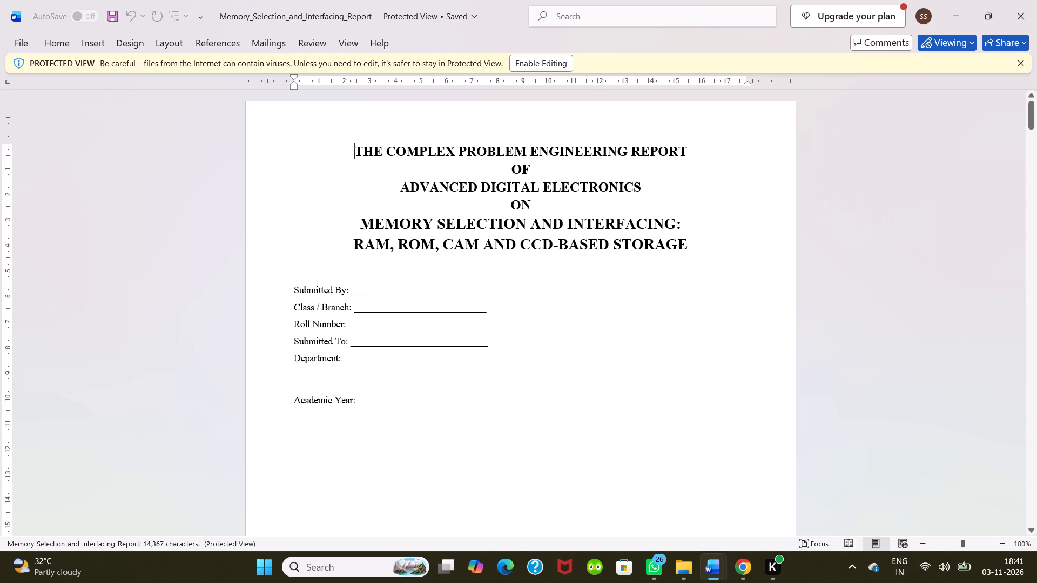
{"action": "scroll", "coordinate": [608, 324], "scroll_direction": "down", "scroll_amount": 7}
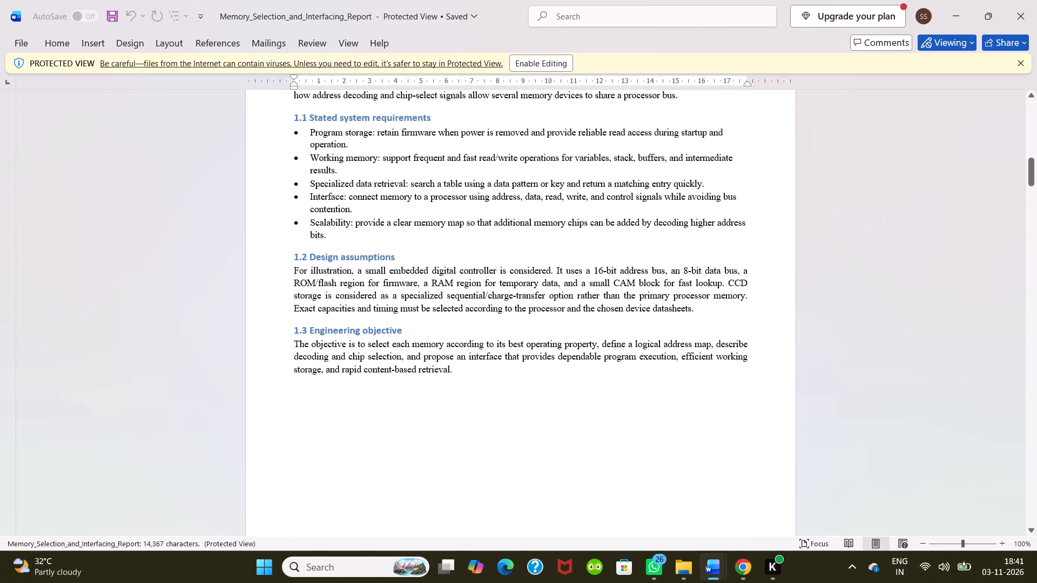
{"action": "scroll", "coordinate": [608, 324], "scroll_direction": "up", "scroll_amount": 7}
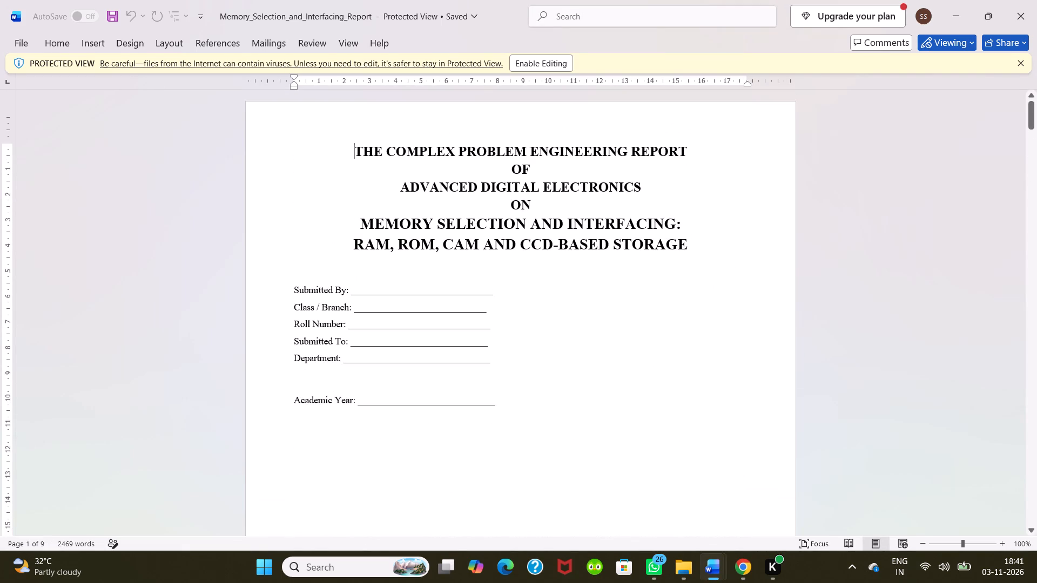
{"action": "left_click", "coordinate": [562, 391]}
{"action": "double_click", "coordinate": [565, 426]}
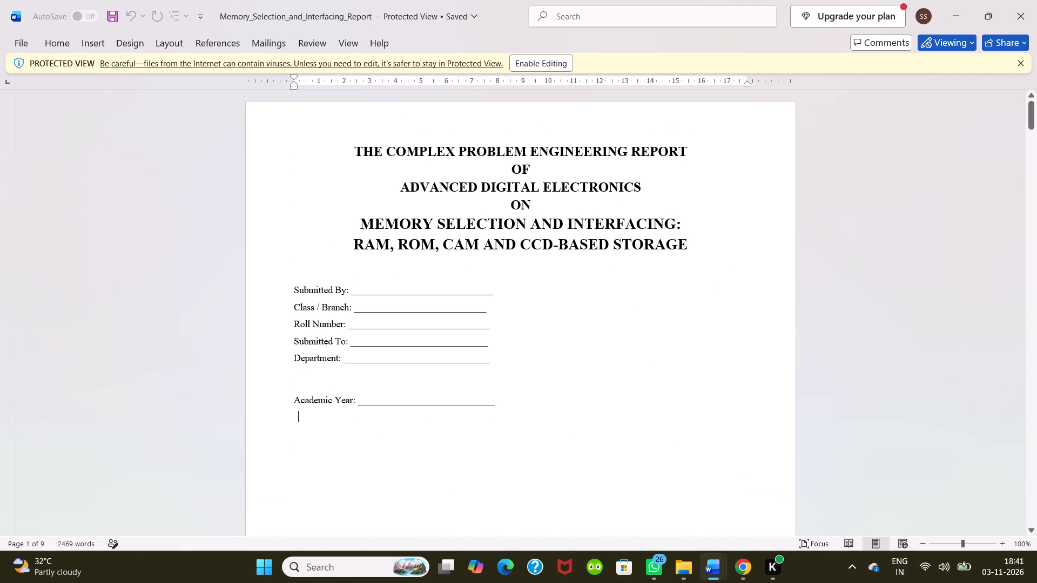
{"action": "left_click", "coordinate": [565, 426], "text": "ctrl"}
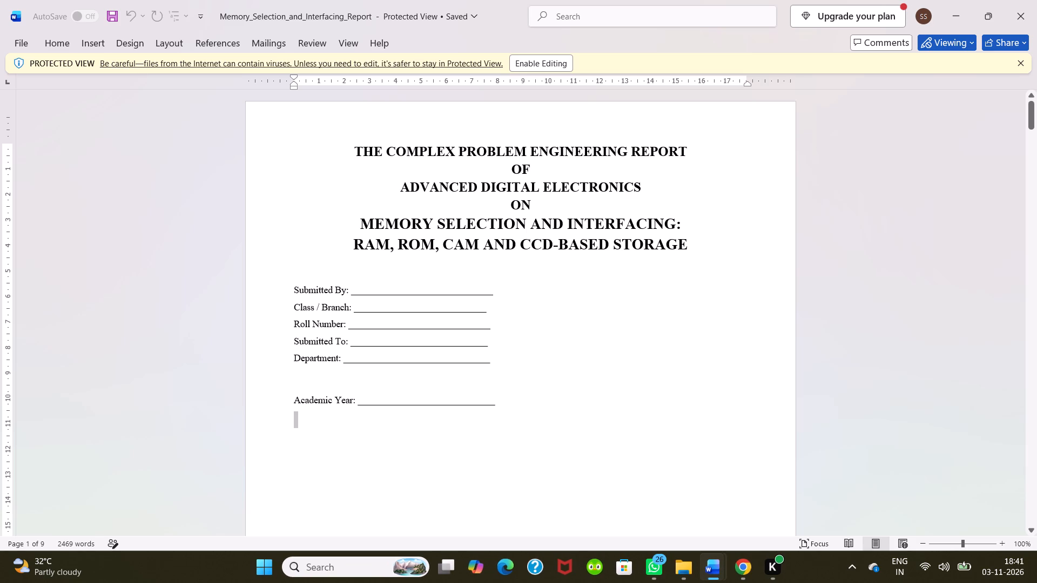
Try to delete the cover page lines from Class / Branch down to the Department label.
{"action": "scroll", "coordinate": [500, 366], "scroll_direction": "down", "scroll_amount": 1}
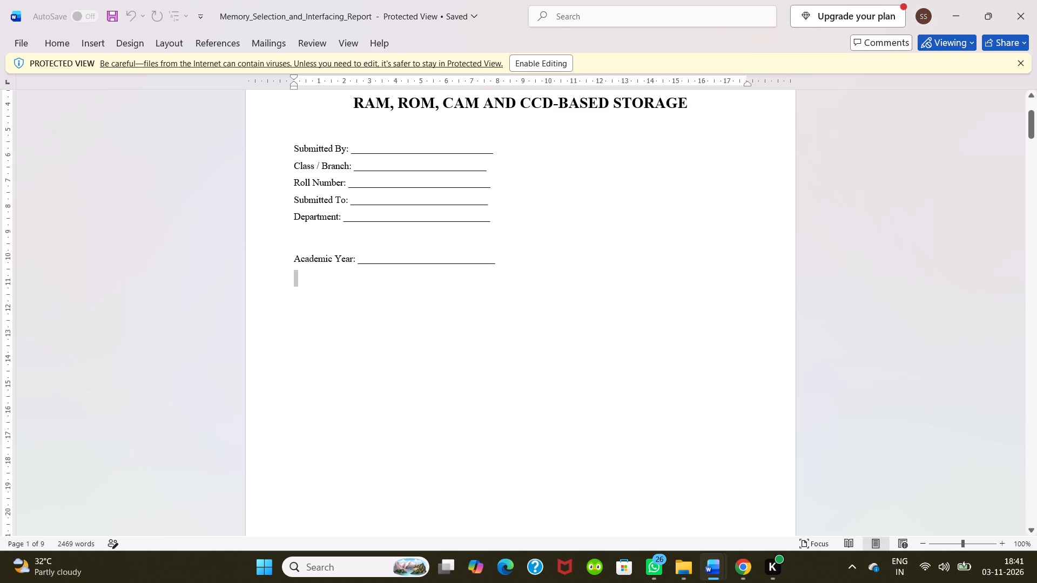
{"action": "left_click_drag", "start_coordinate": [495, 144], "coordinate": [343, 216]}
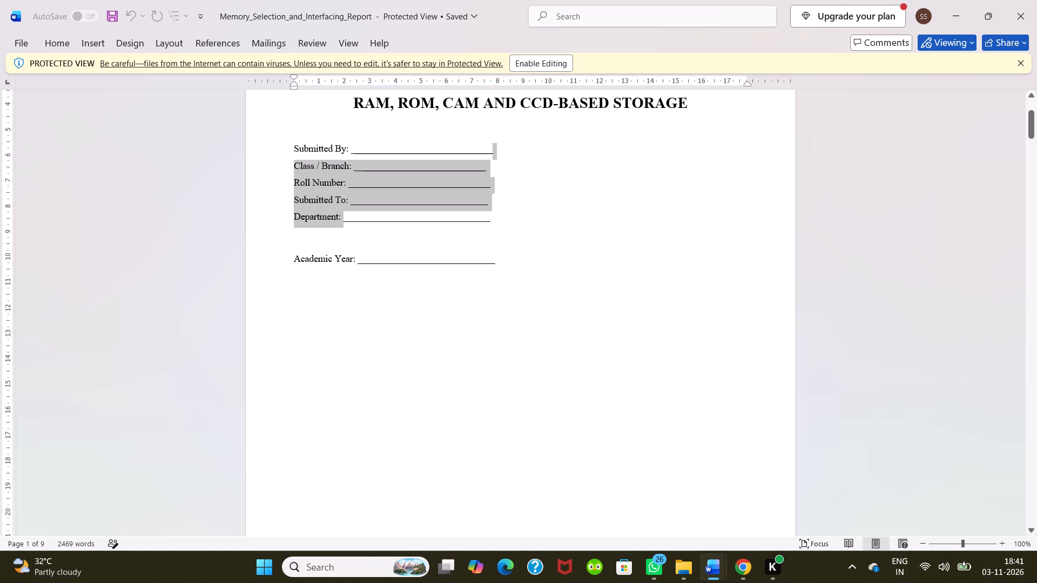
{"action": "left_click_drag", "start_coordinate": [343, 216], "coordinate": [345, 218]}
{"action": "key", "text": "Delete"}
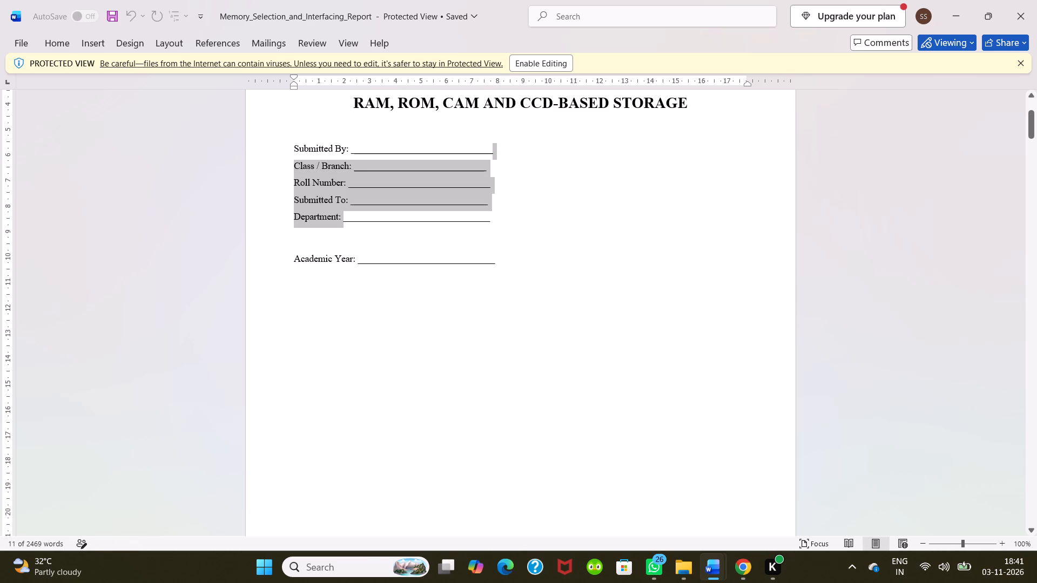
Enable editing of the protected report document.
{"action": "left_click", "coordinate": [538, 63]}
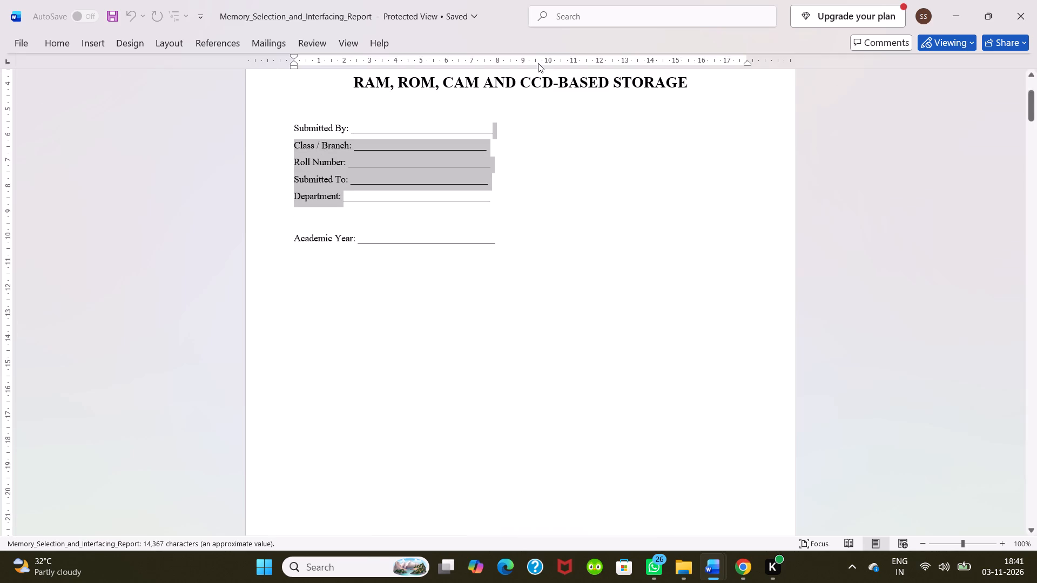
Delete the cover page's Submitted By, Class / Branch, Roll Number, Submitted To, Department and Academic Year lines.
{"action": "left_click", "coordinate": [500, 375]}
{"action": "left_click_drag", "start_coordinate": [500, 375], "coordinate": [403, 375]}
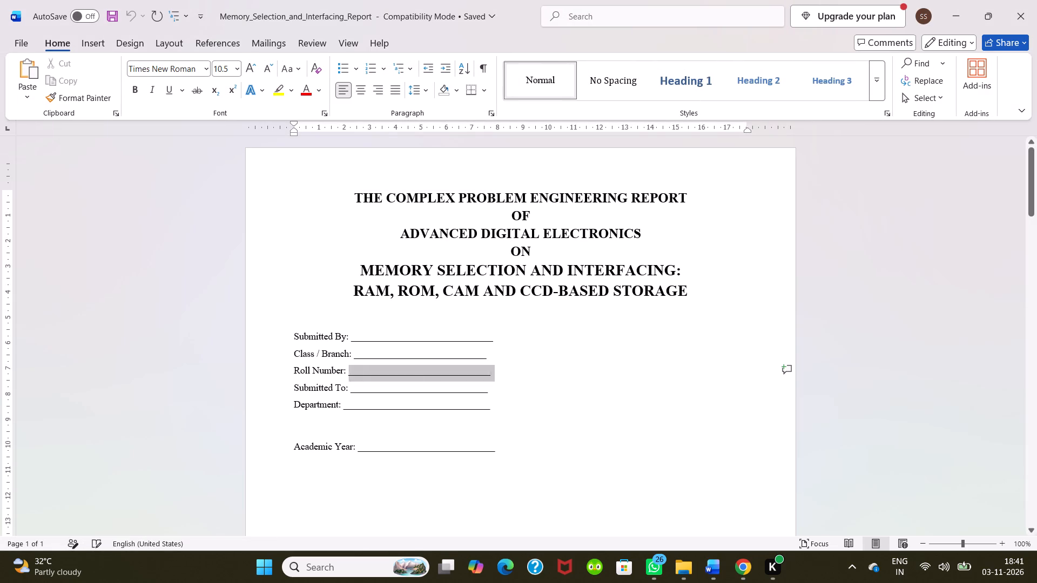
{"action": "left_click_drag", "start_coordinate": [403, 375], "coordinate": [313, 416]}
{"action": "key", "text": "Delete"}
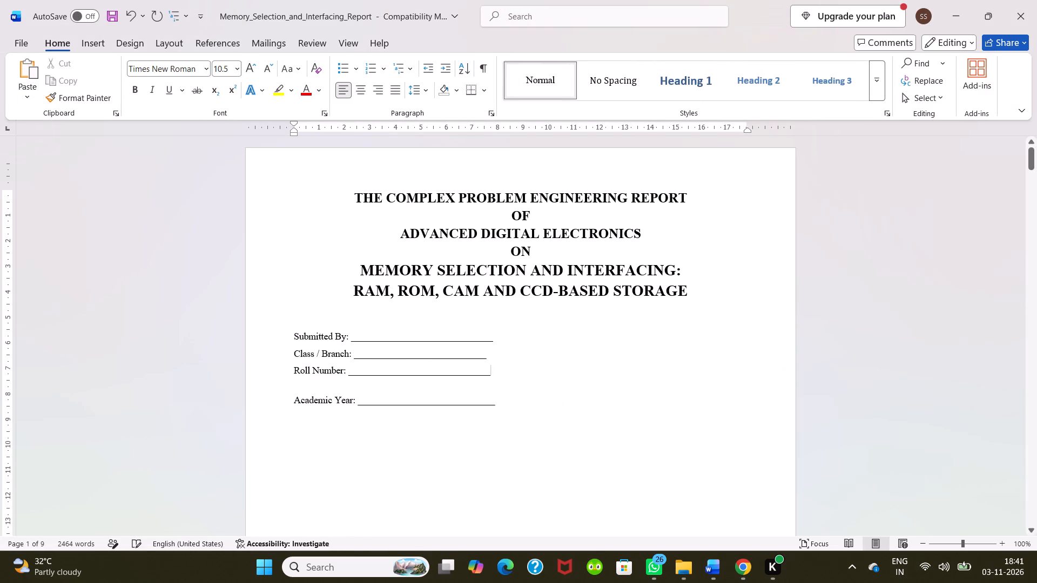
{"action": "left_click", "coordinate": [280, 333]}
{"action": "left_click_drag", "start_coordinate": [280, 333], "coordinate": [333, 391]}
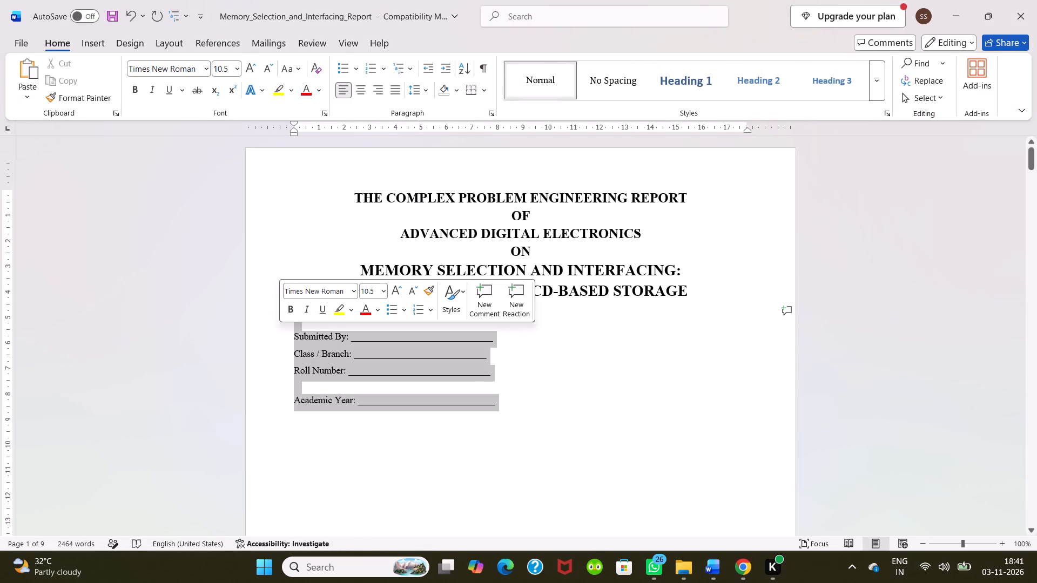
{"action": "left_click_drag", "start_coordinate": [333, 391], "coordinate": [358, 409]}
{"action": "key", "text": "Delete"}
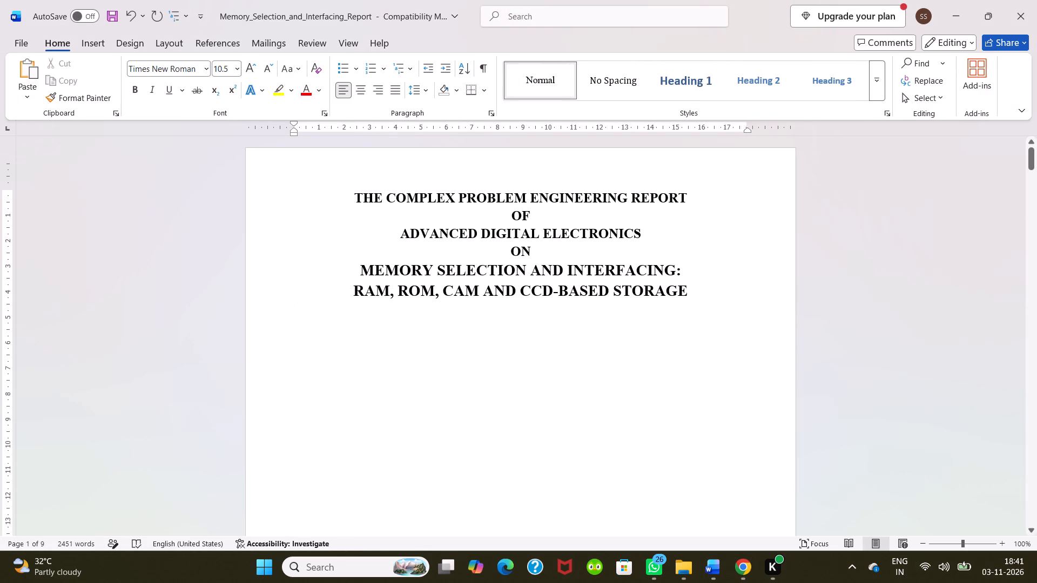
Format the section 1 heading text "PROBLEM ANALYSIS AND IDENTIFICATION OF REQUIREMENTS" as 16 pt Times New Roman.
{"action": "left_click", "coordinate": [513, 412]}
{"action": "scroll", "coordinate": [513, 412], "scroll_direction": "down", "scroll_amount": 6}
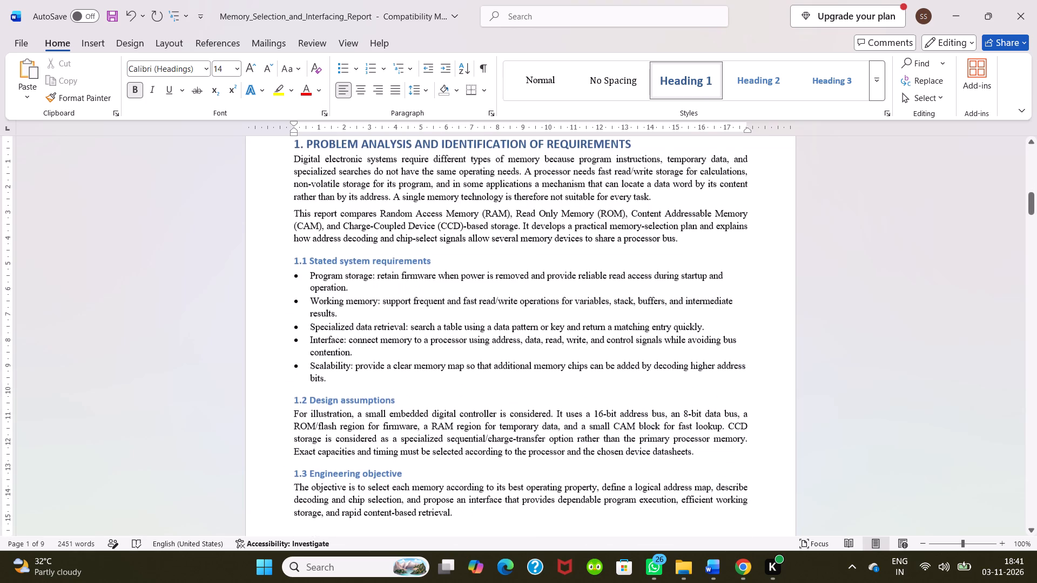
{"action": "scroll", "coordinate": [513, 412], "scroll_direction": "up", "scroll_amount": 1}
{"action": "left_click_drag", "start_coordinate": [644, 287], "coordinate": [339, 288]}
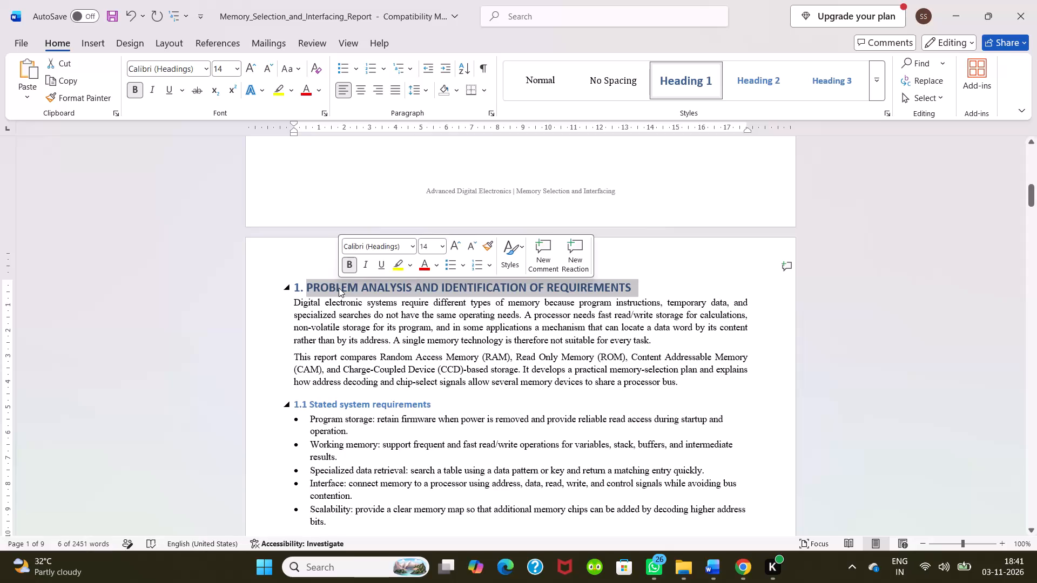
{"action": "left_click", "coordinate": [432, 246]}
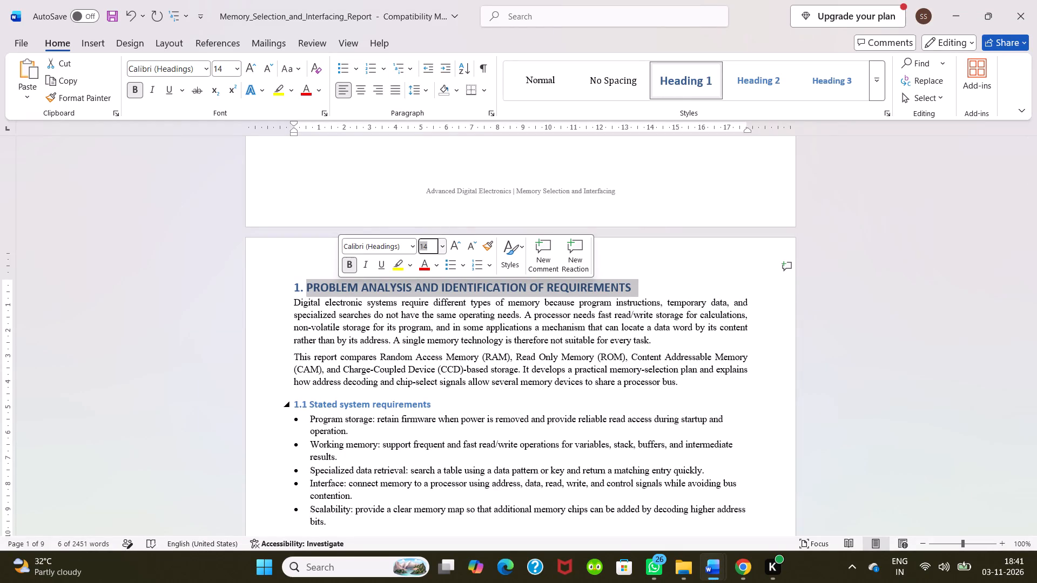
{"action": "type", "text": "16"}
{"action": "key", "text": "Return"}
{"action": "left_click", "coordinate": [180, 67]}
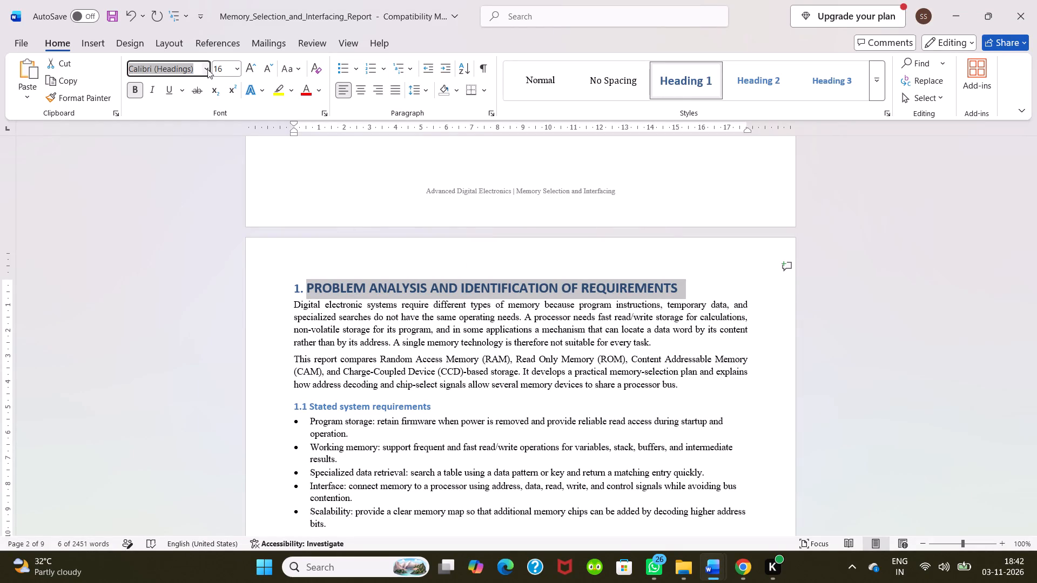
{"action": "left_click", "coordinate": [208, 69]}
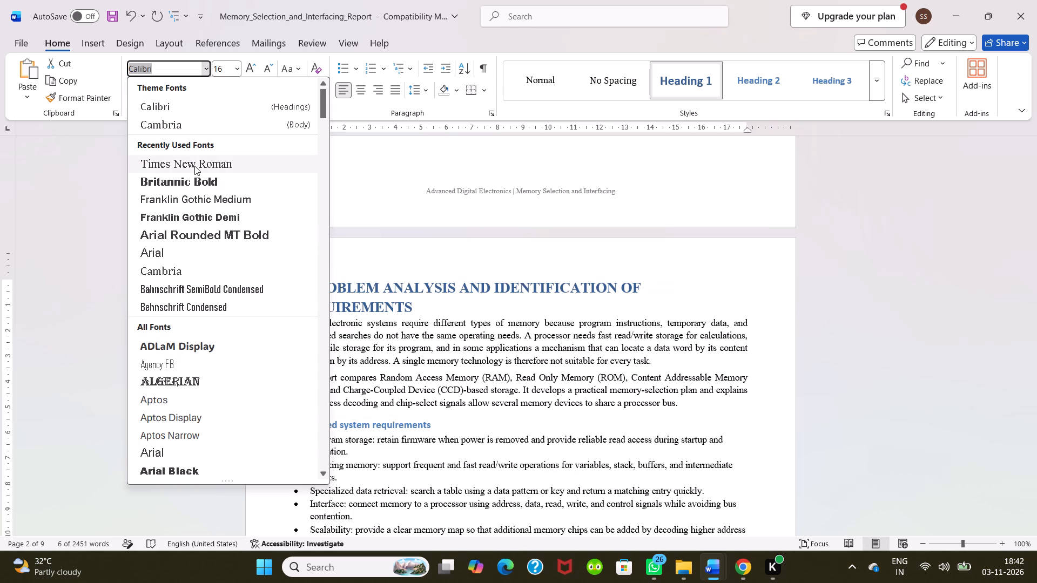
{"action": "left_click", "coordinate": [194, 166]}
{"action": "left_click", "coordinate": [335, 261]}
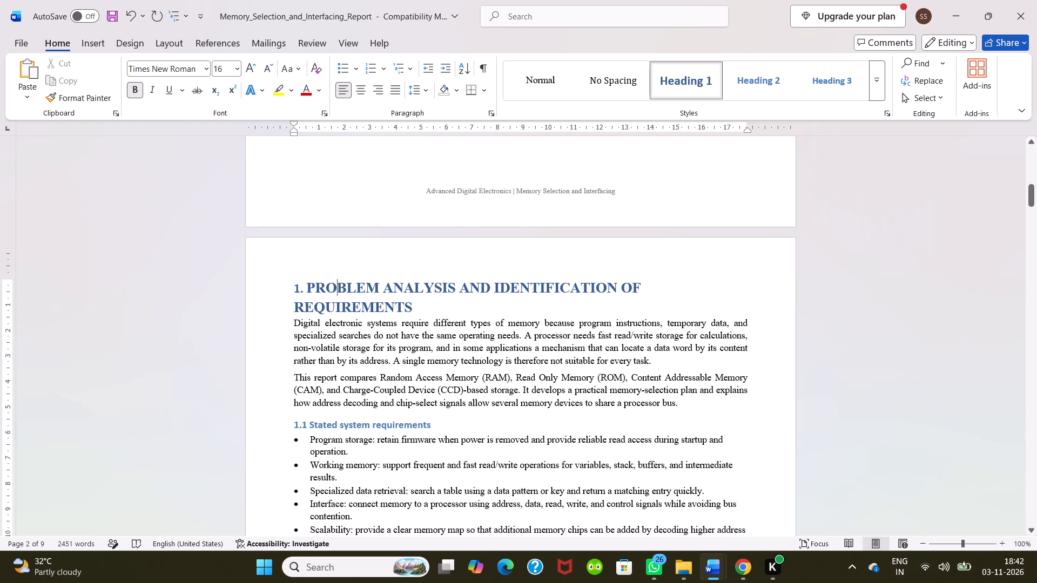
Set the two introductory paragraphs under the section 1 heading to font size 12.
{"action": "left_click_drag", "start_coordinate": [293, 323], "coordinate": [460, 400]}
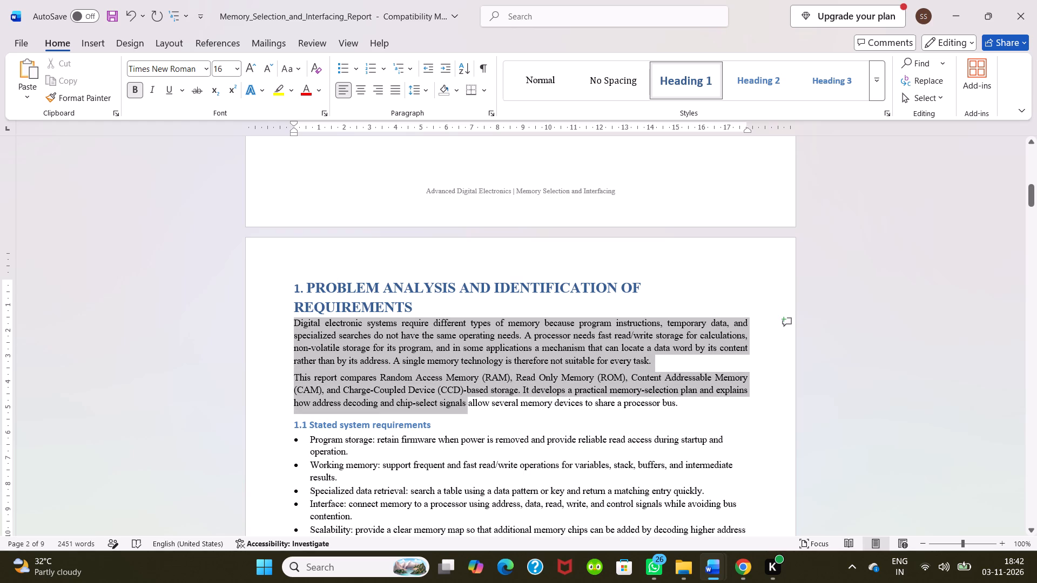
{"action": "left_click_drag", "start_coordinate": [460, 400], "coordinate": [612, 404]}
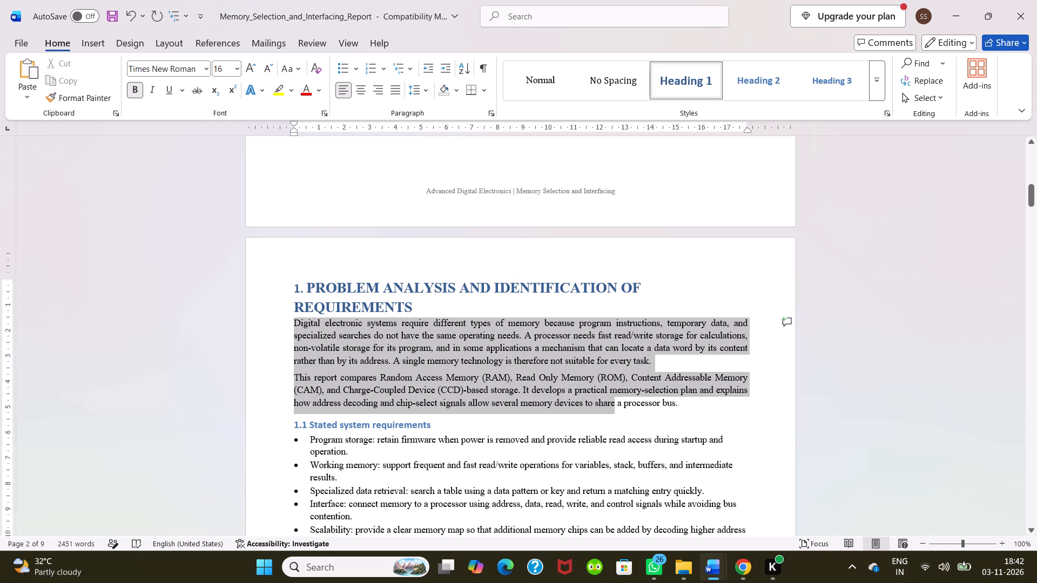
{"action": "left_click_drag", "start_coordinate": [612, 404], "coordinate": [688, 404]}
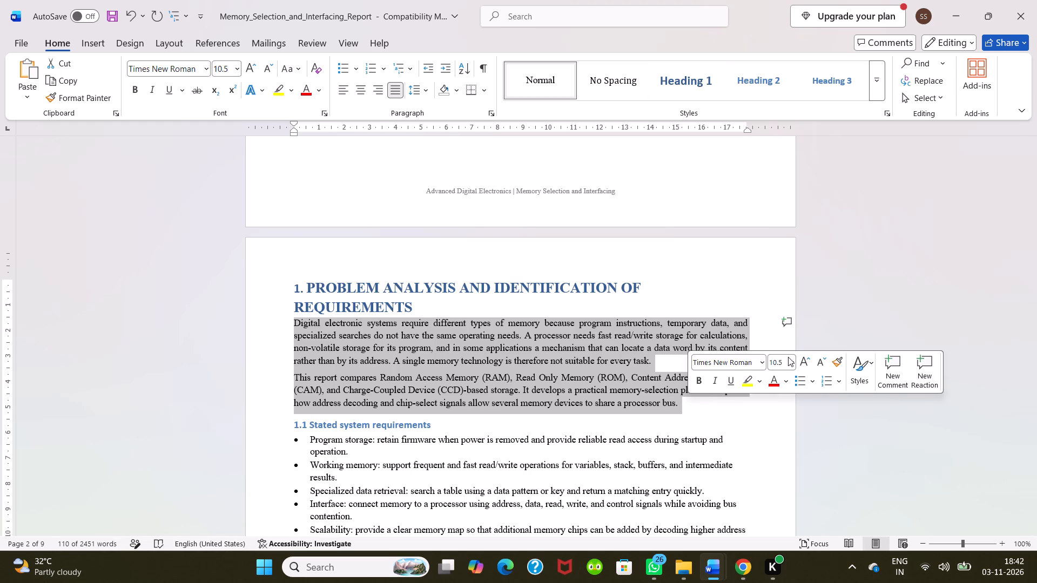
{"action": "left_click", "coordinate": [784, 361]}
{"action": "type", "text": "12"}
{"action": "key", "text": "Return"}
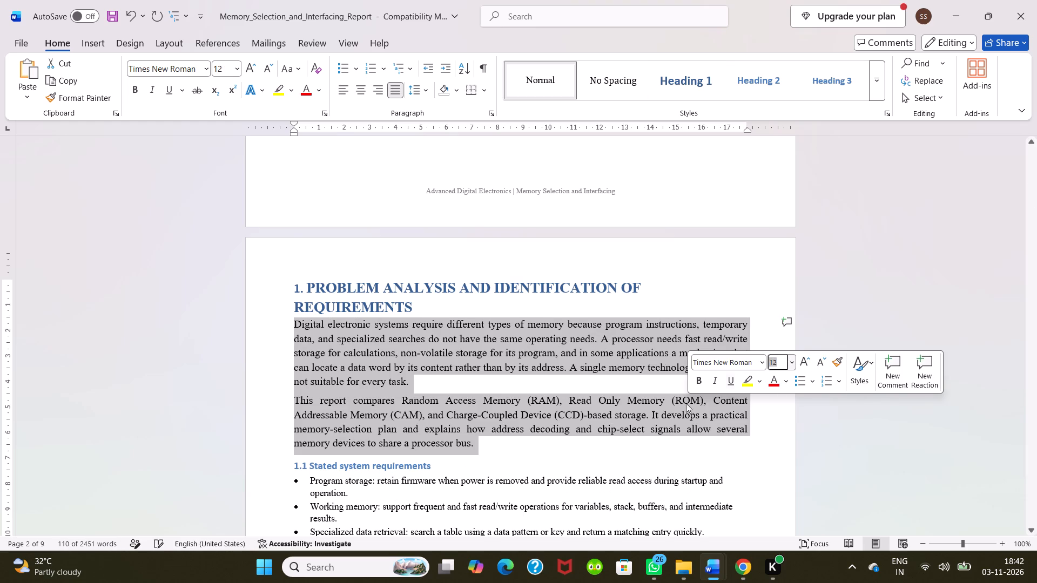
{"action": "left_click", "coordinate": [467, 397]}
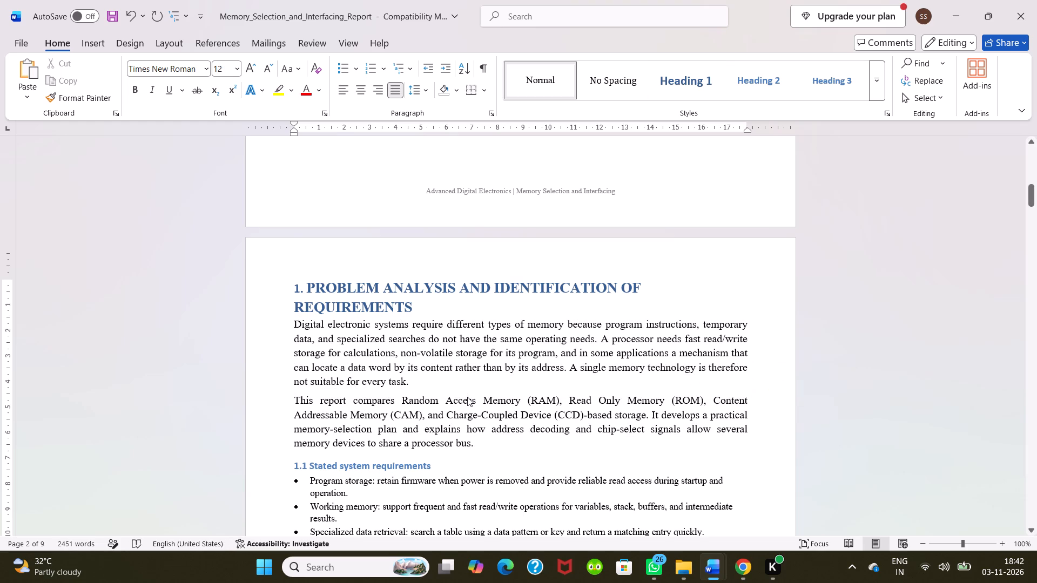
Format the "1.1 Stated system requirements" subheading as 14 pt Times New Roman.
{"action": "scroll", "coordinate": [467, 397], "scroll_direction": "down", "scroll_amount": 1}
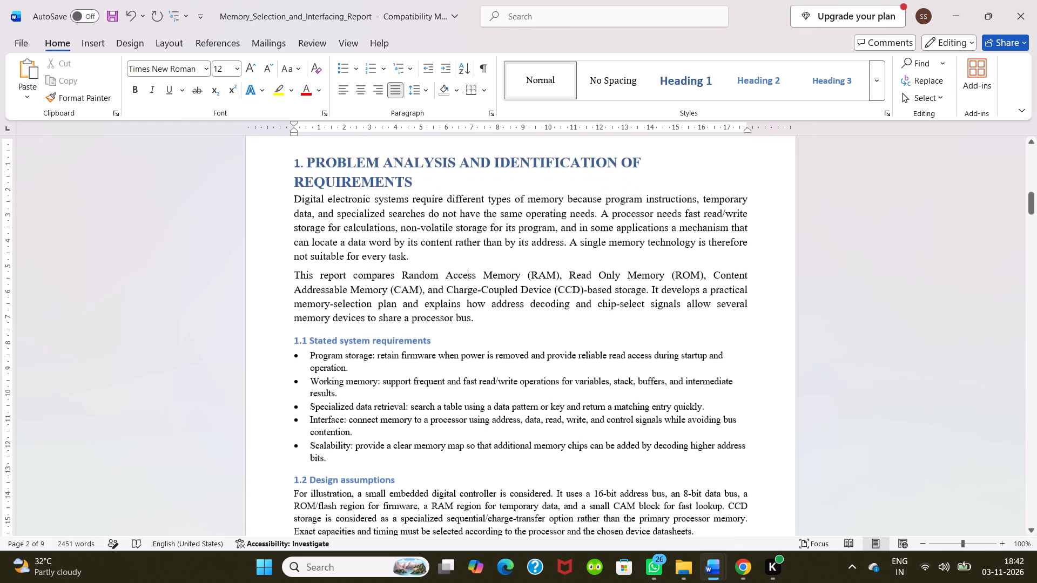
{"action": "scroll", "coordinate": [467, 397], "scroll_direction": "down", "scroll_amount": 1}
{"action": "left_click_drag", "start_coordinate": [295, 313], "coordinate": [366, 313]}
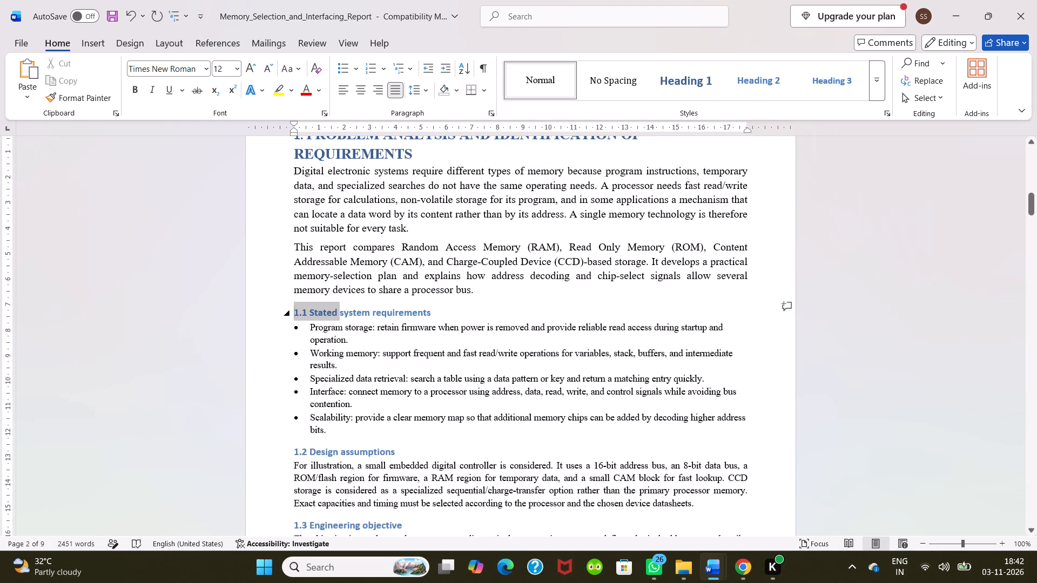
{"action": "left_click_drag", "start_coordinate": [366, 313], "coordinate": [436, 312]}
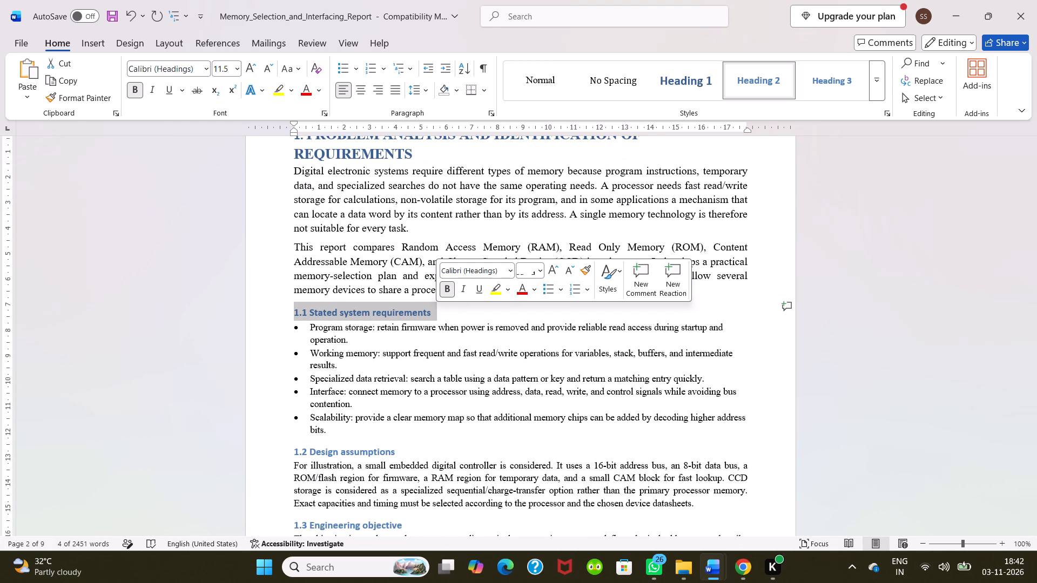
{"action": "left_click", "coordinate": [528, 273]}
{"action": "type", "text": "14"}
{"action": "key", "text": "Return"}
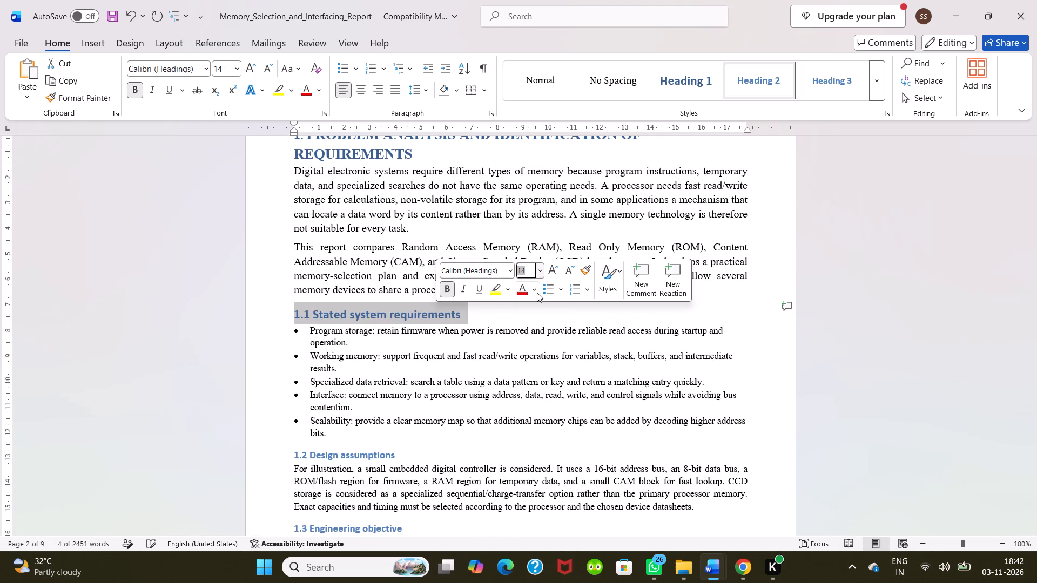
{"action": "left_click", "coordinate": [513, 270]}
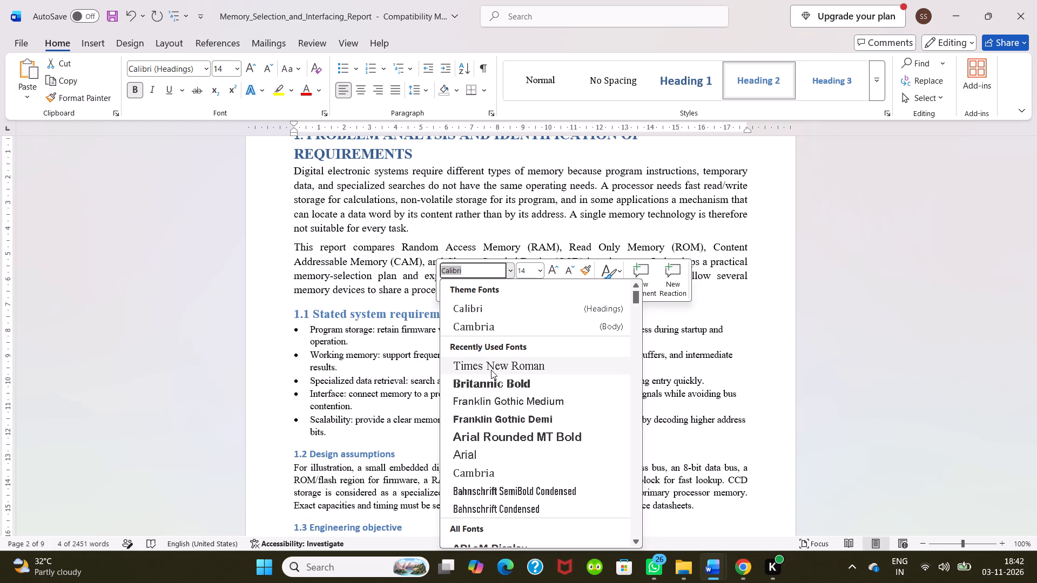
{"action": "left_click", "coordinate": [491, 370]}
Format the five bullet points under 1.1 Stated system requirements as 12 pt Times New Roman.
{"action": "left_click_drag", "start_coordinate": [377, 381], "coordinate": [328, 344]}
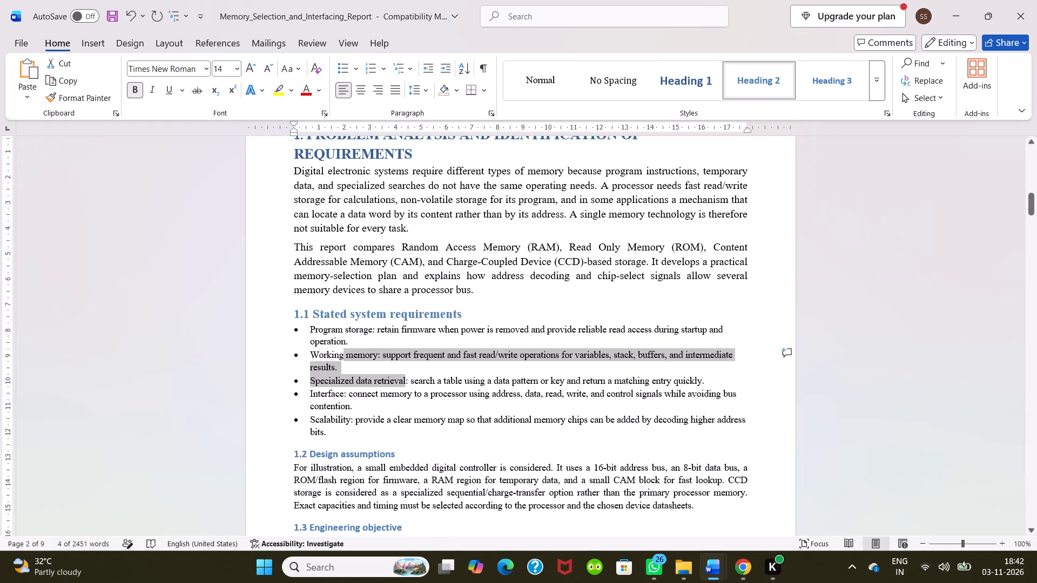
{"action": "left_click_drag", "start_coordinate": [328, 344], "coordinate": [309, 331]}
{"action": "left_click", "coordinate": [308, 330]}
{"action": "left_click_drag", "start_coordinate": [308, 330], "coordinate": [359, 379]}
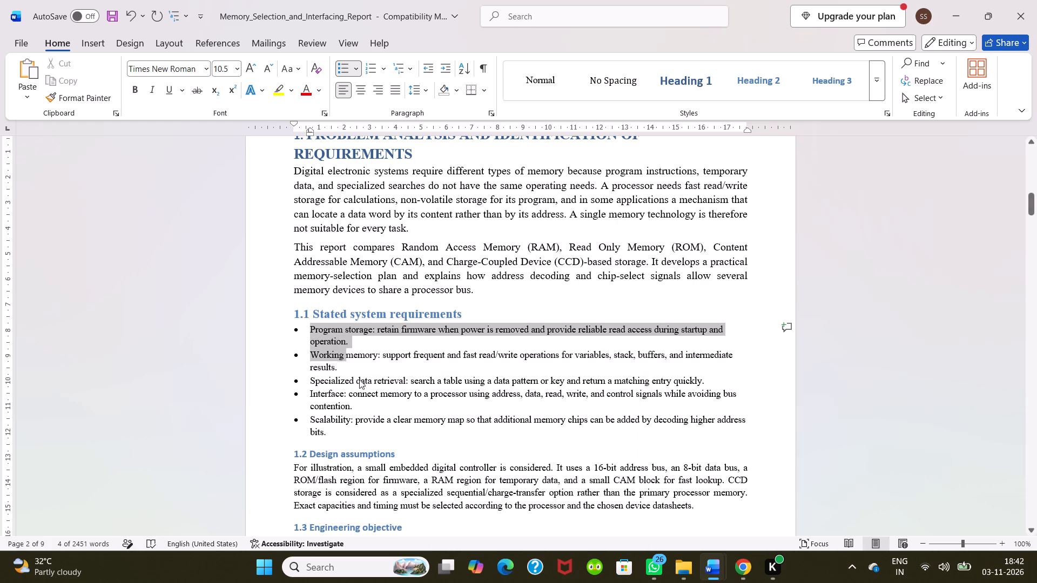
{"action": "left_click_drag", "start_coordinate": [359, 379], "coordinate": [373, 437]}
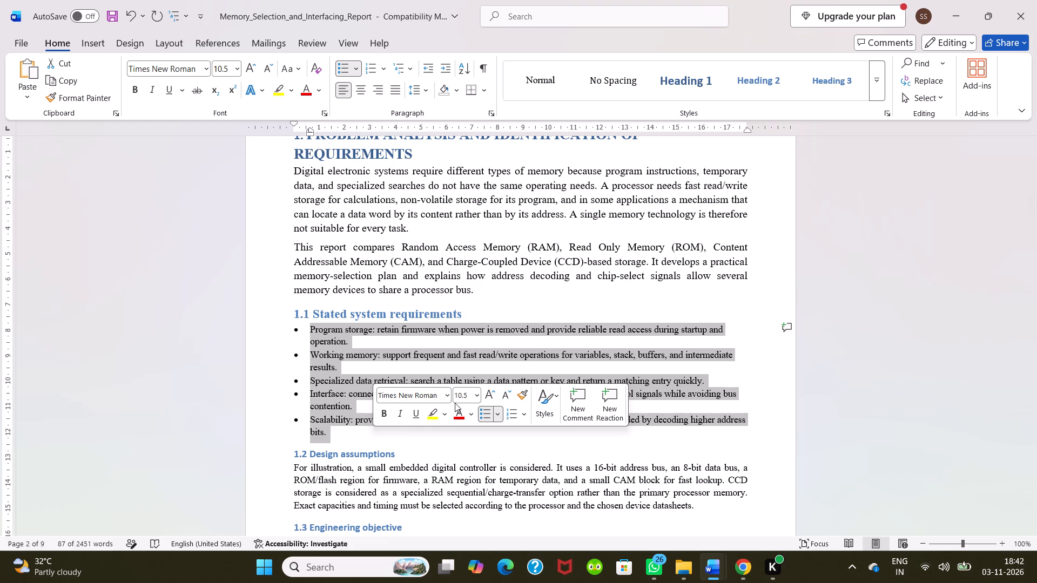
{"action": "left_click", "coordinate": [464, 395]}
{"action": "type", "text": "12"}
{"action": "key", "text": "Return"}
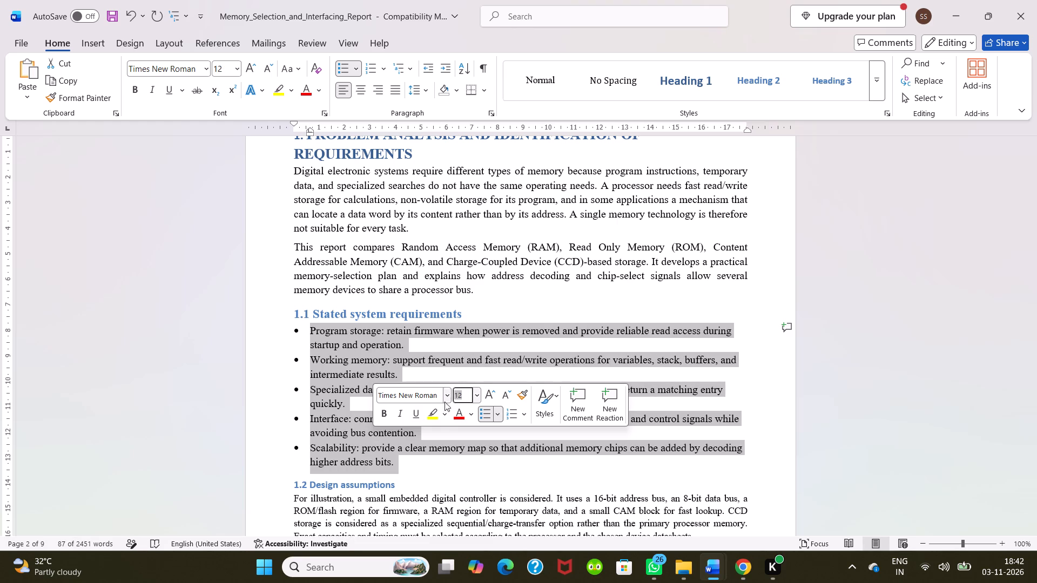
{"action": "left_click", "coordinate": [446, 402]}
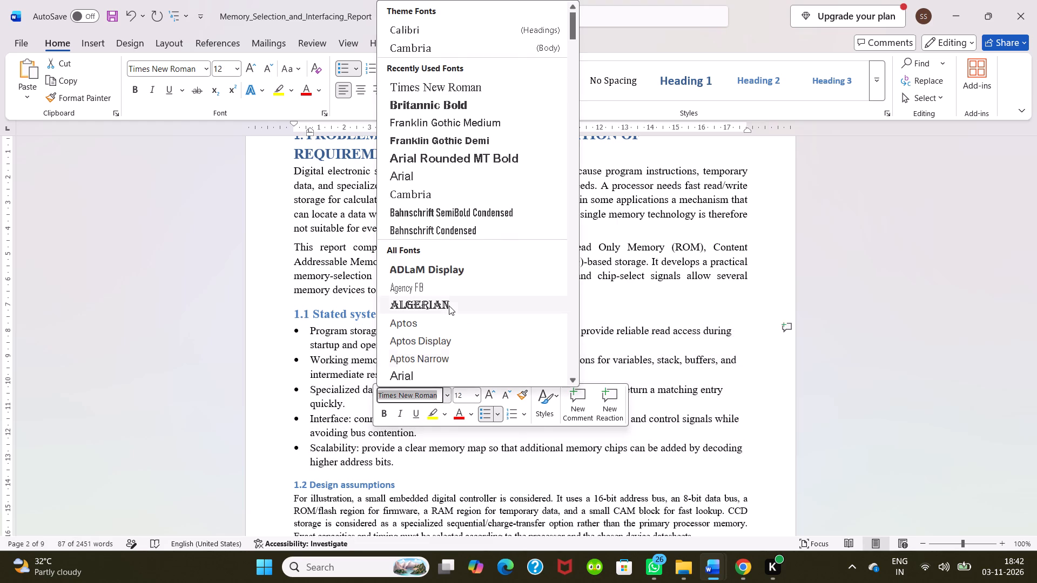
{"action": "left_click", "coordinate": [448, 89]}
{"action": "left_click", "coordinate": [442, 360]}
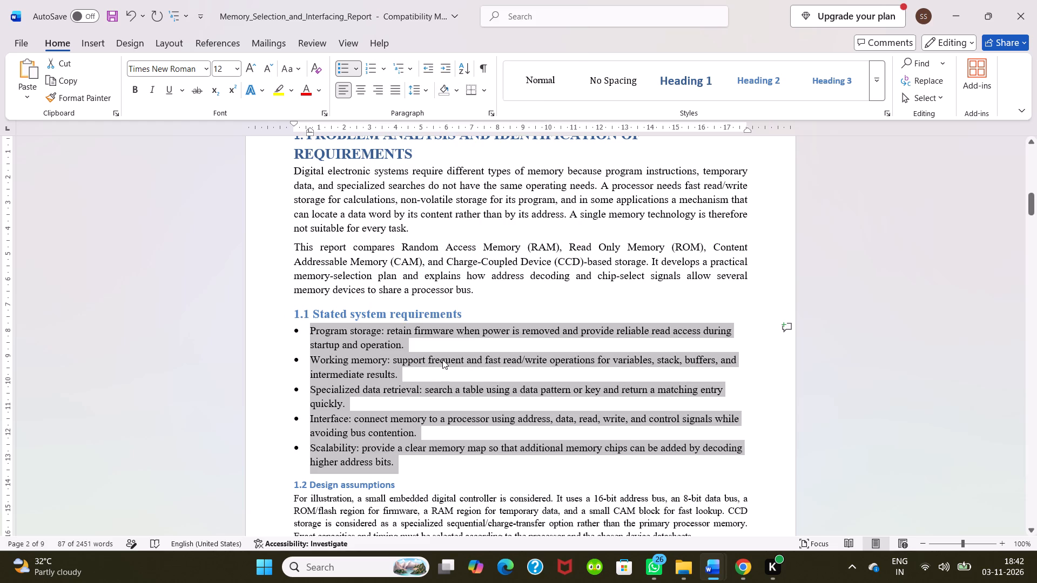
Format the "1.2 Design assumptions" subheading as 14 pt Times New Roman.
{"action": "scroll", "coordinate": [419, 446], "scroll_direction": "down", "scroll_amount": 3}
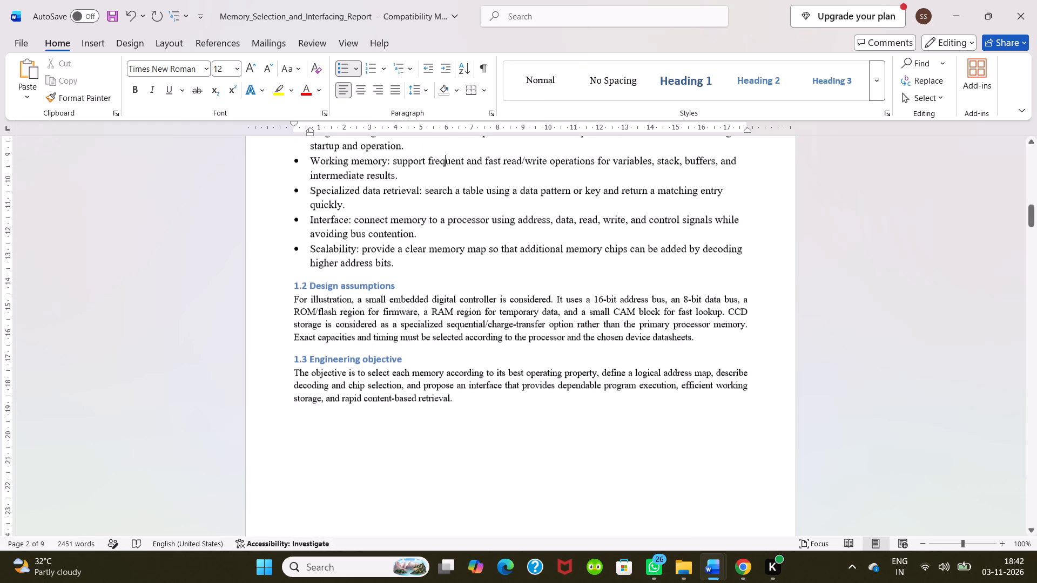
{"action": "left_click_drag", "start_coordinate": [293, 286], "coordinate": [354, 279]}
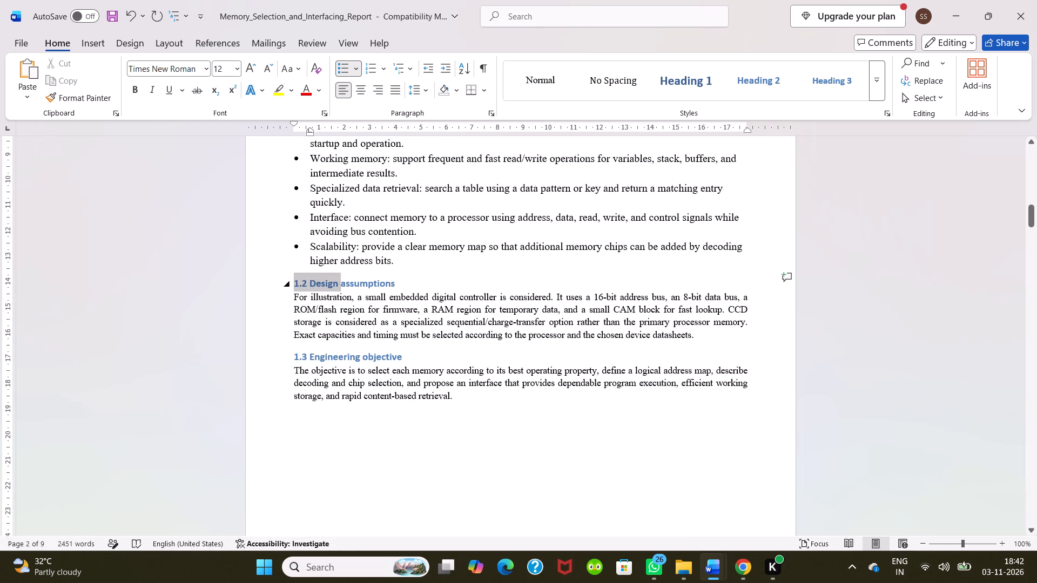
{"action": "left_click_drag", "start_coordinate": [354, 279], "coordinate": [383, 281]}
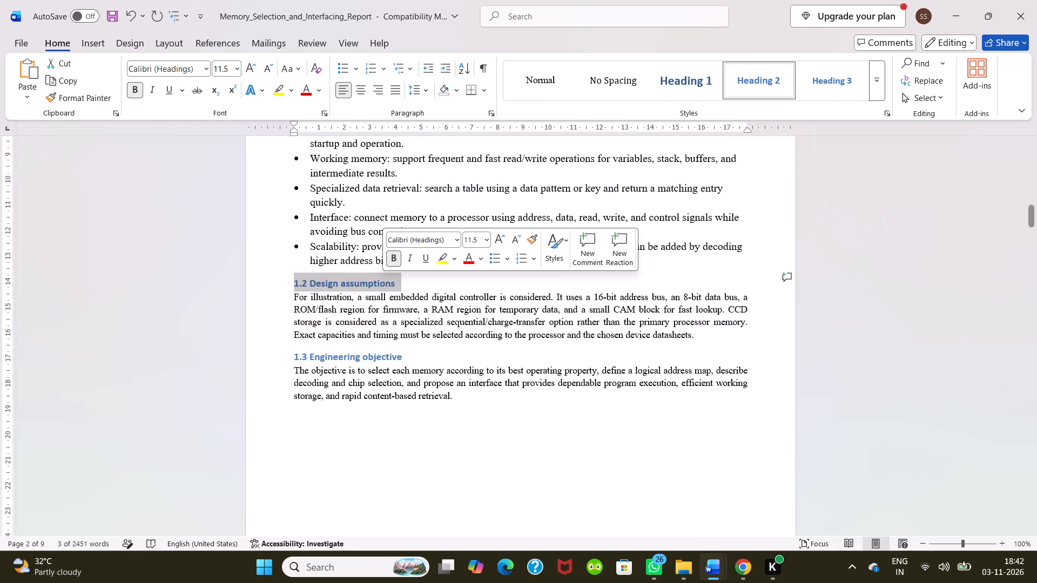
{"action": "left_click", "coordinate": [479, 236]}
{"action": "type", "text": "14"}
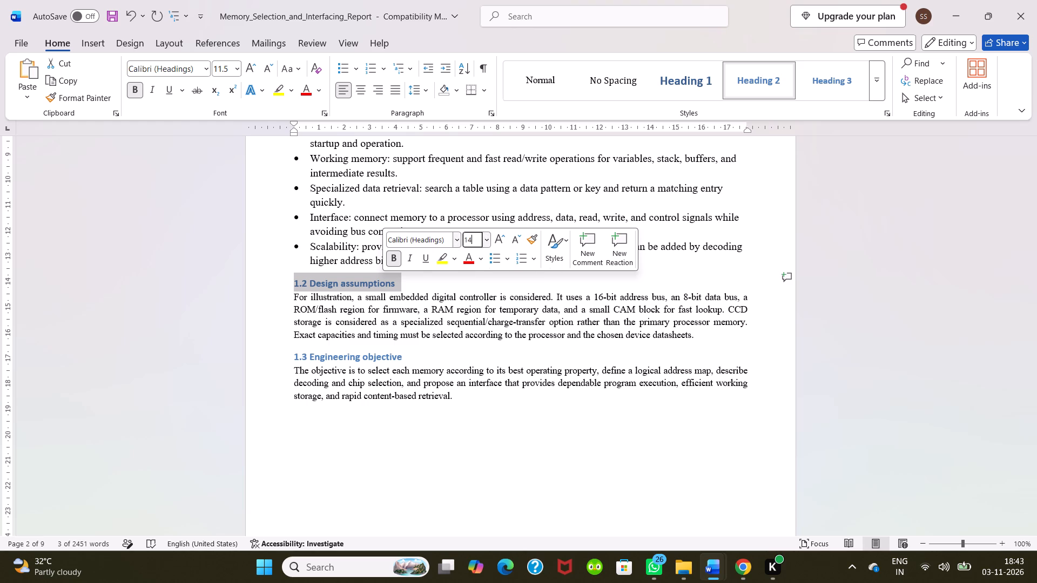
{"action": "left_click", "coordinate": [447, 240]}
{"action": "left_click", "coordinate": [458, 242]}
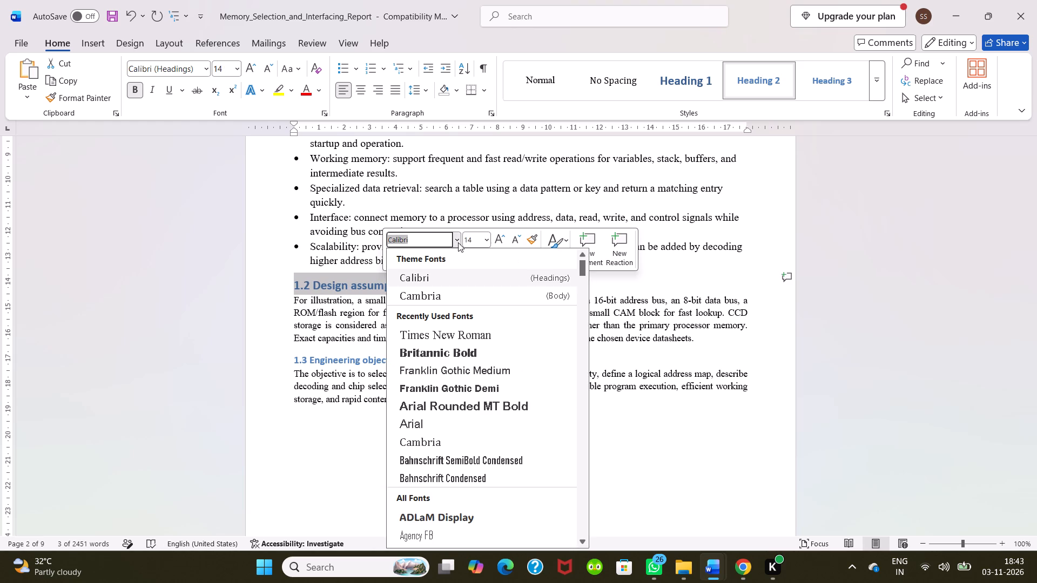
{"action": "left_click", "coordinate": [461, 332]}
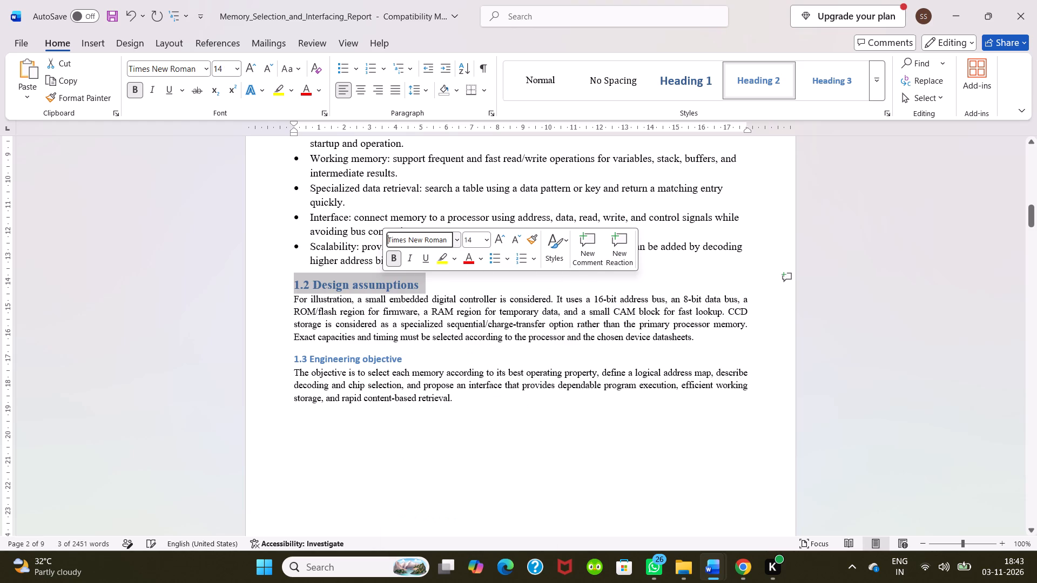
{"action": "key", "text": "Return"}
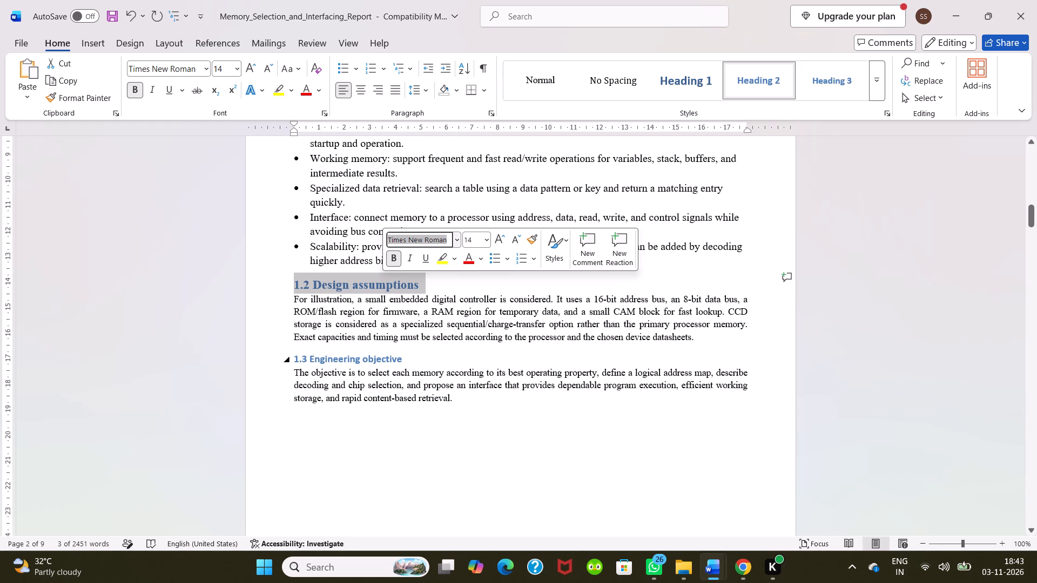
Format the "1.3 Engineering objective" subheading as 14 pt Times New Roman.
{"action": "left_click_drag", "start_coordinate": [400, 358], "coordinate": [298, 359]}
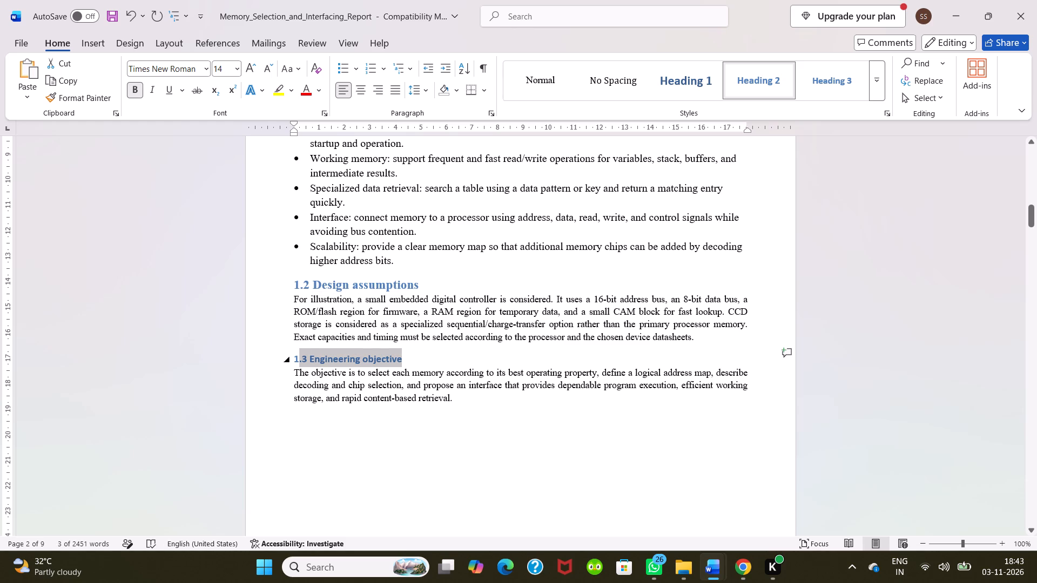
{"action": "left_click_drag", "start_coordinate": [298, 359], "coordinate": [295, 361]}
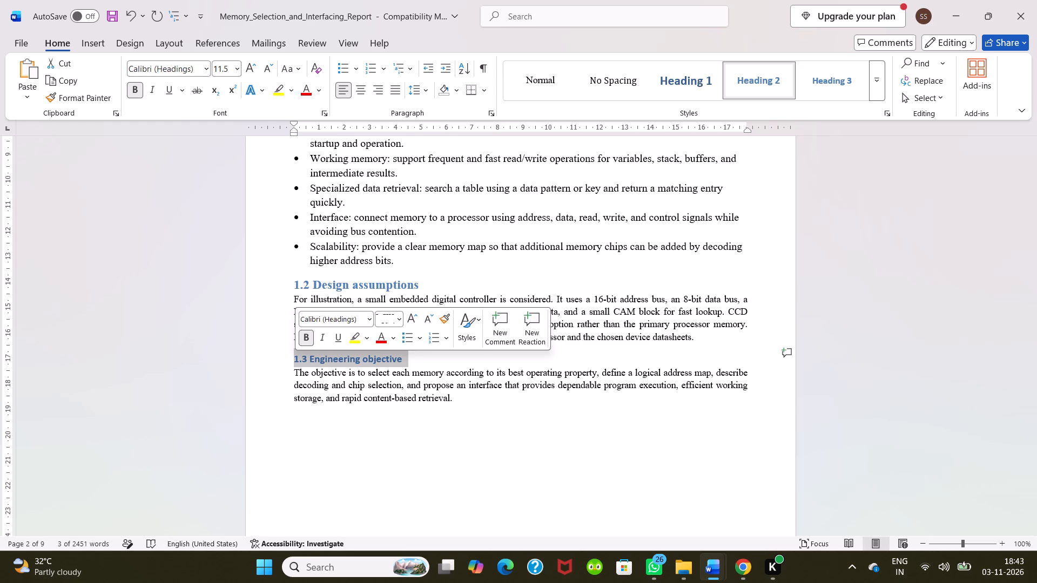
{"action": "left_click", "coordinate": [388, 319]}
{"action": "type", "text": "14"}
{"action": "key", "text": "Return"}
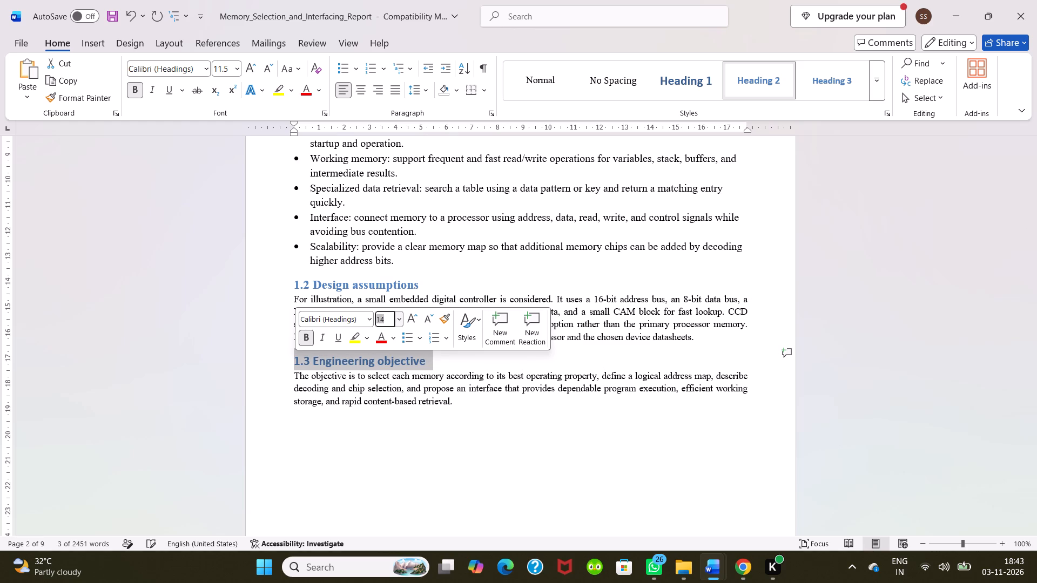
{"action": "left_click", "coordinate": [368, 319]}
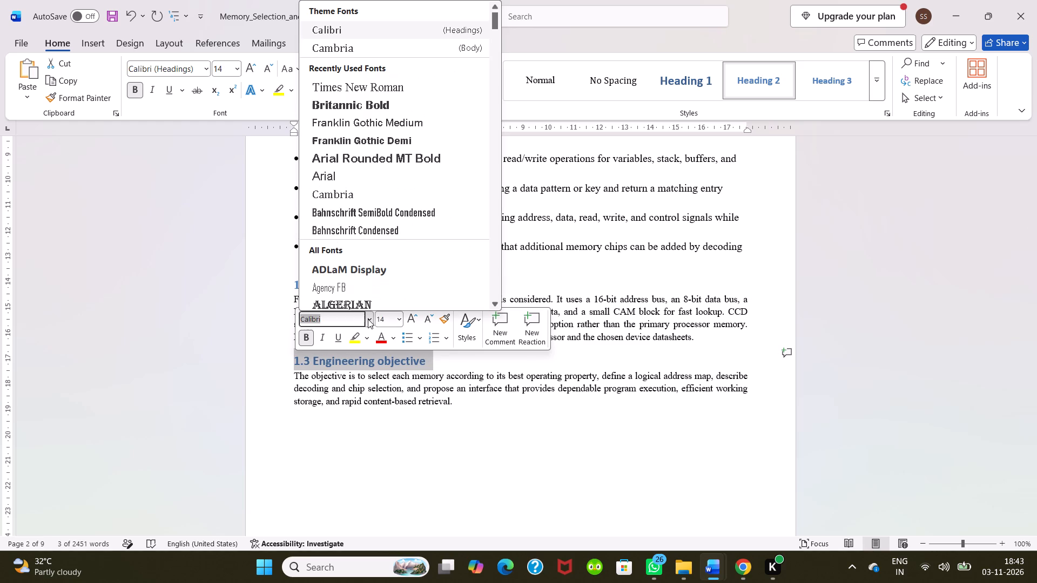
{"action": "left_click", "coordinate": [389, 87]}
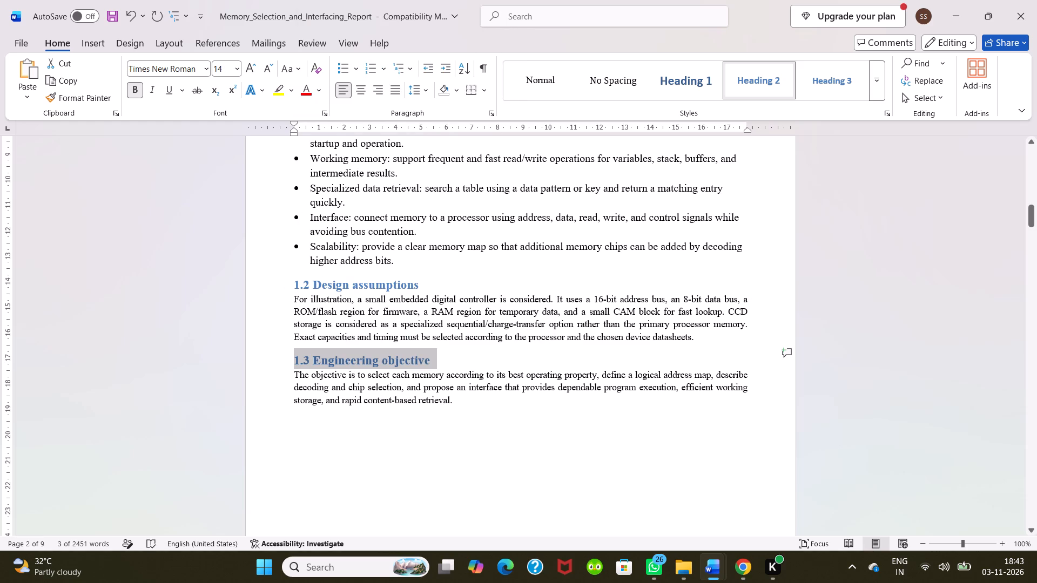
Set the body paragraph under 1.2 Design assumptions to font size 12.
{"action": "left_click_drag", "start_coordinate": [293, 297], "coordinate": [571, 342]}
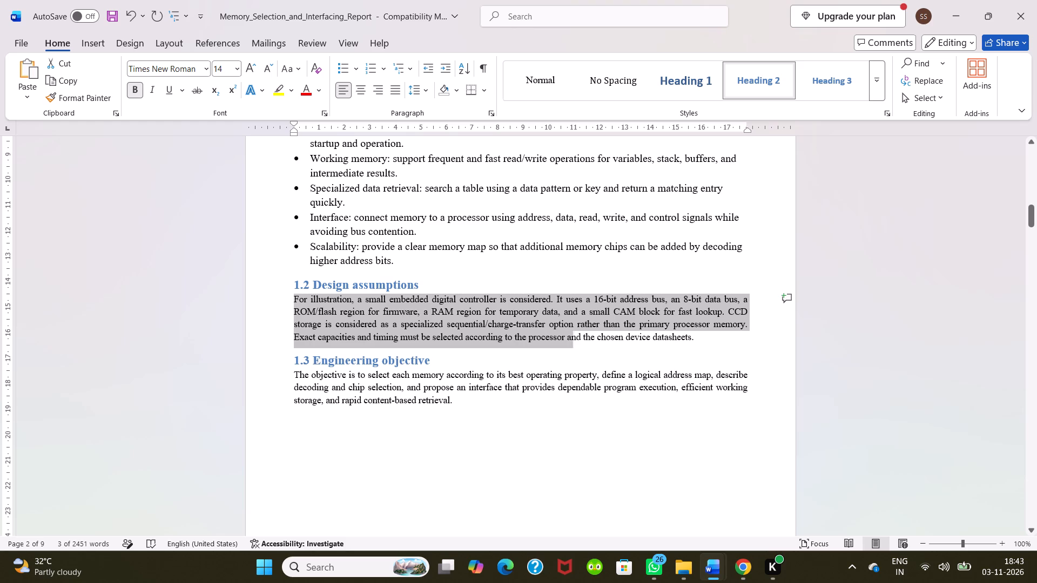
{"action": "left_click_drag", "start_coordinate": [571, 342], "coordinate": [690, 344]}
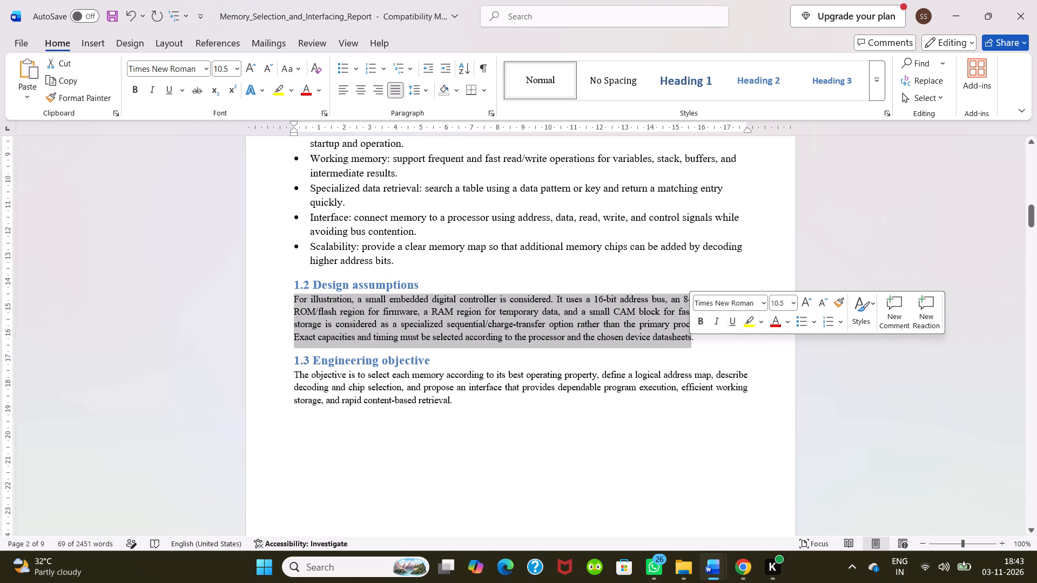
{"action": "left_click", "coordinate": [786, 302]}
{"action": "type", "text": "12"}
{"action": "key", "text": "Return"}
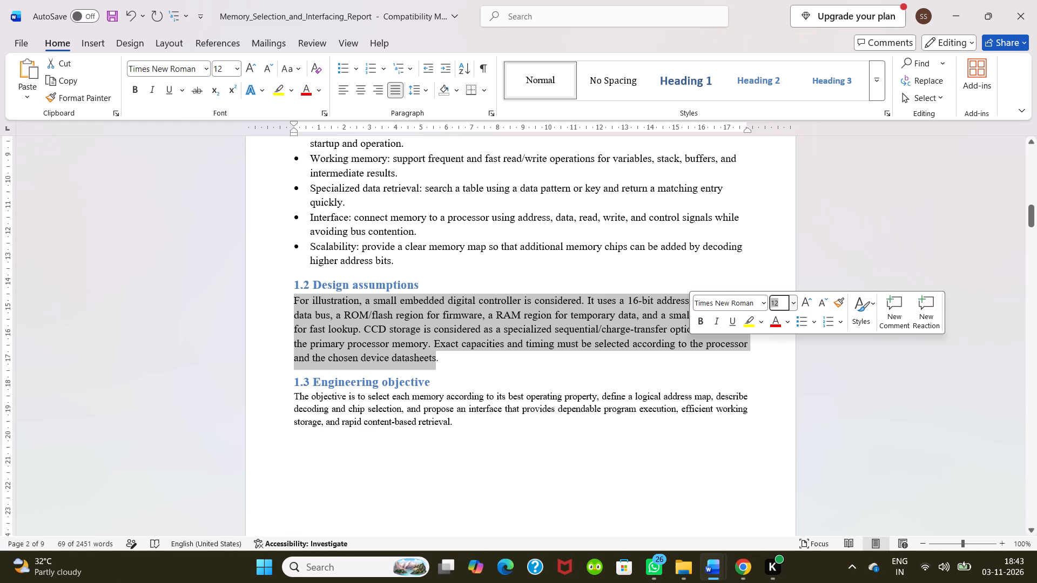
Set the body paragraph under 1.3 Engineering objective to font size 12.
{"action": "left_click_drag", "start_coordinate": [293, 398], "coordinate": [439, 425]}
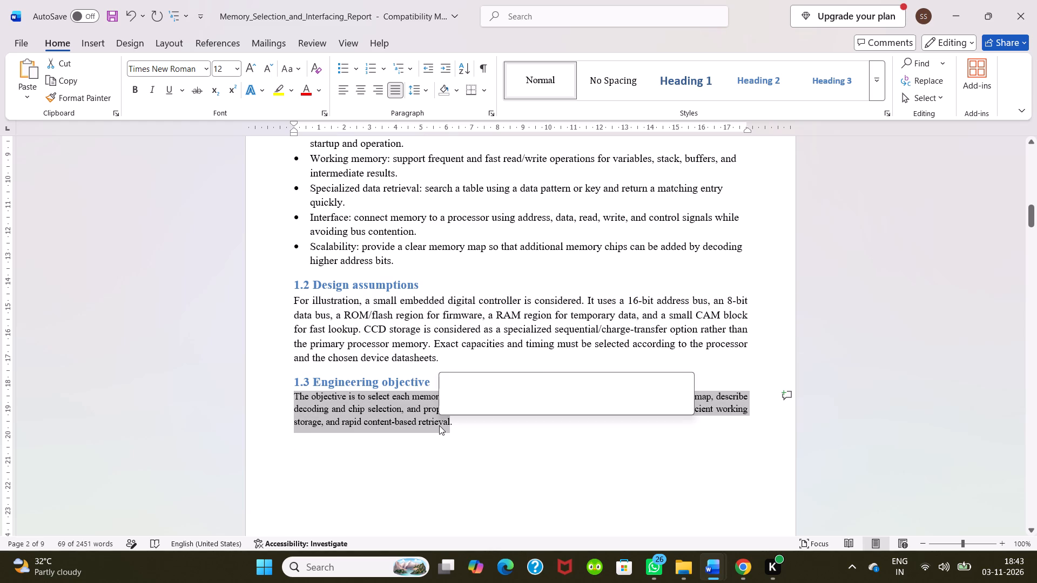
{"action": "left_click", "coordinate": [532, 383]}
{"action": "type", "text": "12"}
{"action": "key", "text": "Return"}
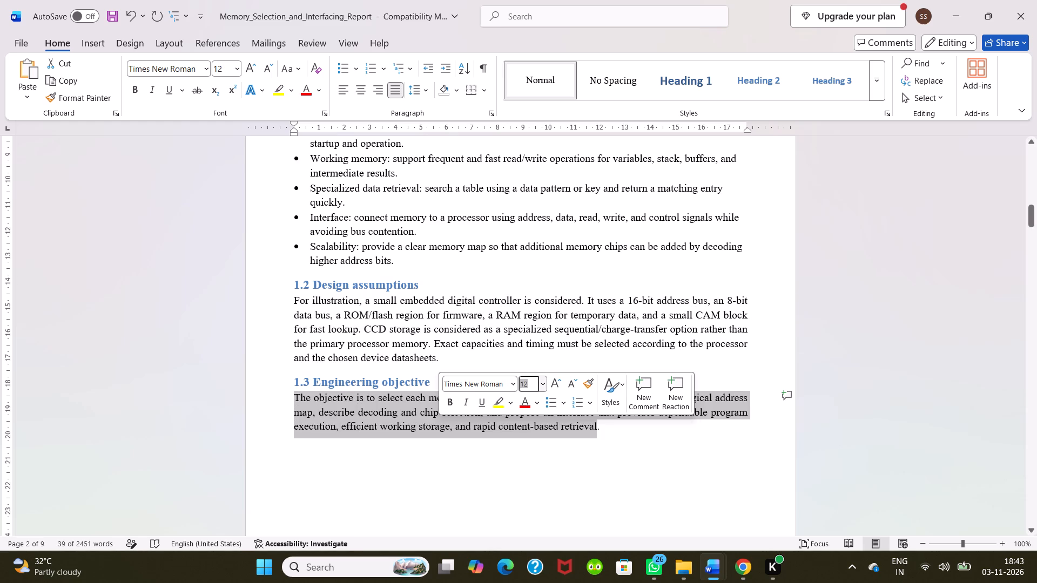
{"action": "left_click", "coordinate": [452, 479]}
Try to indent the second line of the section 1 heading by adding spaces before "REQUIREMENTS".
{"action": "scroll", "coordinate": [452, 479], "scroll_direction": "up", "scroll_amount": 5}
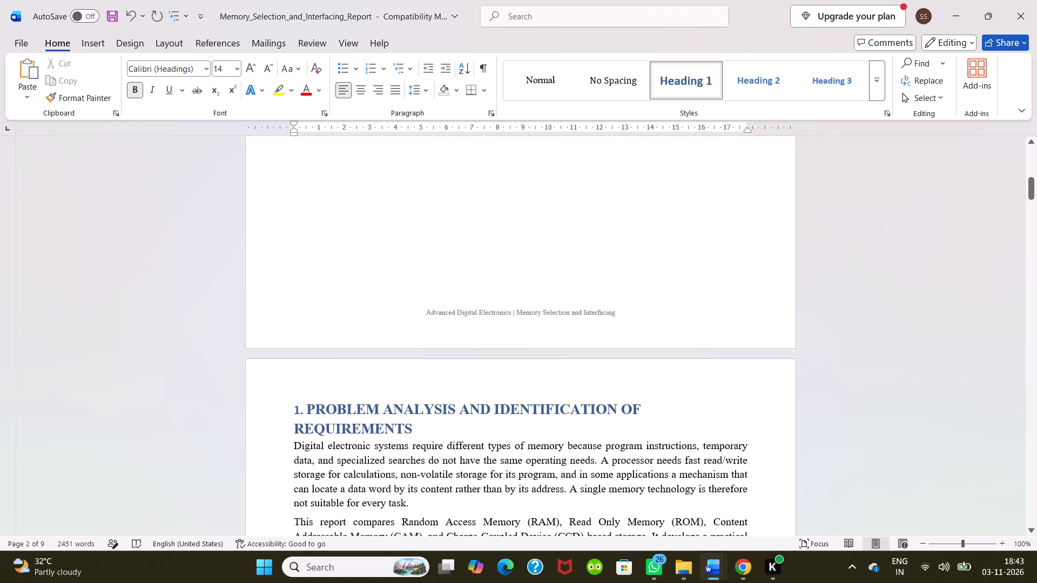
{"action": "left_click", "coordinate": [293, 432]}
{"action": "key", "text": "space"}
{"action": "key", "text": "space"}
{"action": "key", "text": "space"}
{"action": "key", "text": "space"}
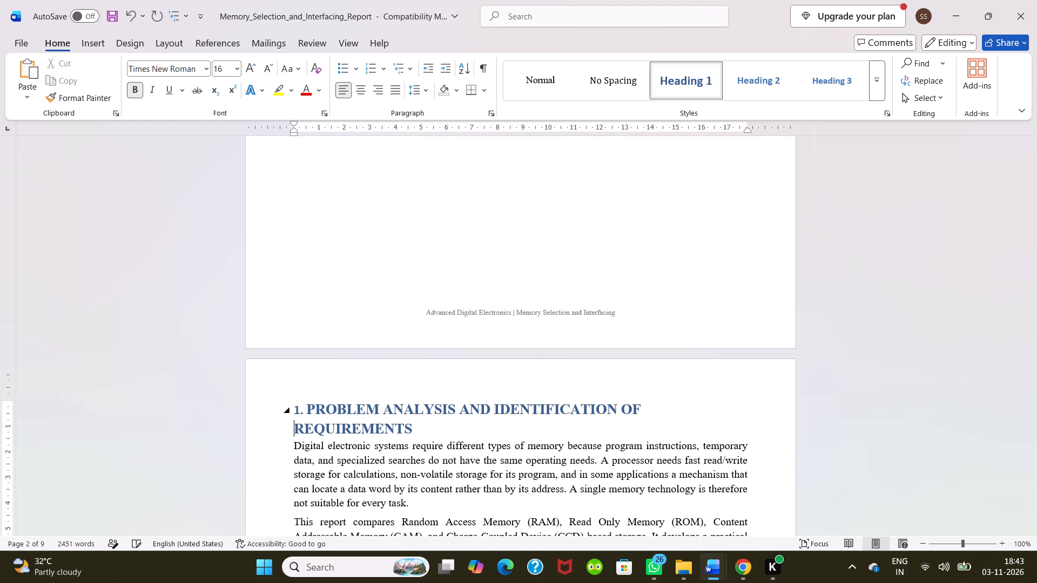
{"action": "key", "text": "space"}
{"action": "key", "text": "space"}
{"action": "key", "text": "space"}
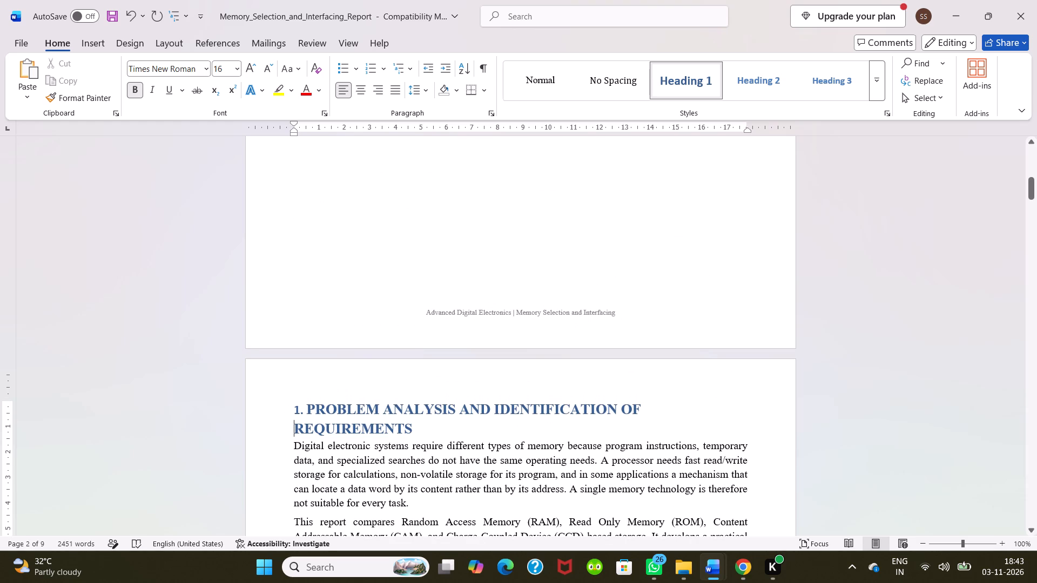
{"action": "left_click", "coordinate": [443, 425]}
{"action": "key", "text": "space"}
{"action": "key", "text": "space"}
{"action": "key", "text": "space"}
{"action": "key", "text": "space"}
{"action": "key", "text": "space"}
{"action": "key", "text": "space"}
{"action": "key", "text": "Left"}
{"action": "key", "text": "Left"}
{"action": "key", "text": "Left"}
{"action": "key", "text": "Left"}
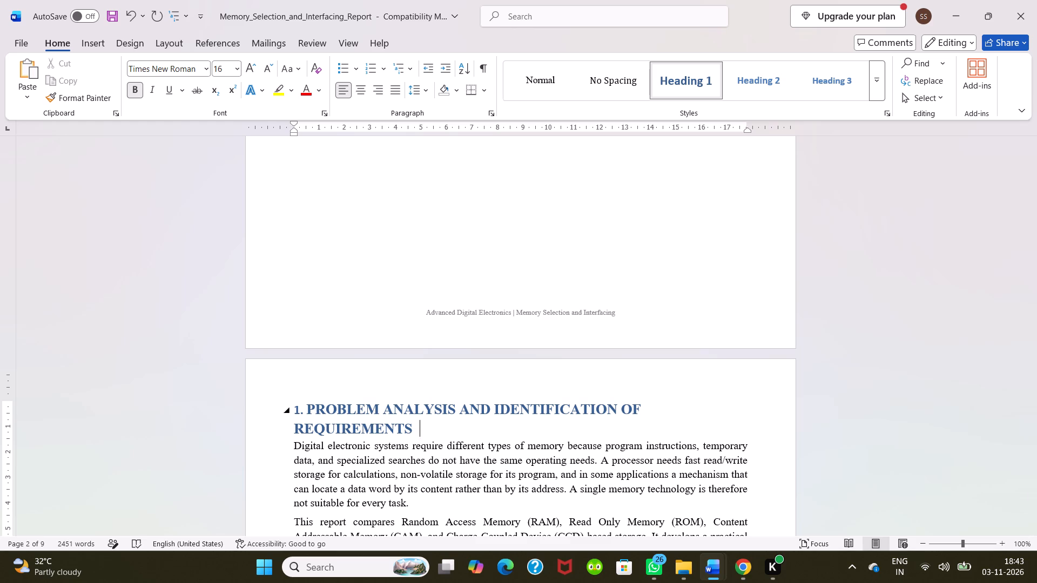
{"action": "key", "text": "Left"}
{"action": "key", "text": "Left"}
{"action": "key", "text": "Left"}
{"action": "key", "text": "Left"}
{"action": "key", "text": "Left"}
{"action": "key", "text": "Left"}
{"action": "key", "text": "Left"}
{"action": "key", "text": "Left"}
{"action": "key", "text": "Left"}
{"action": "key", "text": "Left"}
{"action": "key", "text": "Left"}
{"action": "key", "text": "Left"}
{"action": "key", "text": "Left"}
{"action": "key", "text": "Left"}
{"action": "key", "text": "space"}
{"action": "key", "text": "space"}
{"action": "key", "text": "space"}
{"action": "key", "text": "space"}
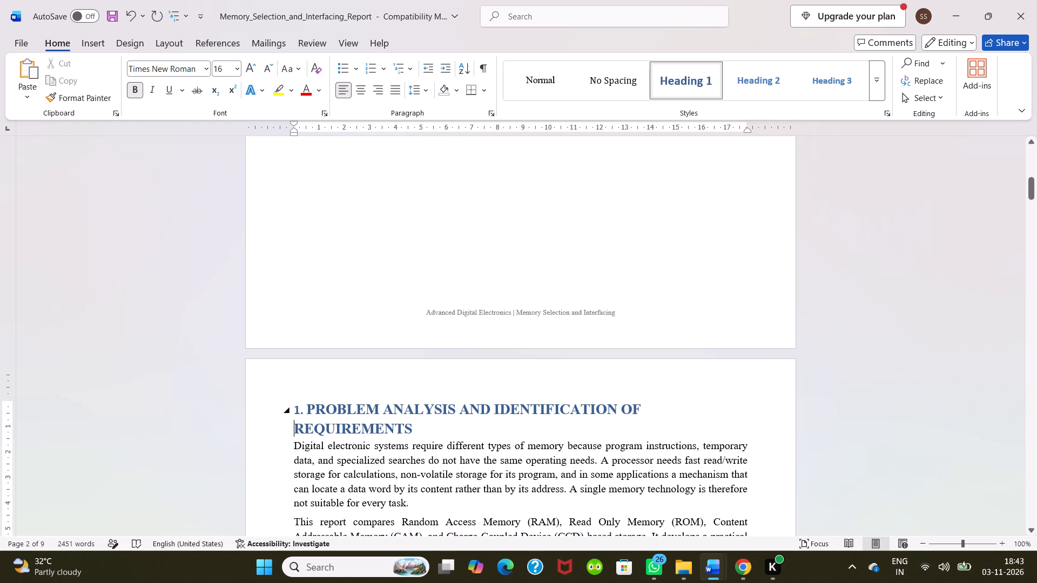
Set the whole section 1 heading, including its number, to font size 14.
{"action": "left_click_drag", "start_coordinate": [294, 409], "coordinate": [401, 428]}
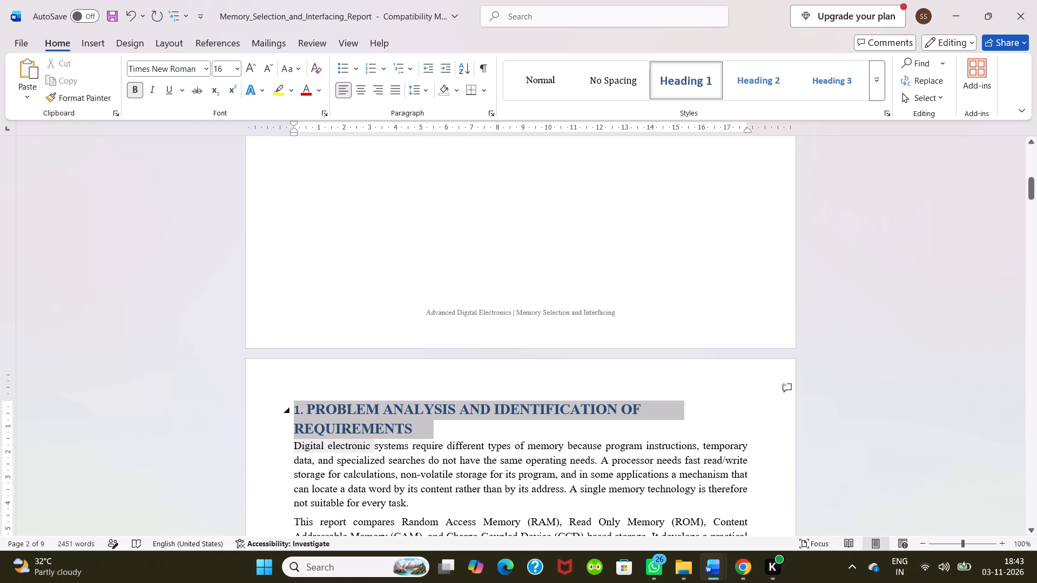
{"action": "left_click_drag", "start_coordinate": [401, 428], "coordinate": [407, 428]}
{"action": "left_click", "coordinate": [498, 386]}
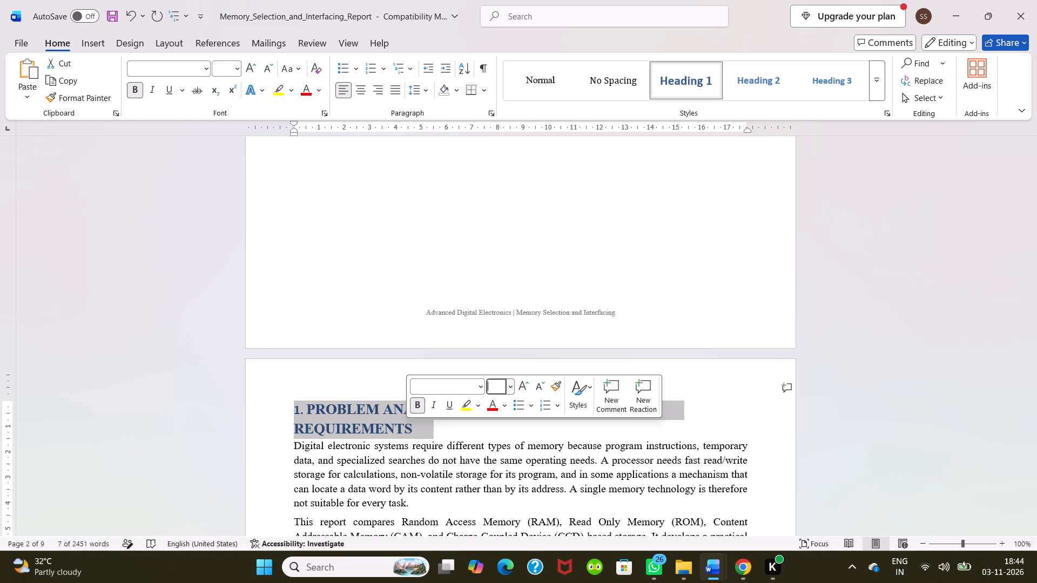
{"action": "type", "text": "14"}
{"action": "key", "text": "Return"}
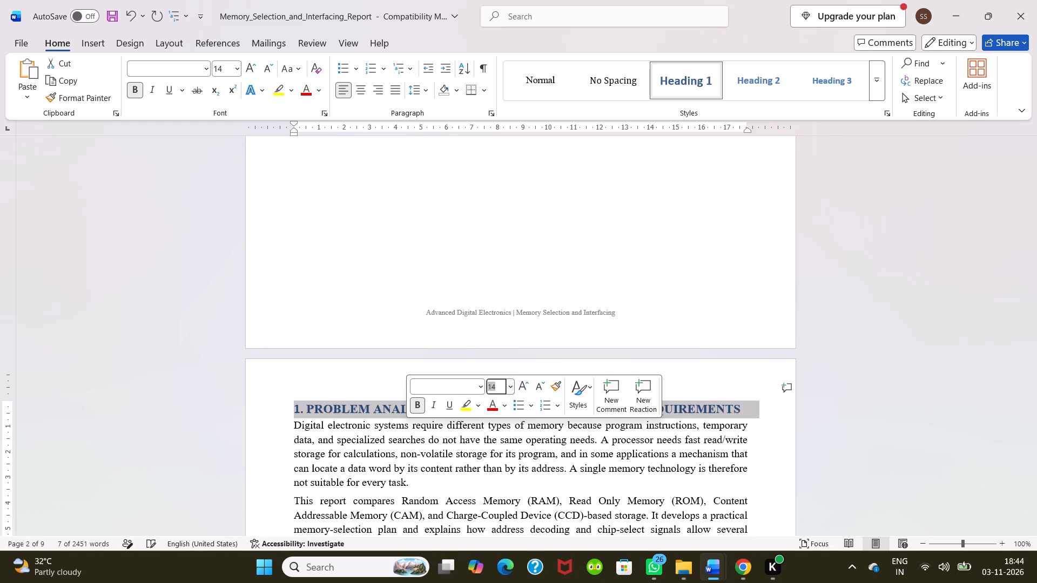
{"action": "left_click", "coordinate": [374, 374]}
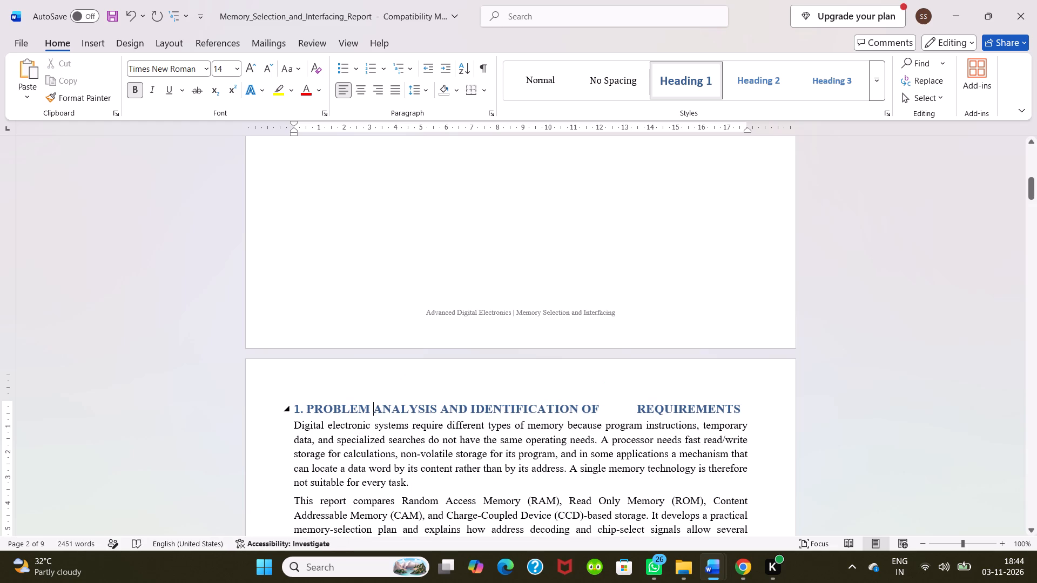
Remove the extra spaces between "OF" and "REQUIREMENTS" in the section 1 heading, leaving a single space.
{"action": "left_click", "coordinate": [630, 410]}
{"action": "key", "text": "BackSpace"}
{"action": "key", "text": "BackSpace"}
{"action": "key", "text": "BackSpace"}
{"action": "key", "text": "BackSpace"}
{"action": "key", "text": "BackSpace"}
{"action": "key", "text": "BackSpace"}
{"action": "key", "text": "BackSpace"}
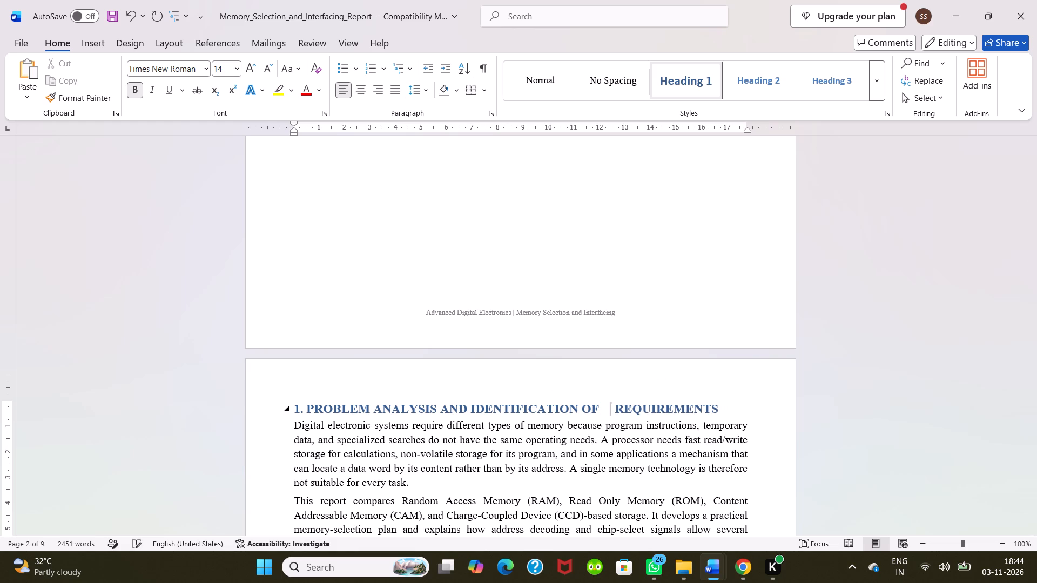
{"action": "key", "text": "Right"}
{"action": "key", "text": "Right"}
{"action": "key", "text": "BackSpace"}
{"action": "key", "text": "BackSpace"}
{"action": "key", "text": "BackSpace"}
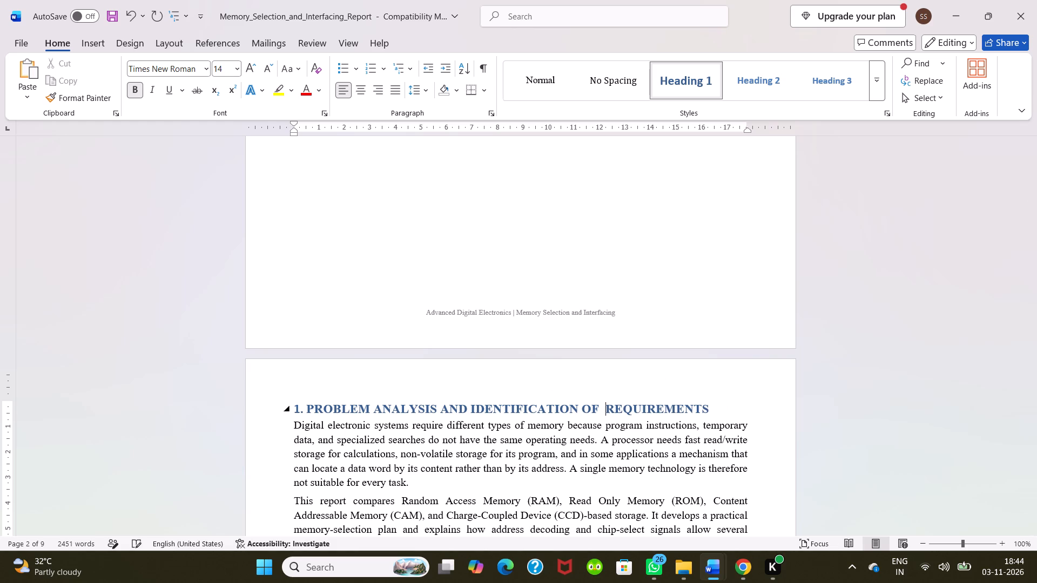
{"action": "key", "text": "BackSpace"}
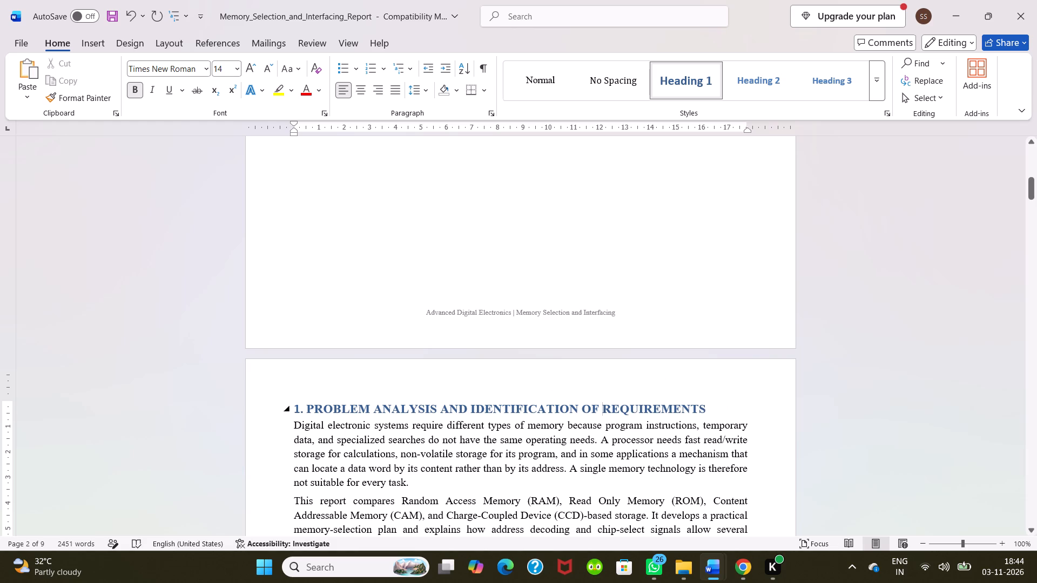
Apply Times New Roman to the entire section 1 heading, including its number, keeping the section expanded.
{"action": "left_click_drag", "start_coordinate": [291, 410], "coordinate": [295, 416]}
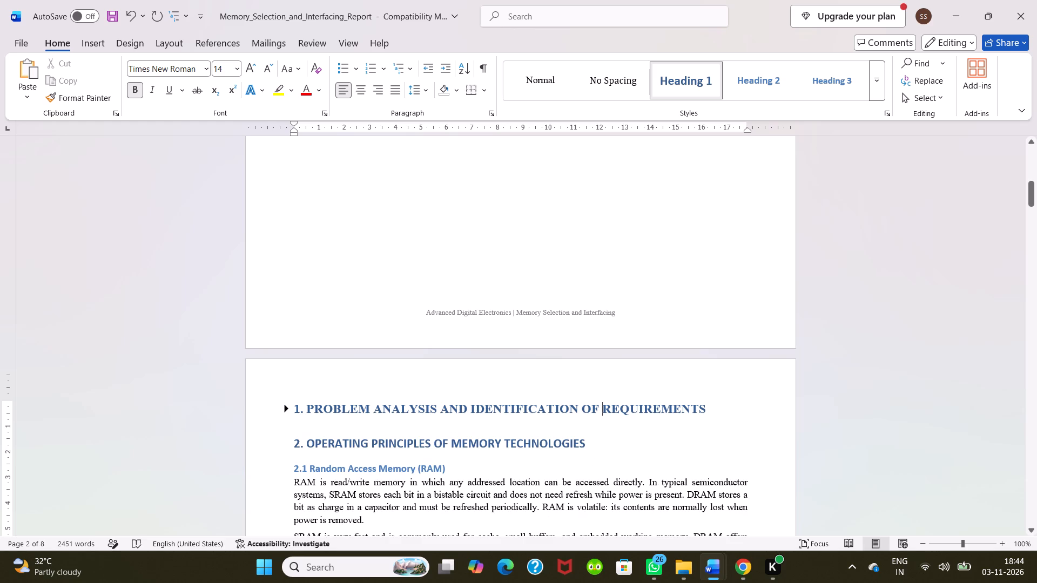
{"action": "key", "text": "ctrl+z"}
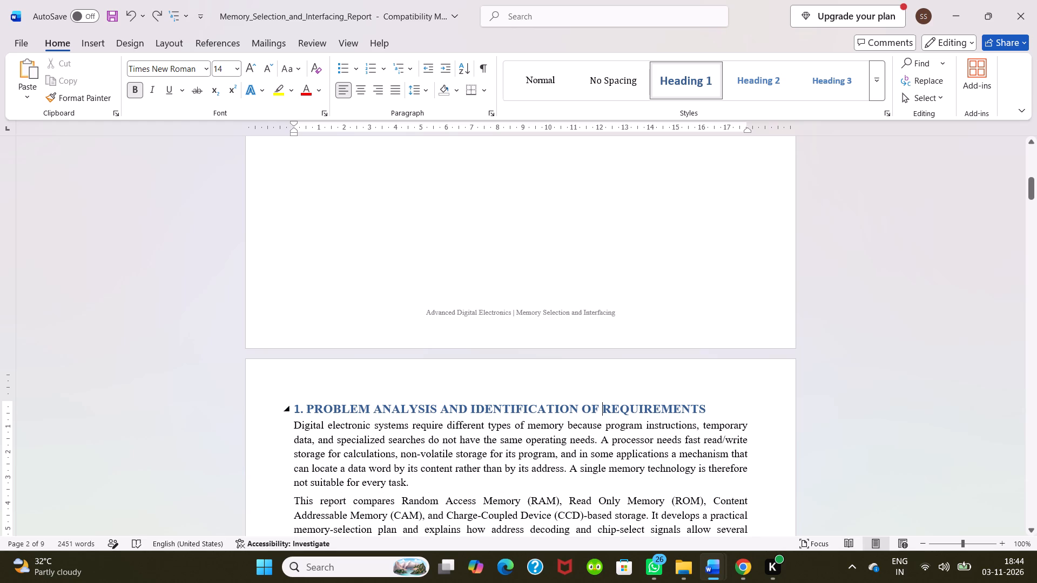
{"action": "left_click_drag", "start_coordinate": [293, 406], "coordinate": [521, 402]}
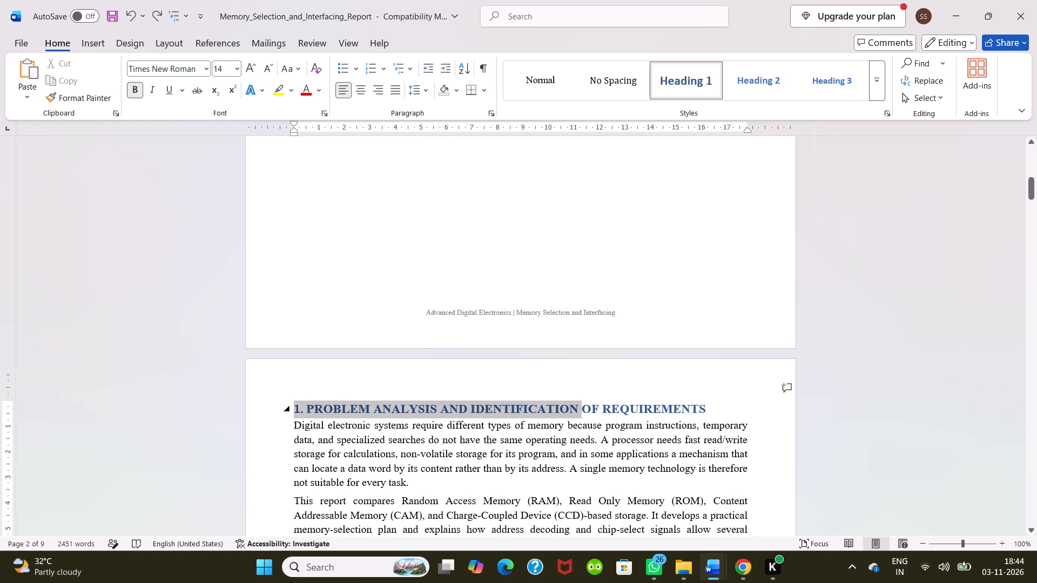
{"action": "left_click_drag", "start_coordinate": [521, 402], "coordinate": [634, 399]}
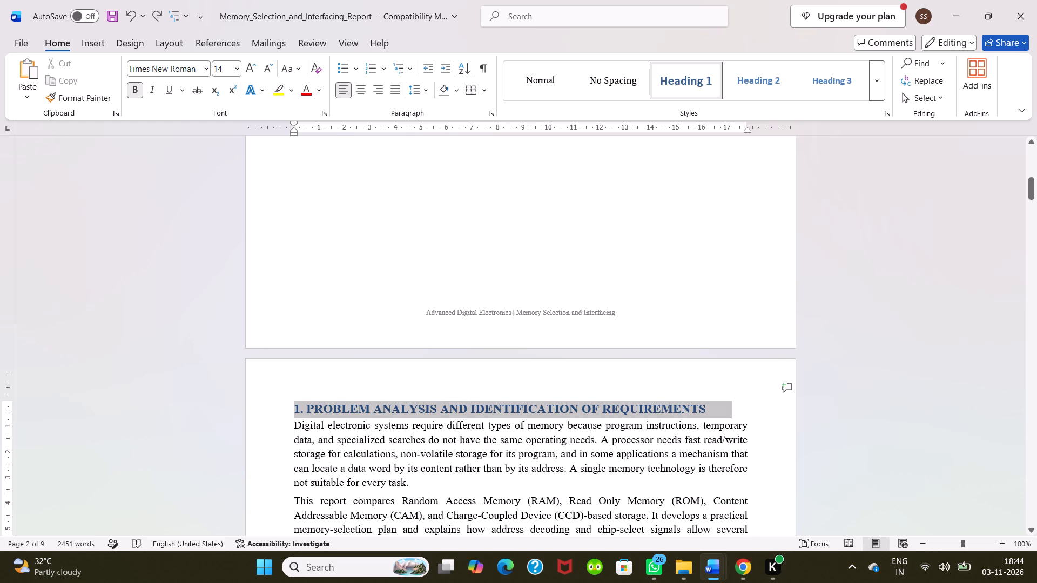
{"action": "left_click_drag", "start_coordinate": [634, 399], "coordinate": [633, 399]}
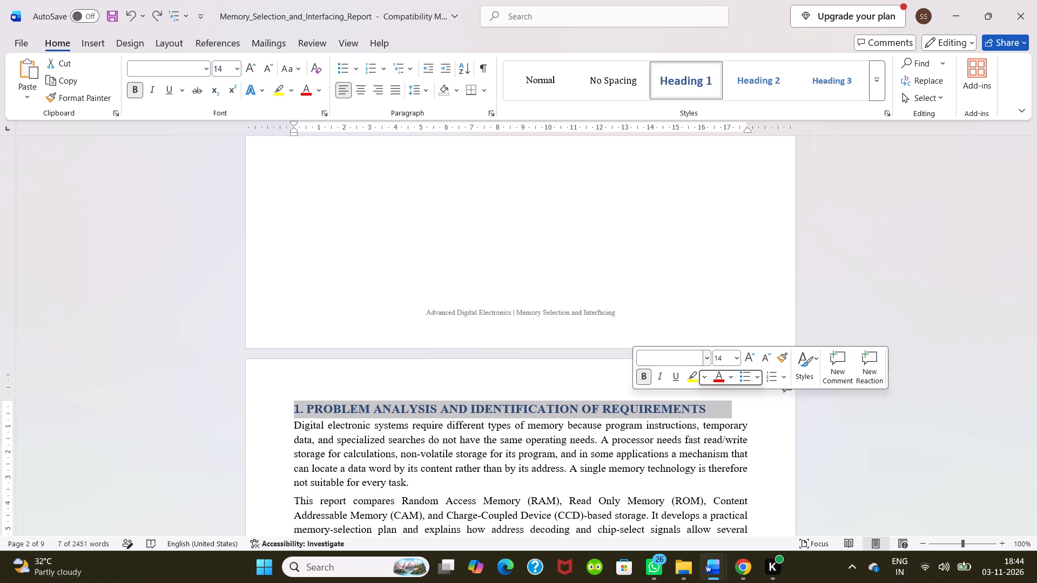
{"action": "left_click", "coordinate": [706, 357]}
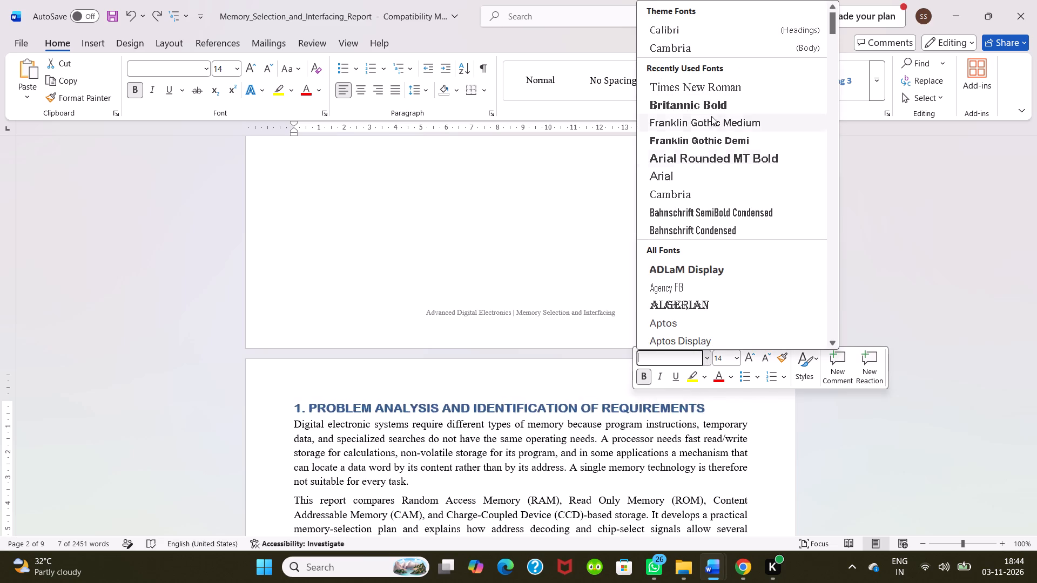
{"action": "left_click", "coordinate": [724, 89]}
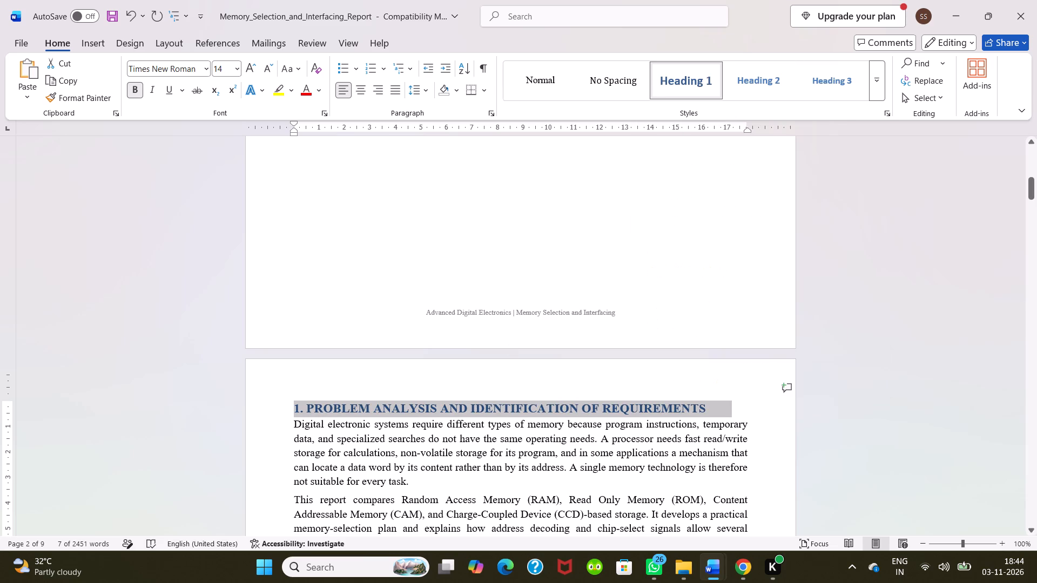
{"action": "left_click", "coordinate": [507, 368]}
Format the section 2 heading "OPERATING PRINCIPLES OF MEMORY TECHNOLOGIES" in Times New Roman at font size 16.
{"action": "scroll", "coordinate": [507, 368], "scroll_direction": "down", "scroll_amount": 3}
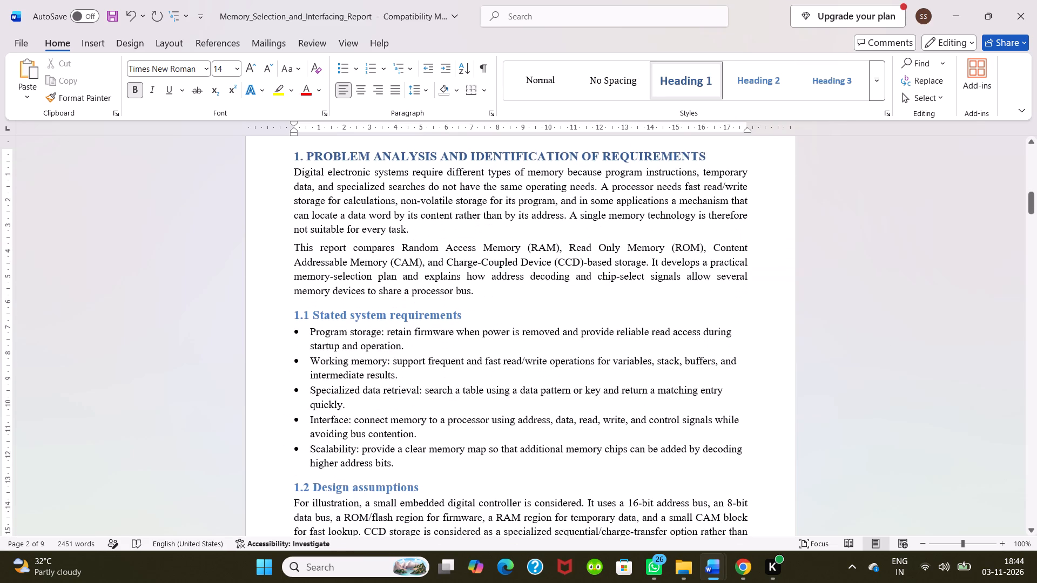
{"action": "scroll", "coordinate": [507, 368], "scroll_direction": "down", "scroll_amount": 1}
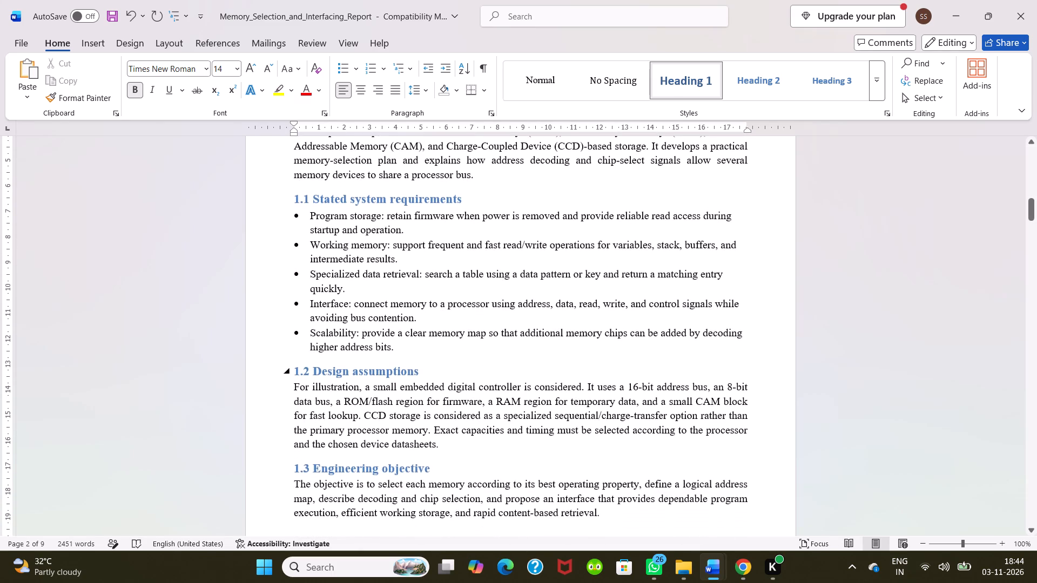
{"action": "scroll", "coordinate": [507, 368], "scroll_direction": "down", "scroll_amount": 4}
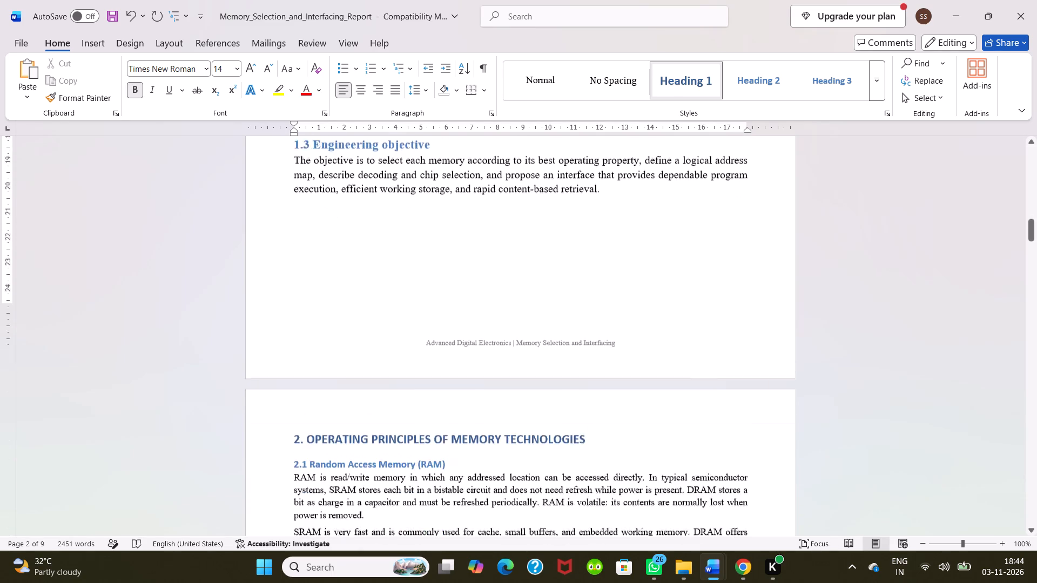
{"action": "scroll", "coordinate": [507, 368], "scroll_direction": "down", "scroll_amount": 2}
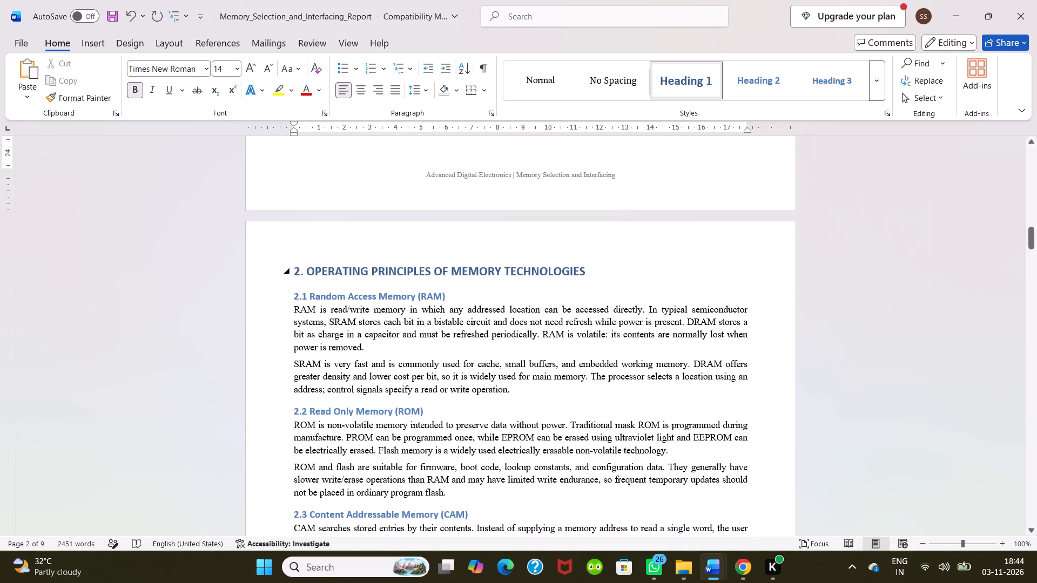
{"action": "left_click_drag", "start_coordinate": [292, 272], "coordinate": [536, 262]}
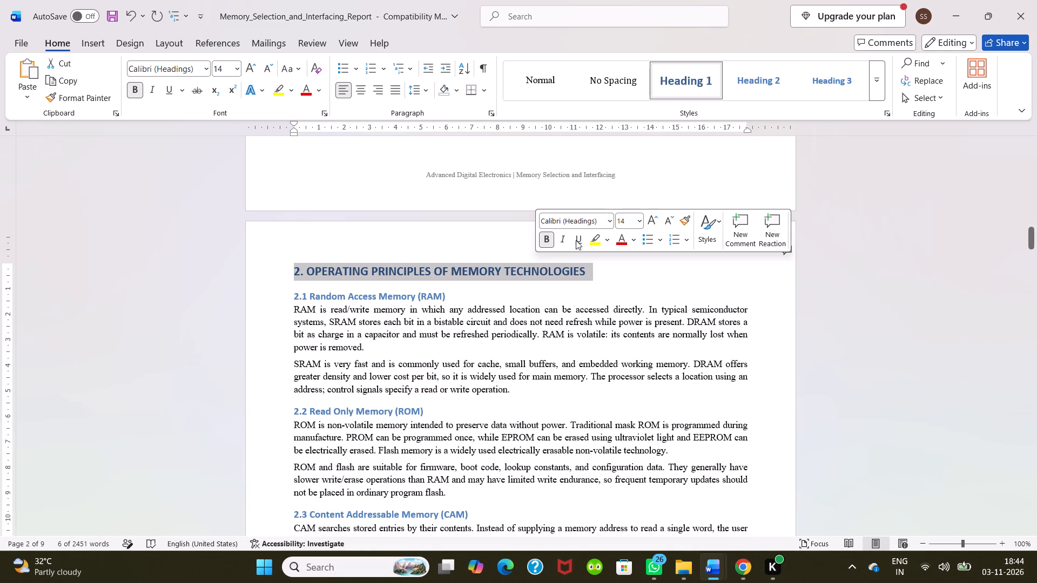
{"action": "left_click", "coordinate": [641, 216]}
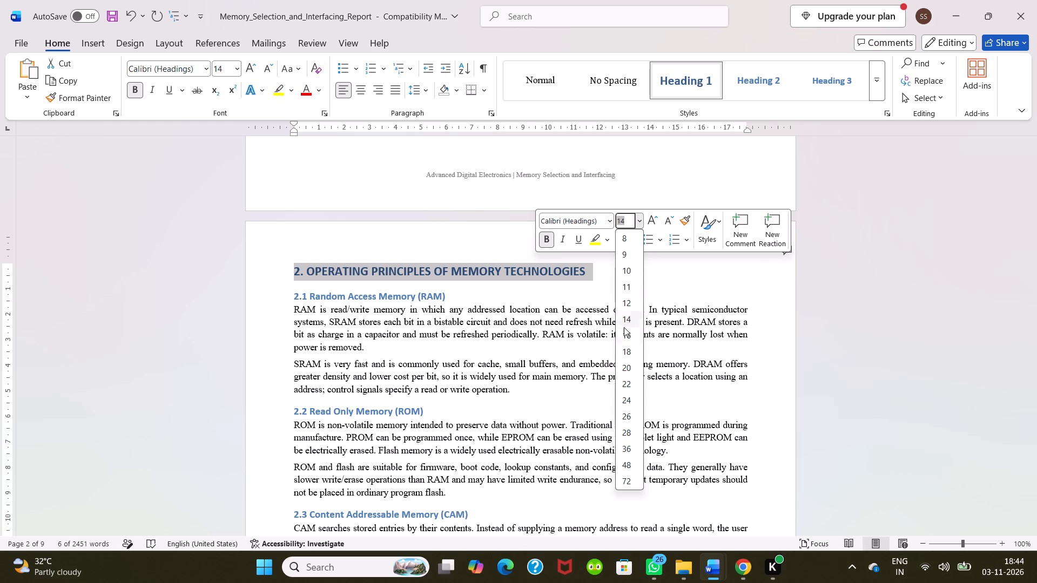
{"action": "left_click", "coordinate": [629, 334]}
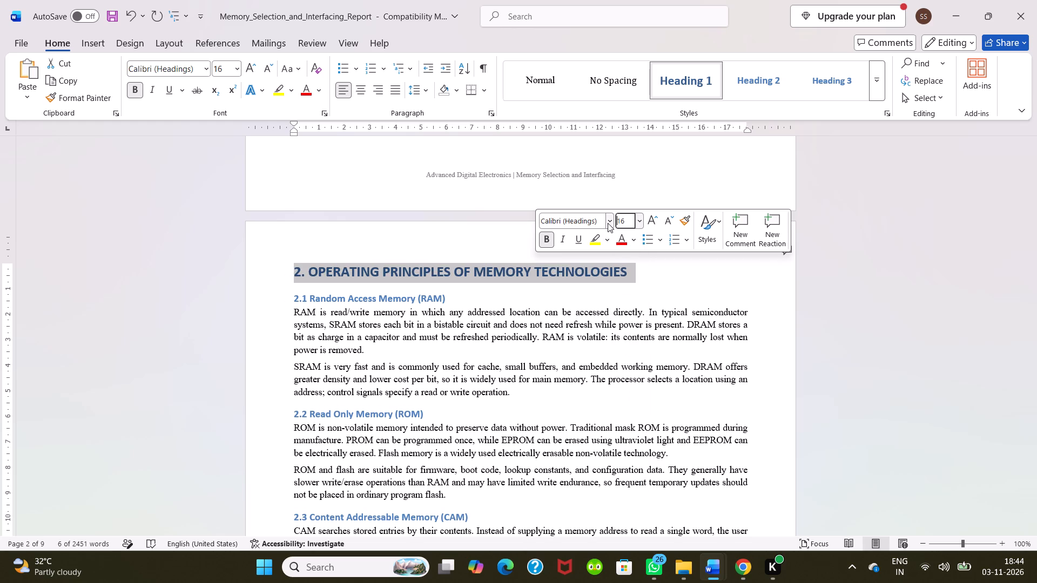
{"action": "left_click", "coordinate": [608, 223]}
{"action": "left_click", "coordinate": [606, 318]}
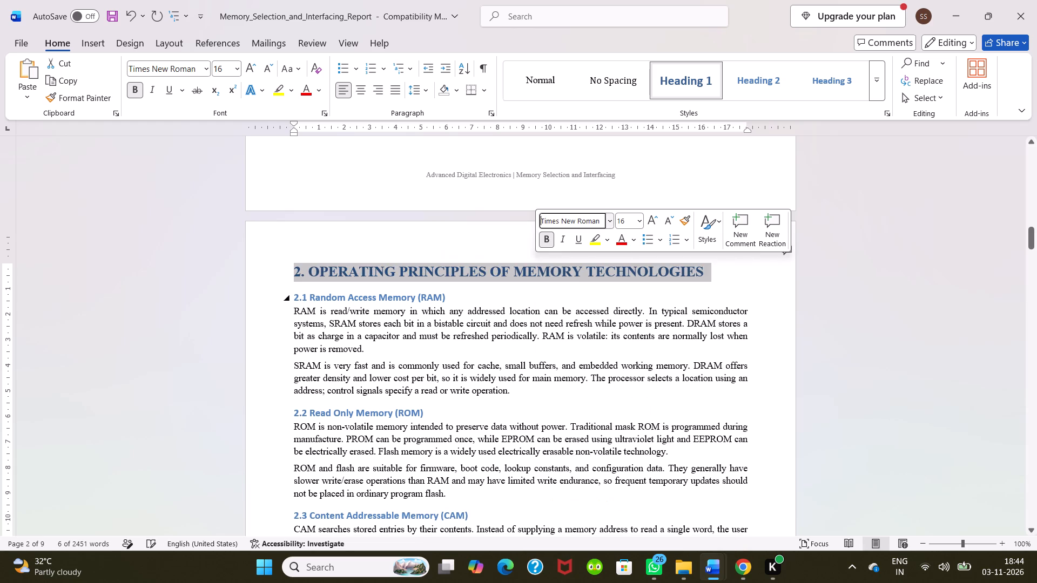
{"action": "left_click", "coordinate": [455, 300]}
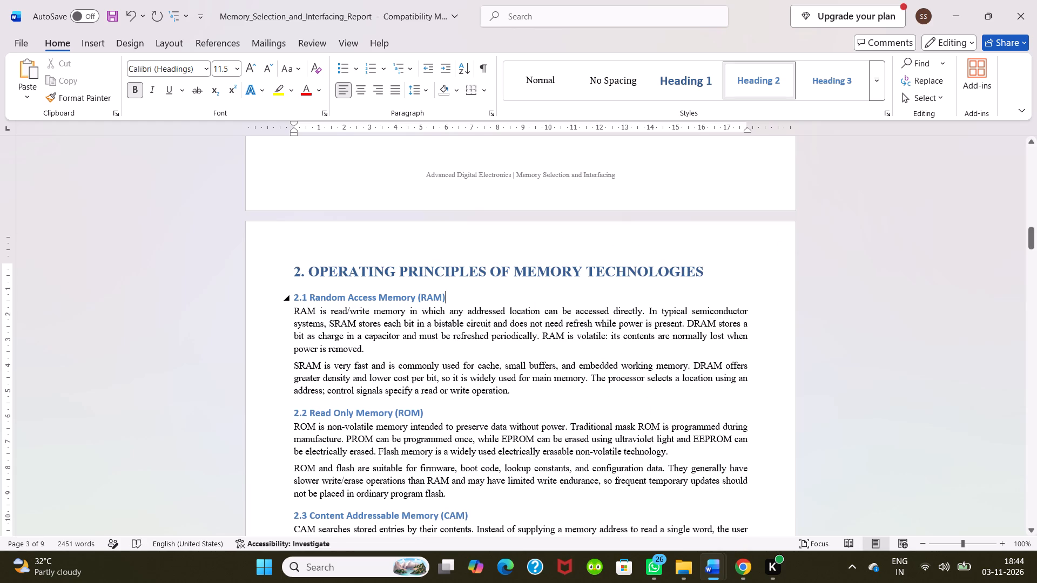
Format the subheading "2.1 Random Access Memory (RAM)" in Times New Roman at font size 14.
{"action": "left_click_drag", "start_coordinate": [295, 296], "coordinate": [439, 288]}
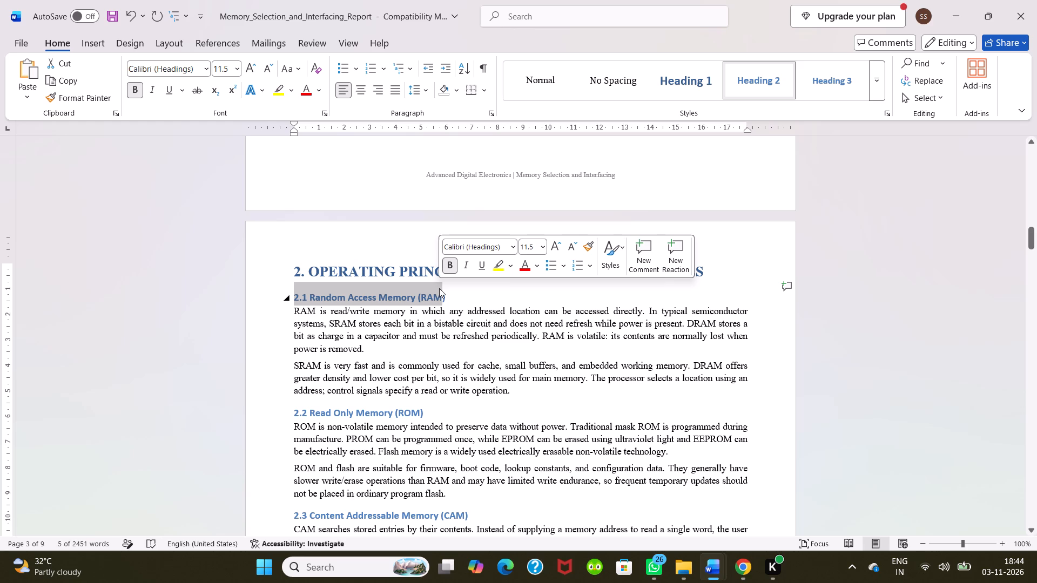
{"action": "left_click", "coordinate": [542, 251]}
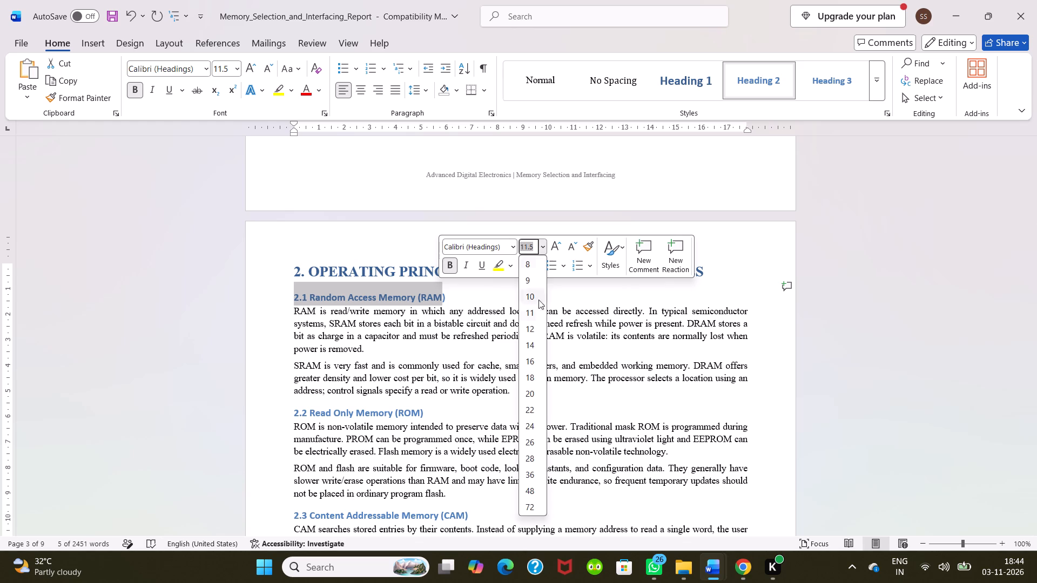
{"action": "left_click", "coordinate": [534, 337]}
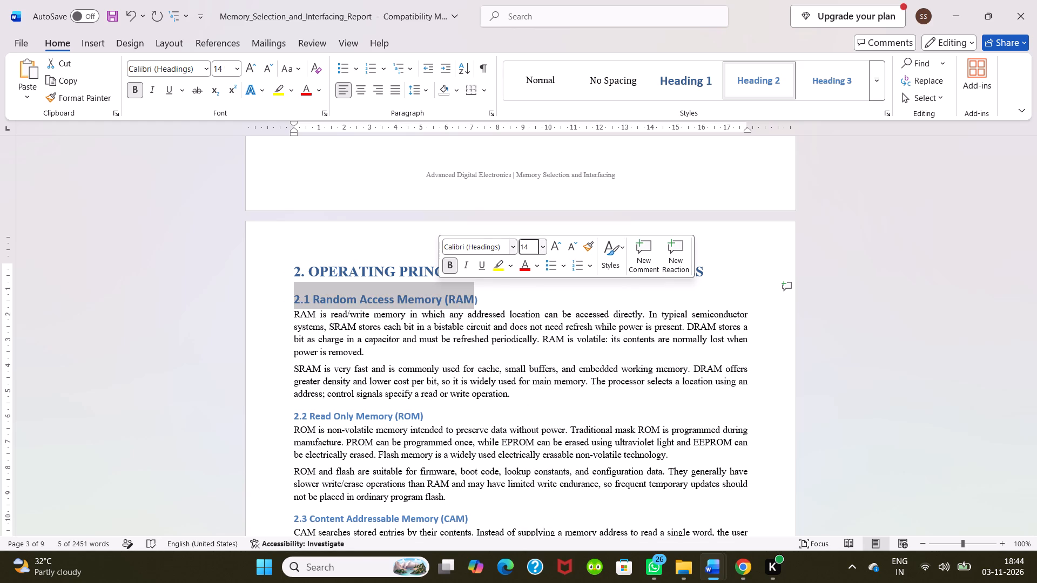
{"action": "left_click", "coordinate": [493, 246]}
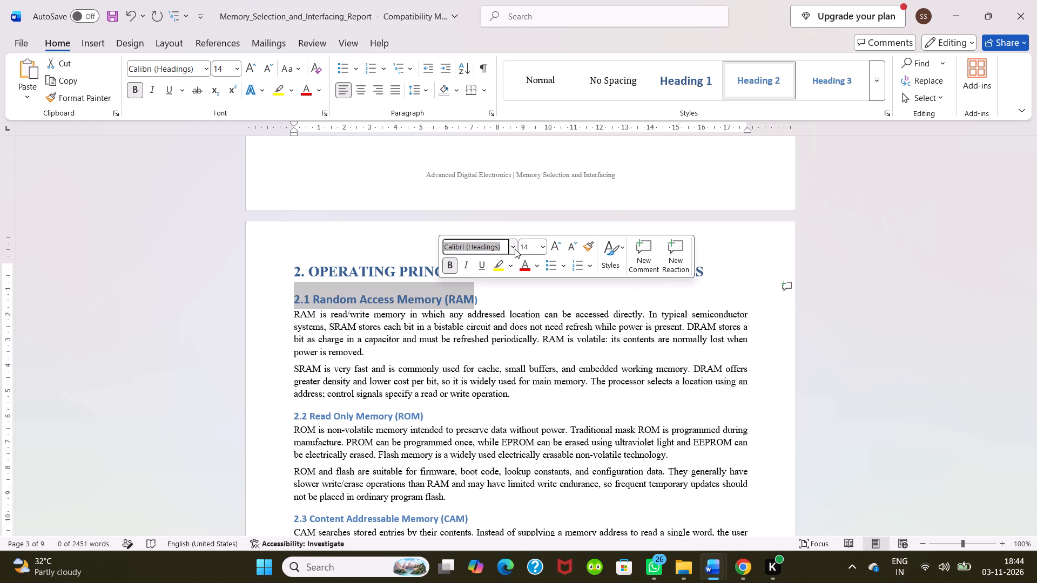
{"action": "type", "text": "ti"}
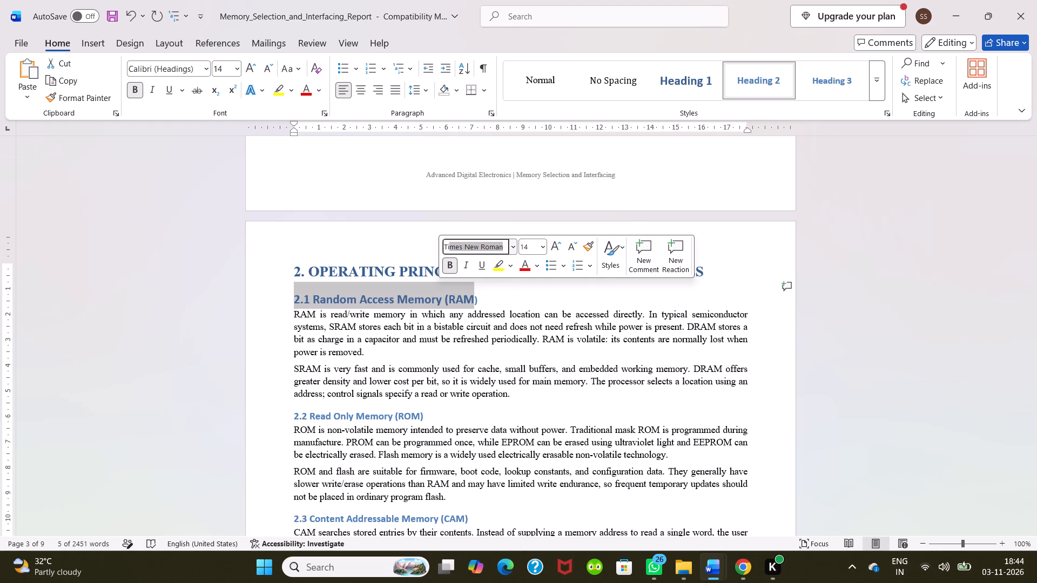
{"action": "left_click", "coordinate": [501, 247]}
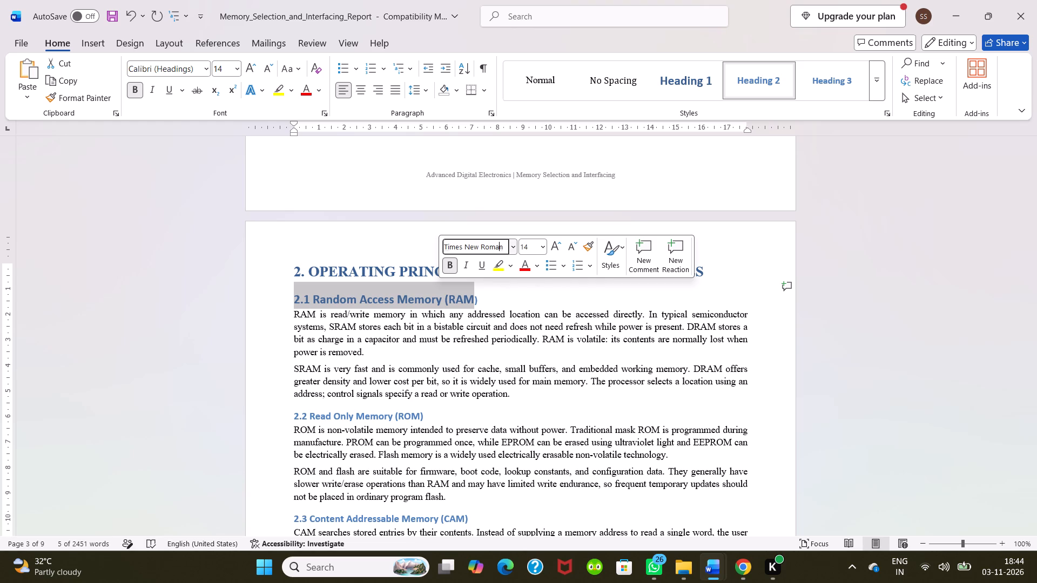
{"action": "key", "text": "Return"}
{"action": "left_click", "coordinate": [494, 310]}
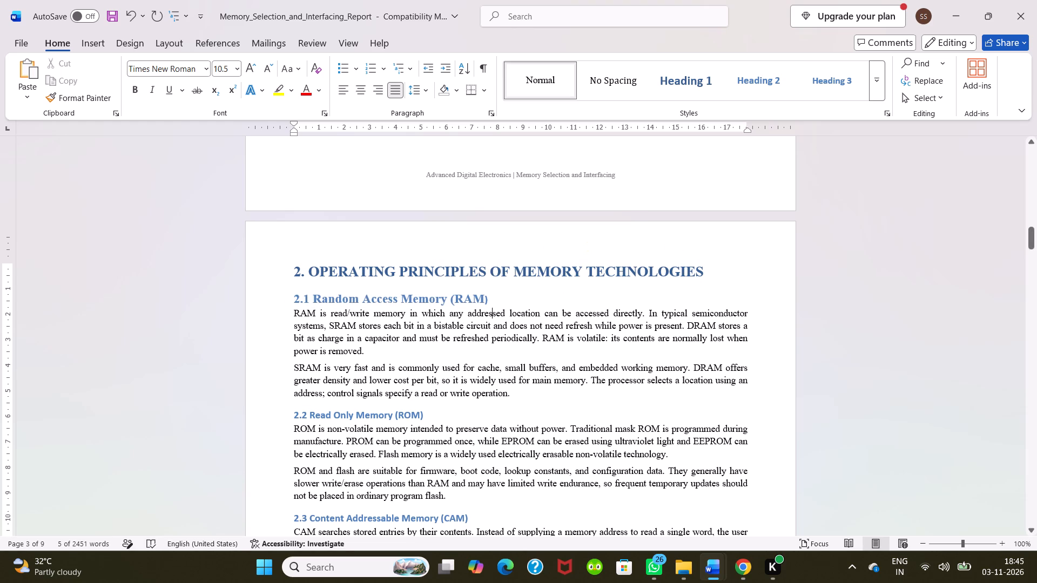
Set both body paragraphs under subheading 2.1 to font size 12.
{"action": "left_click_drag", "start_coordinate": [297, 313], "coordinate": [494, 392]}
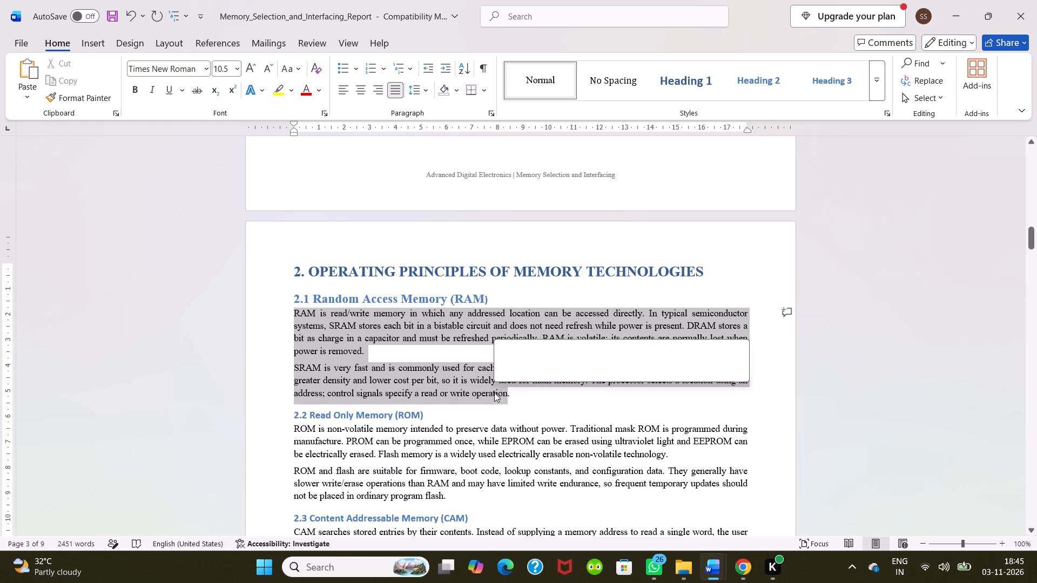
{"action": "left_click", "coordinate": [599, 348]}
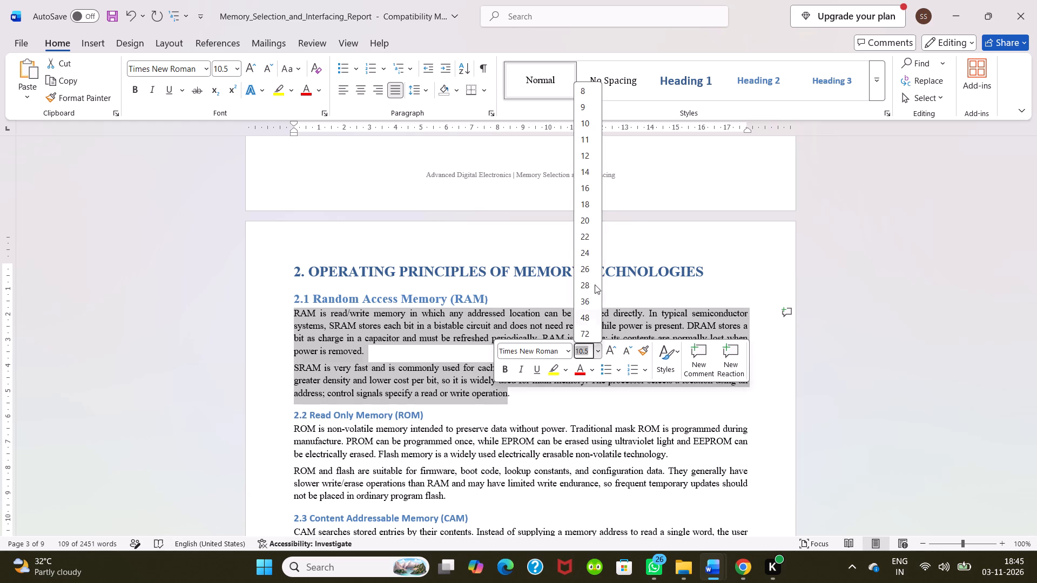
{"action": "left_click", "coordinate": [588, 155]}
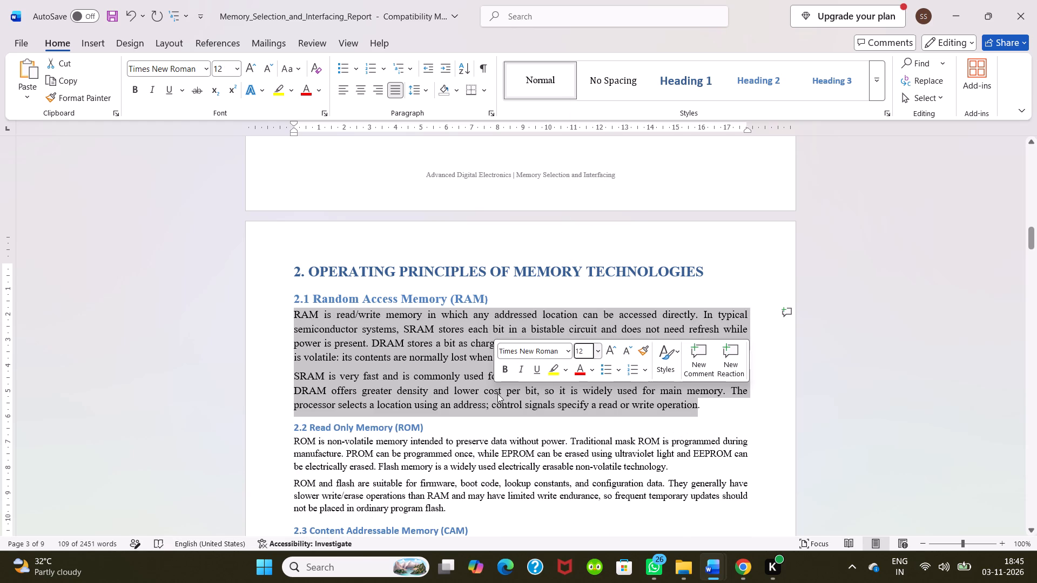
{"action": "key", "text": "Return"}
{"action": "left_click", "coordinate": [426, 357]}
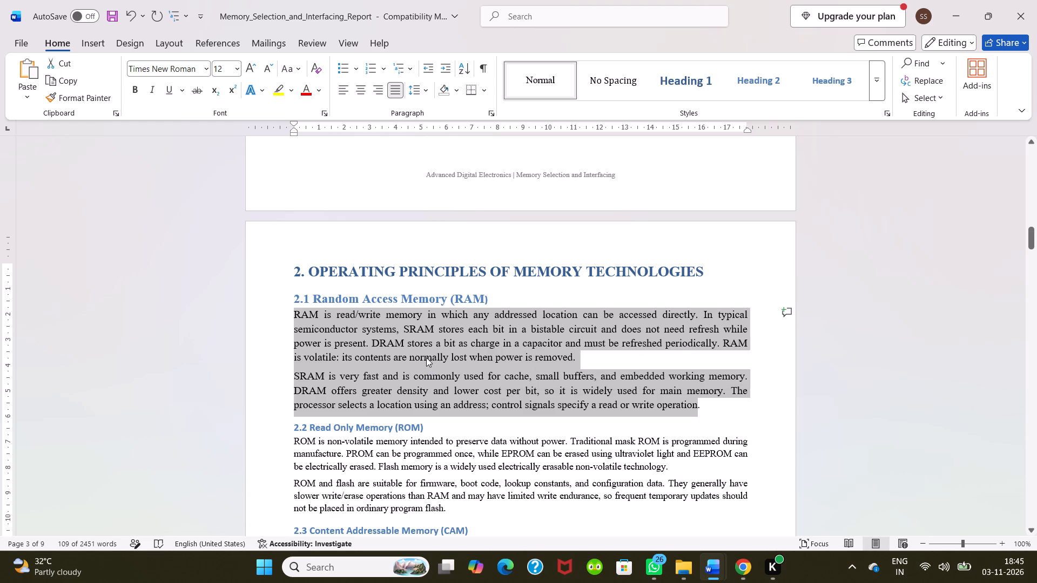
Format the subheading "2.2 Read Only Memory (ROM)" in Times New Roman at font size 14.
{"action": "scroll", "coordinate": [431, 382], "scroll_direction": "down", "scroll_amount": 2}
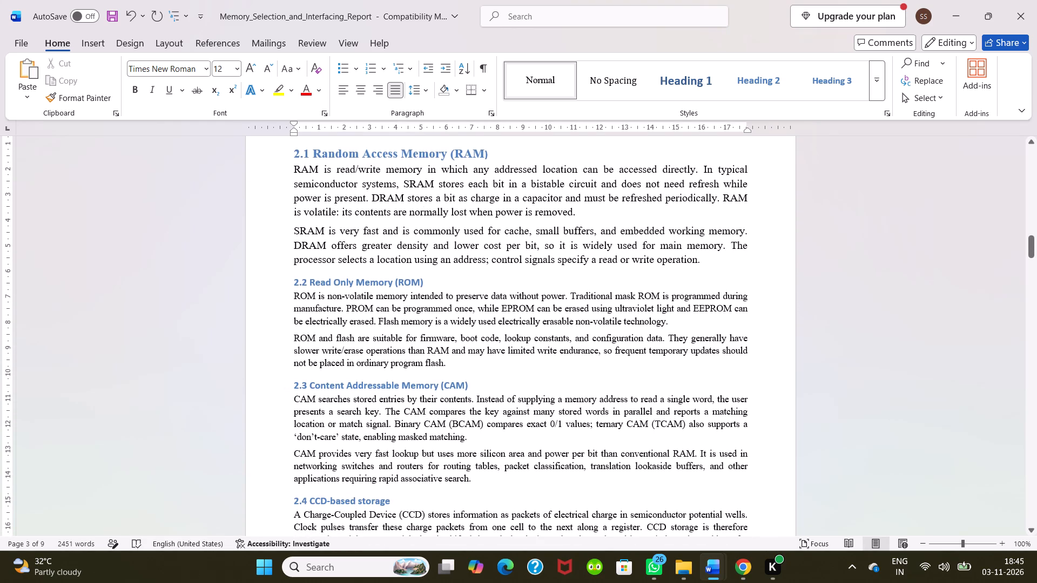
{"action": "left_click_drag", "start_coordinate": [293, 280], "coordinate": [397, 270]}
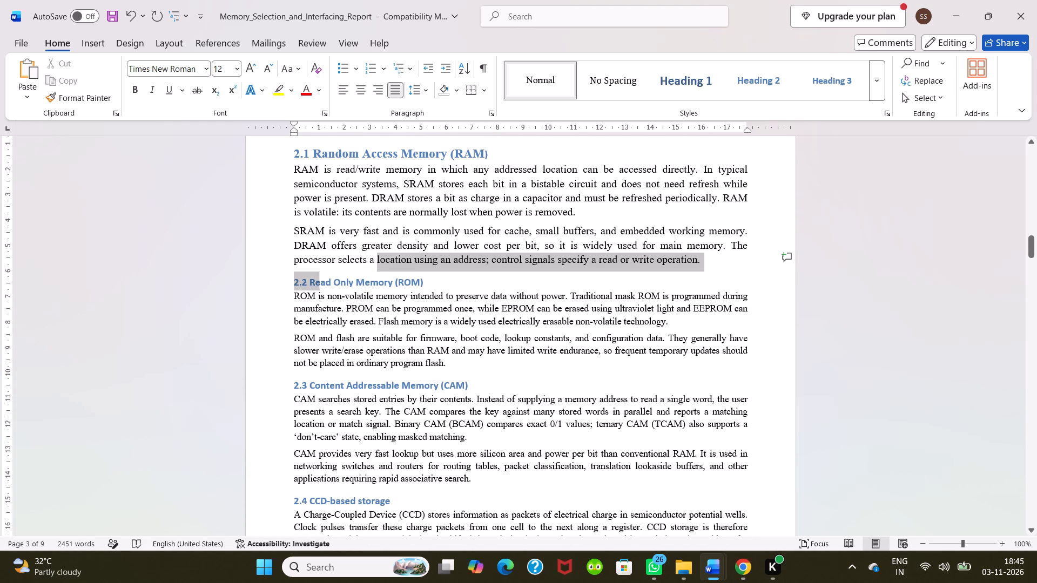
{"action": "left_click_drag", "start_coordinate": [397, 270], "coordinate": [425, 278]}
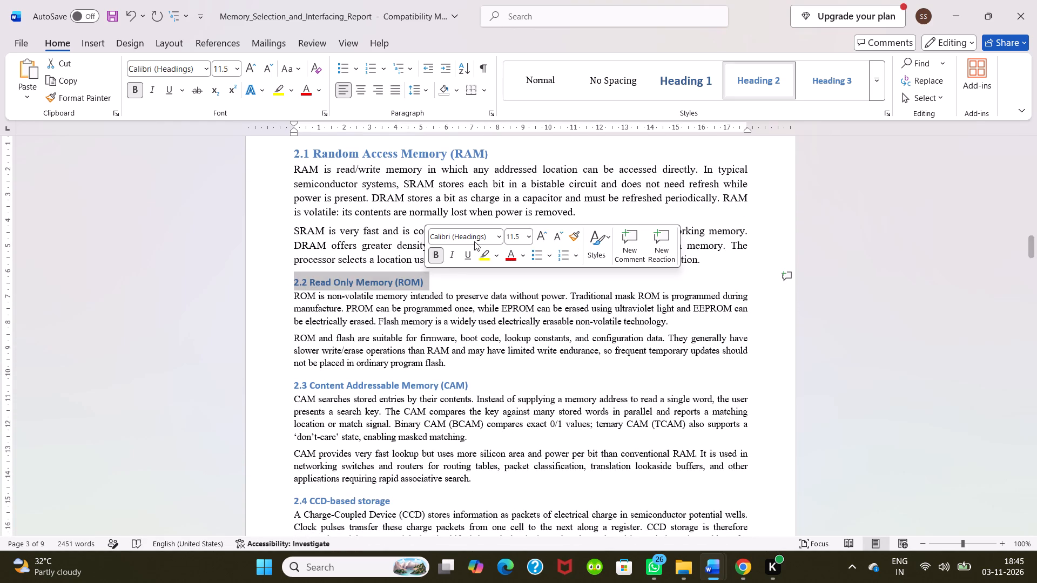
{"action": "left_click", "coordinate": [523, 239]}
{"action": "type", "text": "14"}
{"action": "key", "text": "Return"}
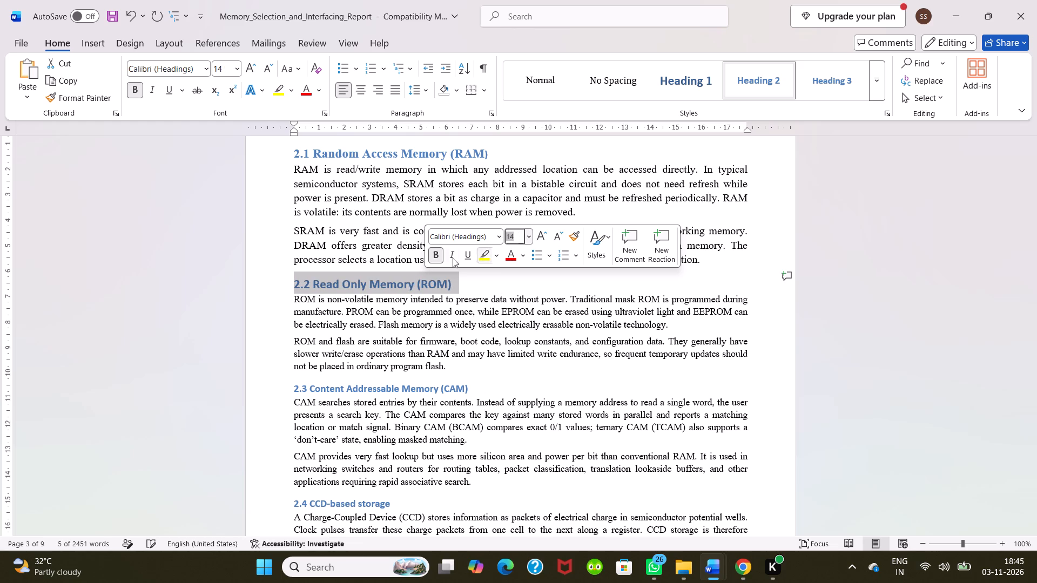
{"action": "left_click", "coordinate": [497, 240]}
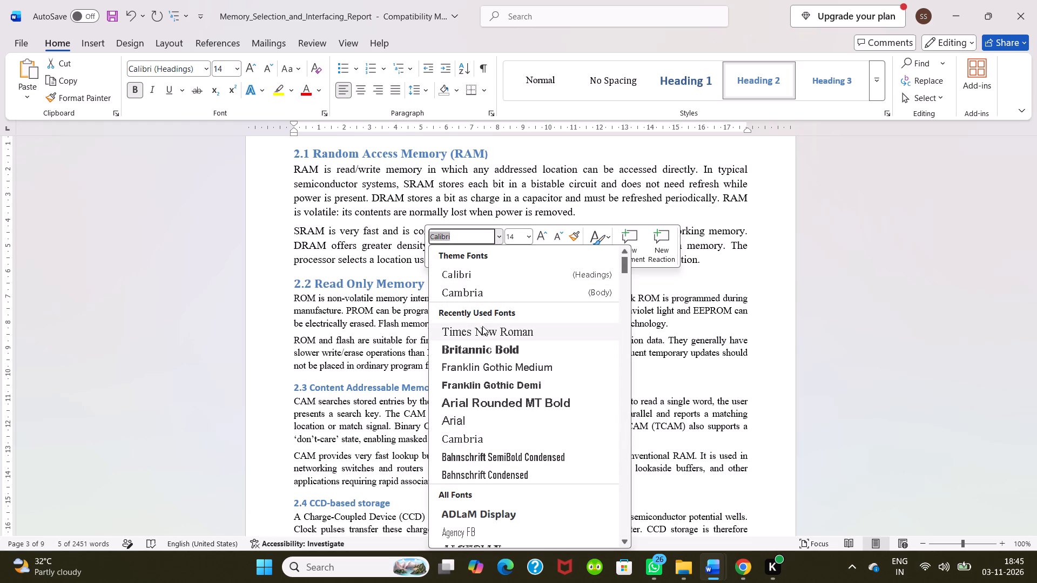
{"action": "left_click", "coordinate": [483, 328]}
Move the selected 2.2 subheading text to the end of the first paragraph under subheading 2.3.
{"action": "left_click_drag", "start_coordinate": [527, 272], "coordinate": [555, 447]}
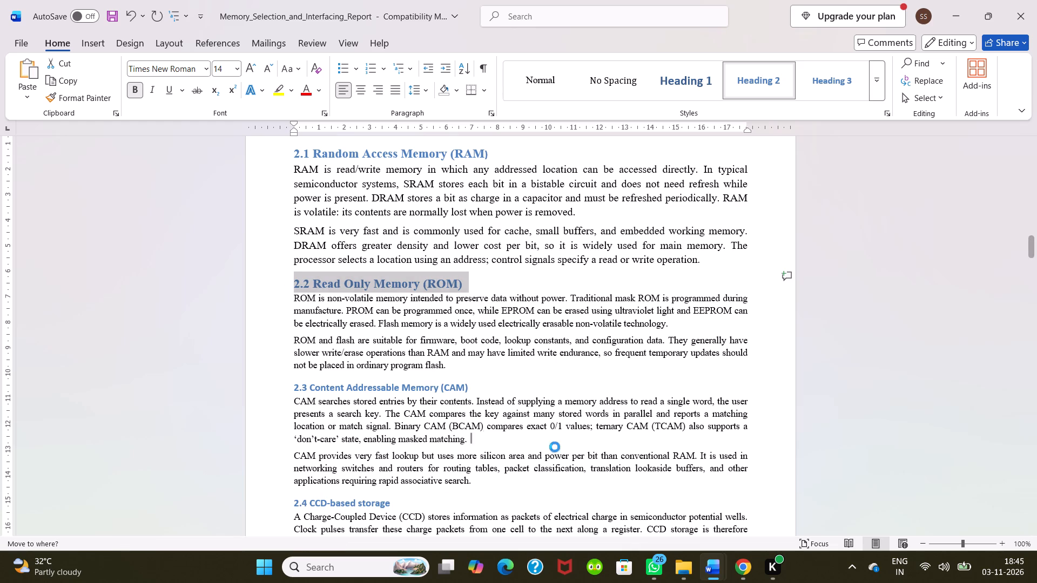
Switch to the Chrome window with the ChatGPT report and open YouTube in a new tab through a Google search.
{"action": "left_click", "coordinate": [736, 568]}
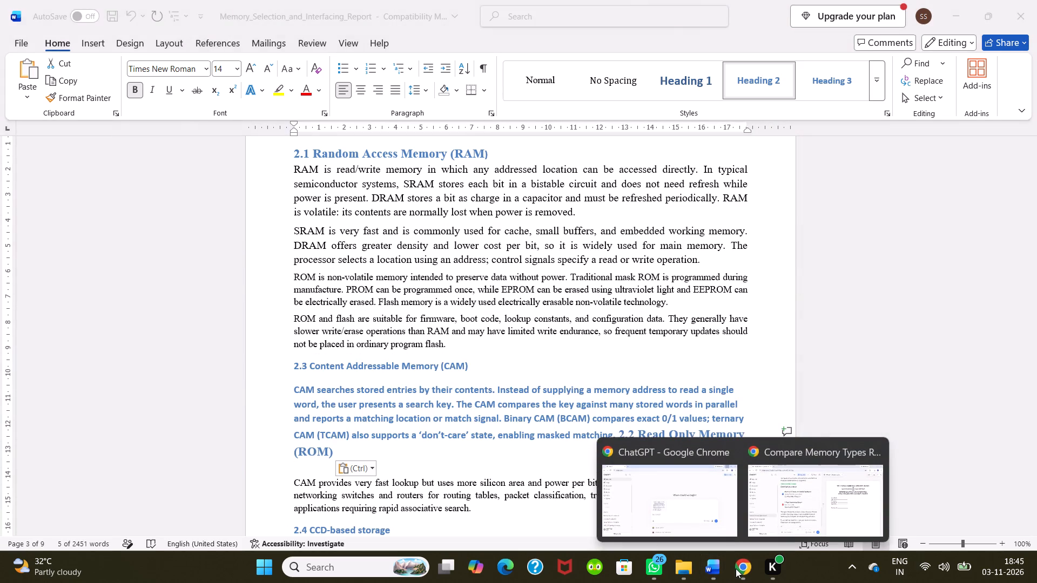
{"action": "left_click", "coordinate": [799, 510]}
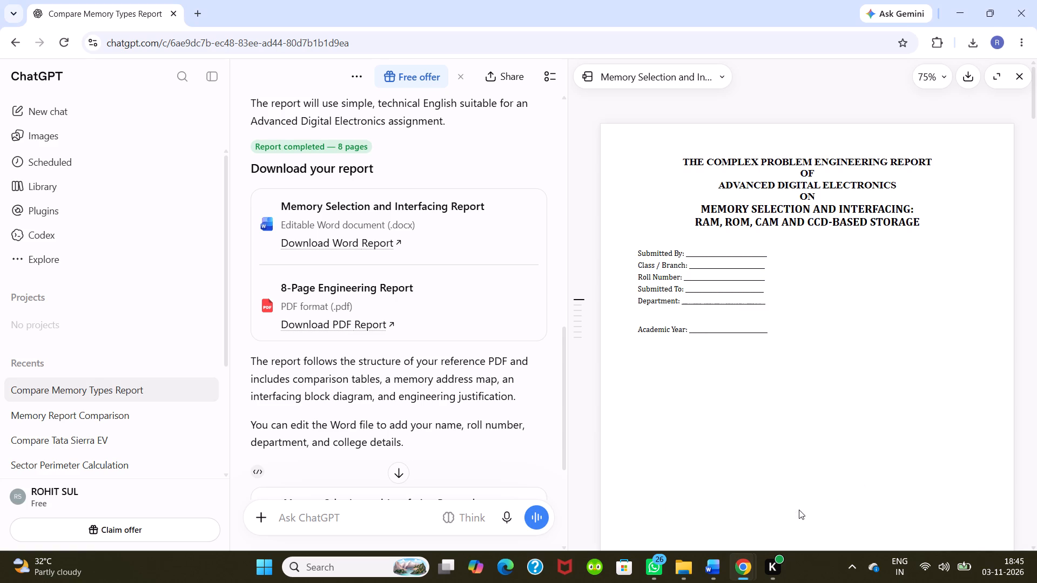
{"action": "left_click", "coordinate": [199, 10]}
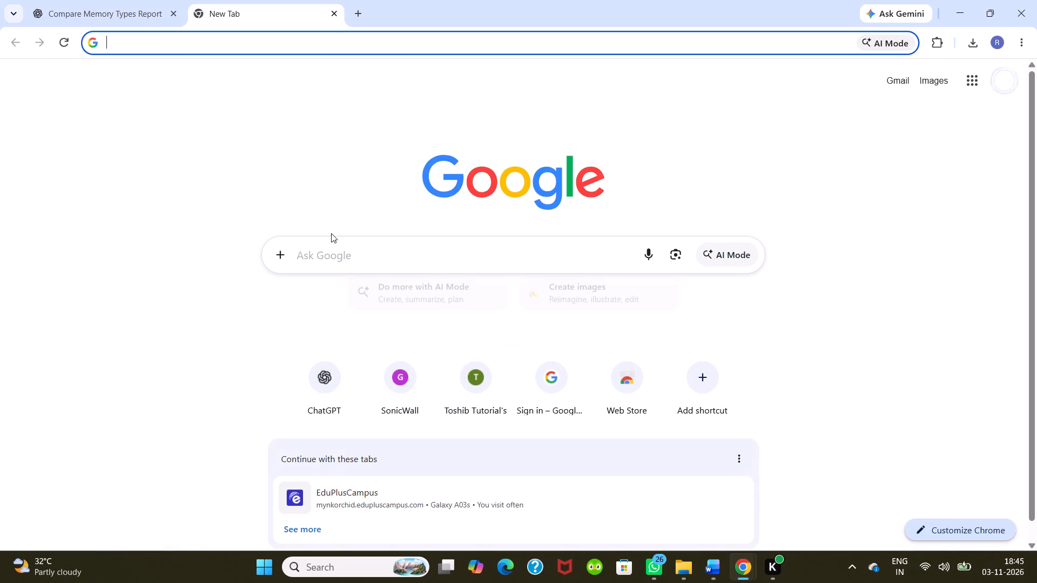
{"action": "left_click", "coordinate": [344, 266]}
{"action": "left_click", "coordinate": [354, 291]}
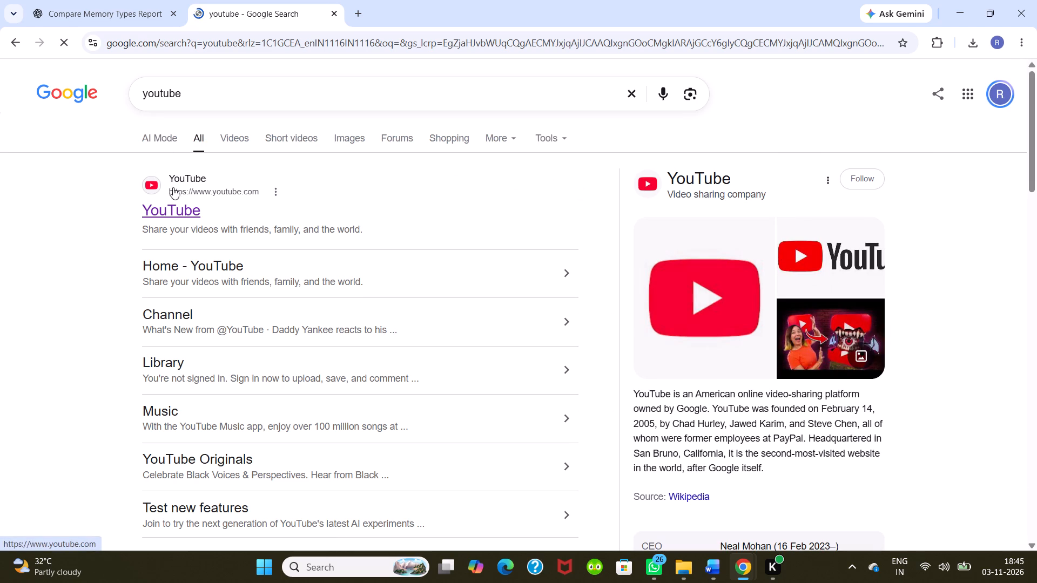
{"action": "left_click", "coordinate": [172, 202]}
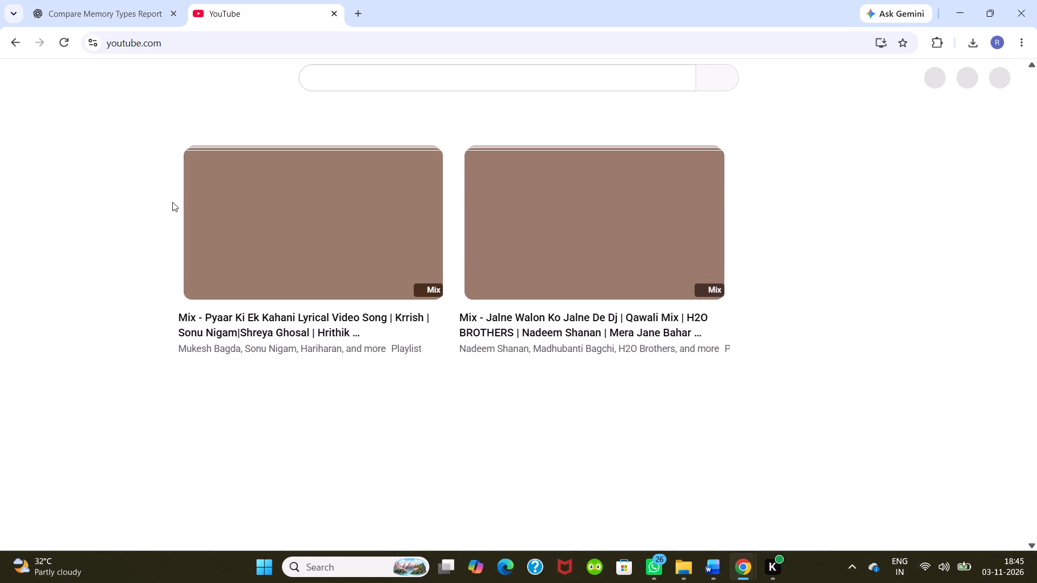
Play the "Pyaar Ki Ek Kahani" lyrical video song mix from the YouTube home page.
{"action": "left_click", "coordinate": [336, 268]}
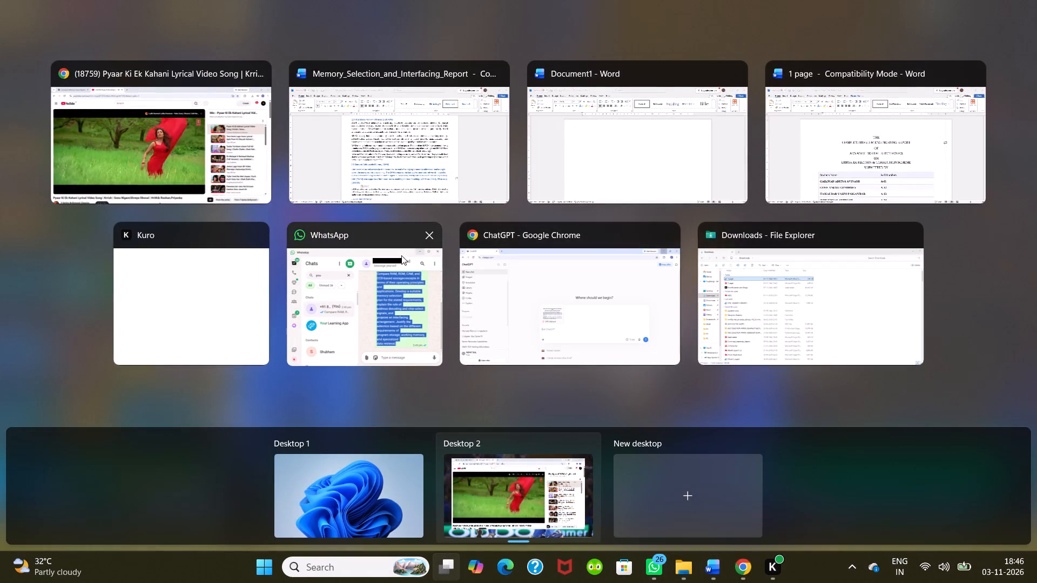
Switch to the Memory_Selection_and_Interfacing_Report document in Word and open the font size choices for the subheading "2.3 Content Addressable Memory (CAM)".
{"action": "left_click", "coordinate": [428, 173]}
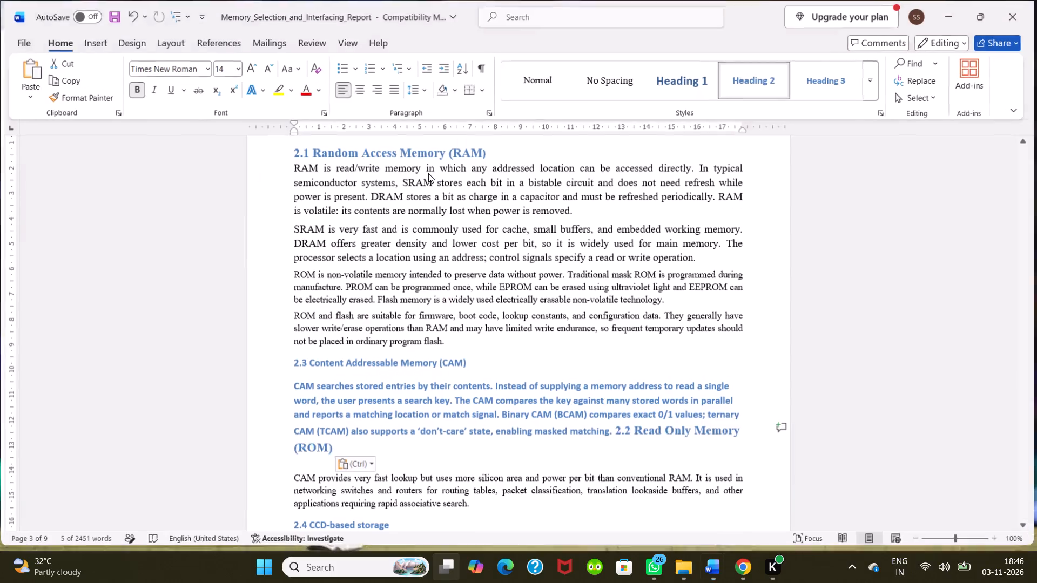
{"action": "scroll", "coordinate": [475, 379], "scroll_direction": "right", "scroll_amount": 1}
{"action": "scroll", "coordinate": [475, 379], "scroll_direction": "up", "scroll_amount": 1}
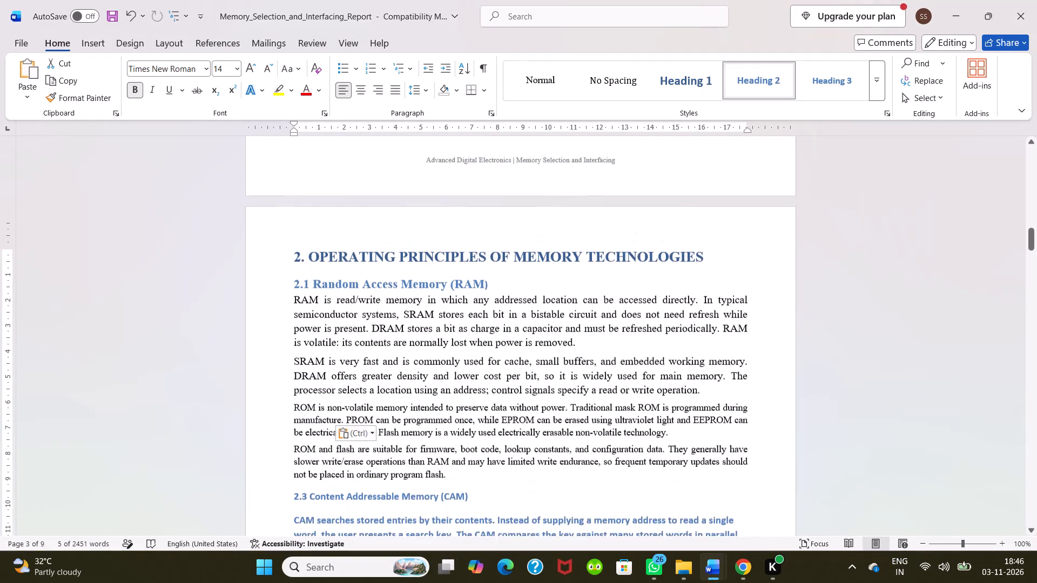
{"action": "scroll", "coordinate": [475, 379], "scroll_direction": "down", "scroll_amount": 1}
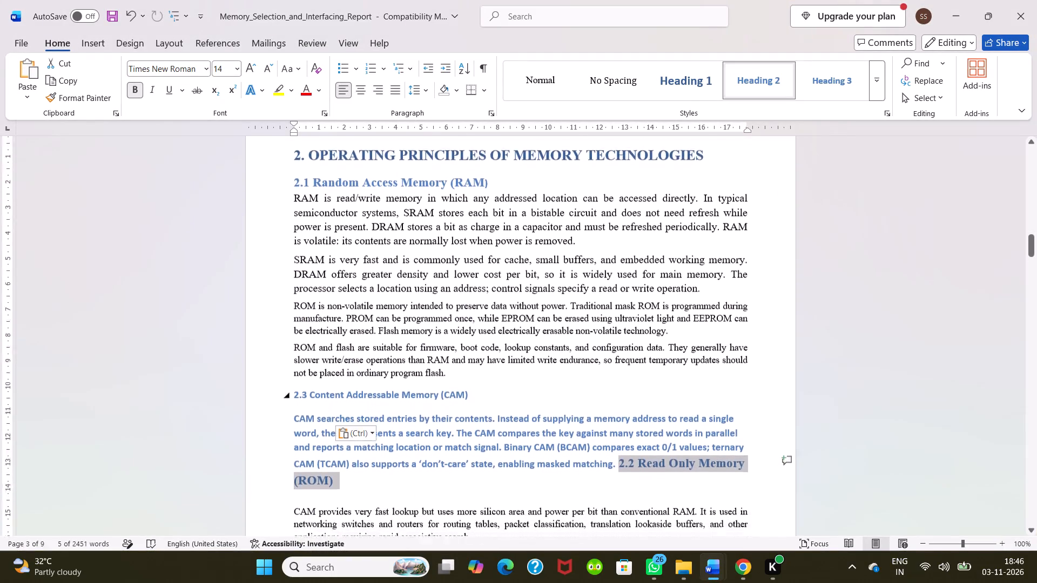
{"action": "scroll", "coordinate": [475, 379], "scroll_direction": "down", "scroll_amount": 1}
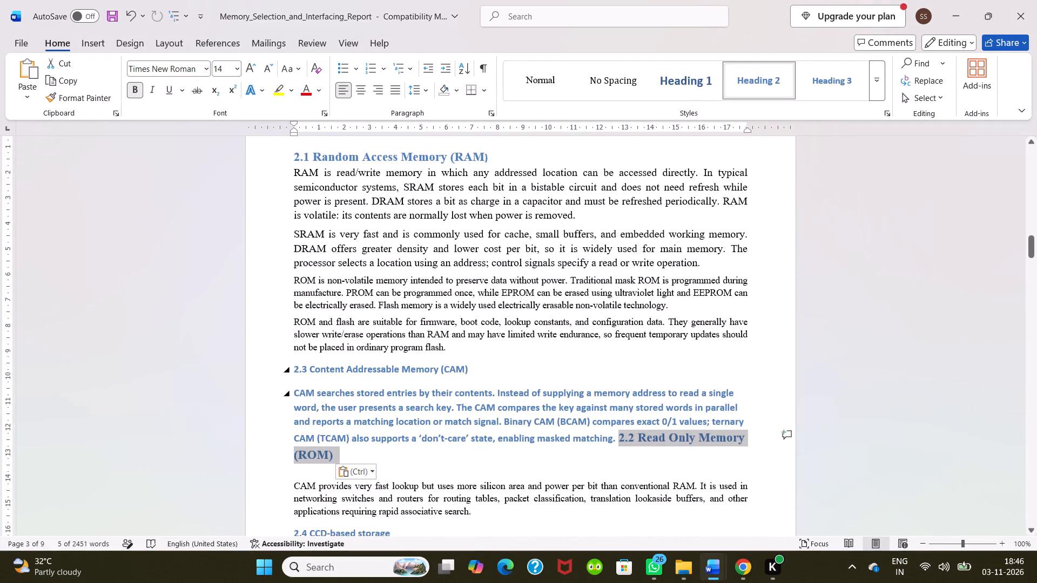
{"action": "left_click_drag", "start_coordinate": [294, 368], "coordinate": [466, 370]}
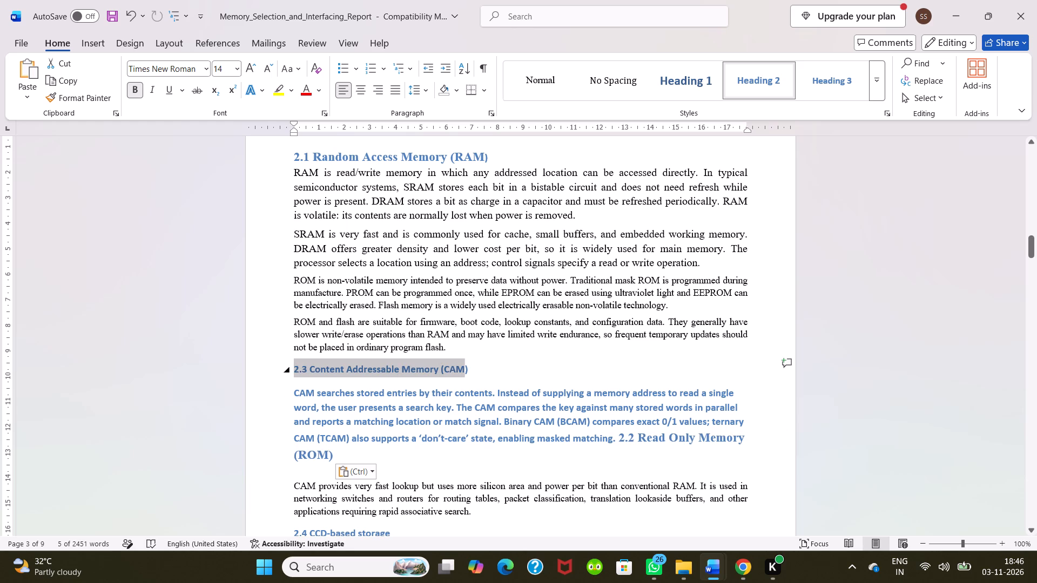
{"action": "left_click_drag", "start_coordinate": [466, 370], "coordinate": [474, 371]}
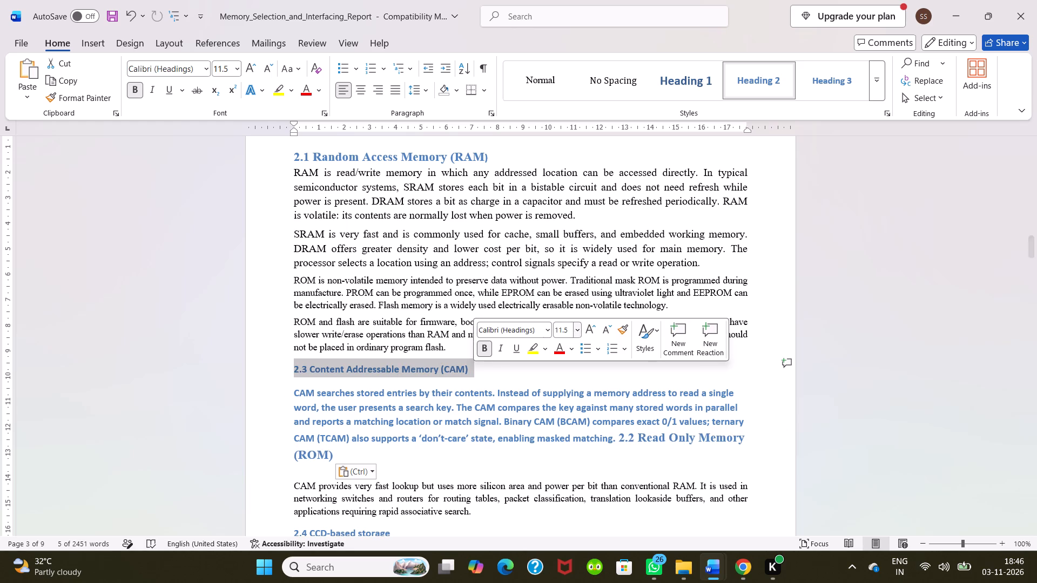
{"action": "left_click", "coordinate": [577, 333]}
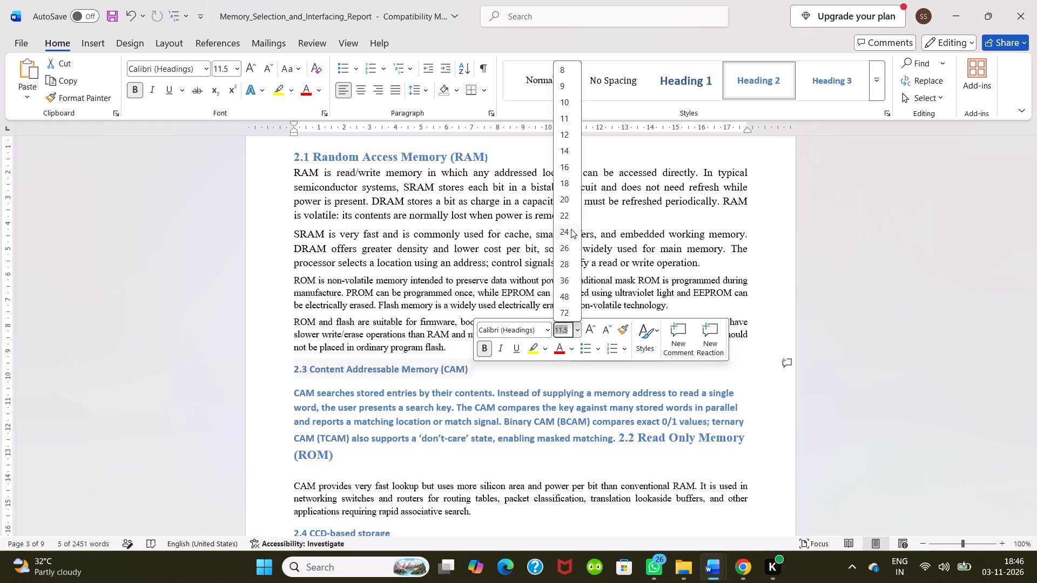
Format the selected subheading "2.3 Content Addressable Memory (CAM)" in Times New Roman at font size 14.
{"action": "left_click", "coordinate": [568, 152]}
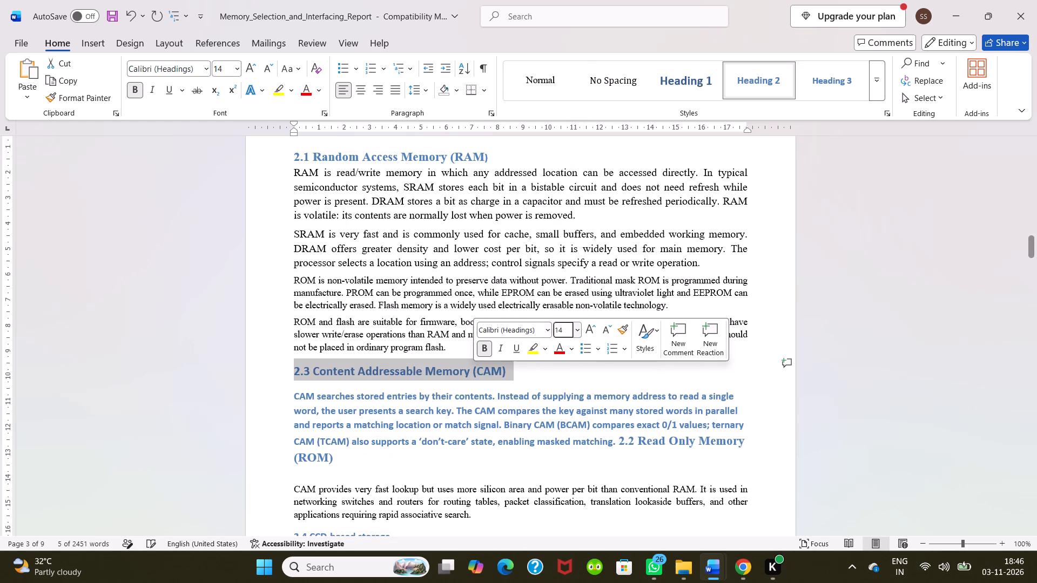
{"action": "left_click", "coordinate": [536, 331]}
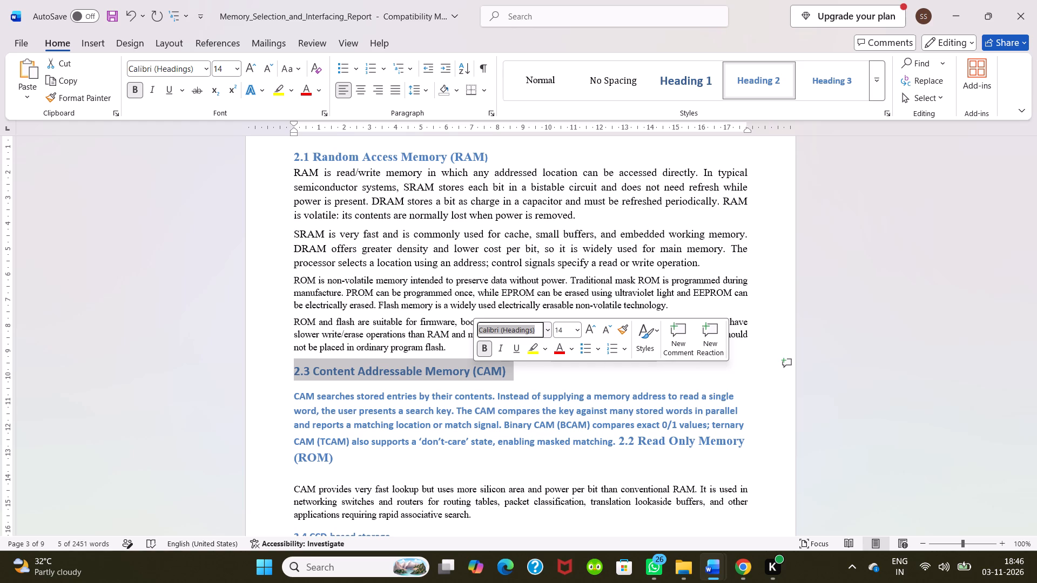
{"action": "type", "text": "time"}
{"action": "key", "text": "Return"}
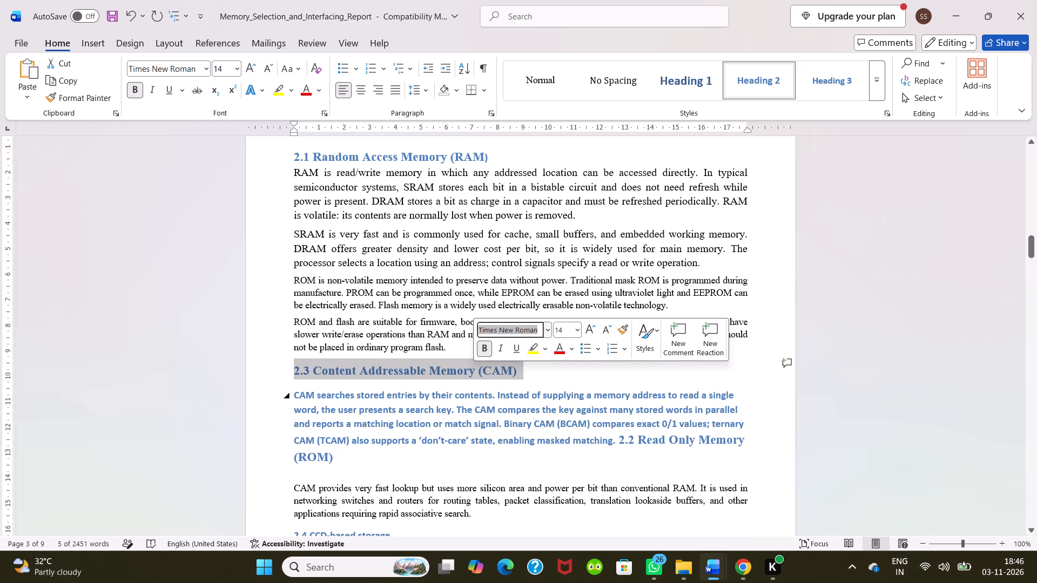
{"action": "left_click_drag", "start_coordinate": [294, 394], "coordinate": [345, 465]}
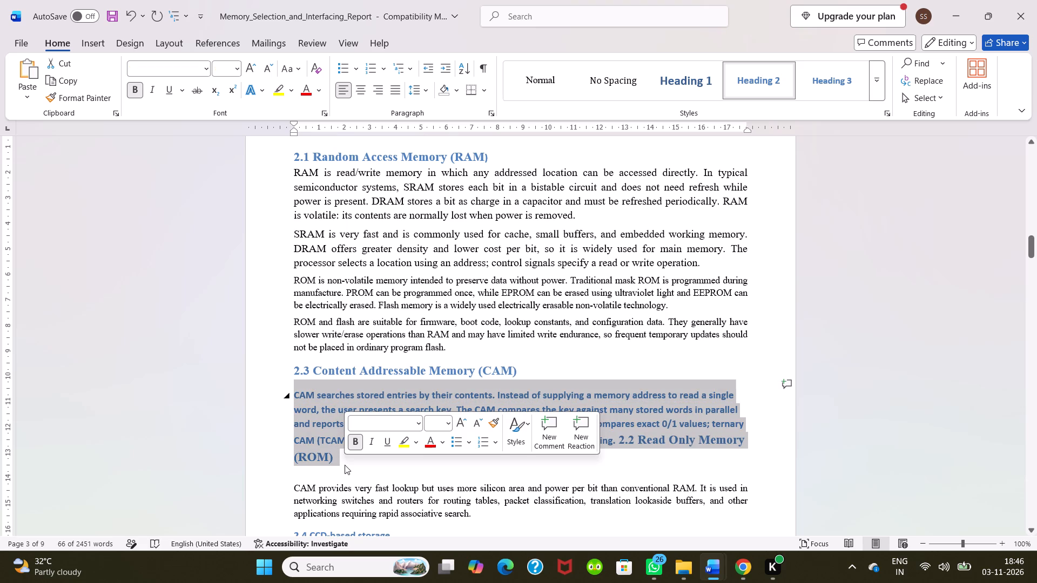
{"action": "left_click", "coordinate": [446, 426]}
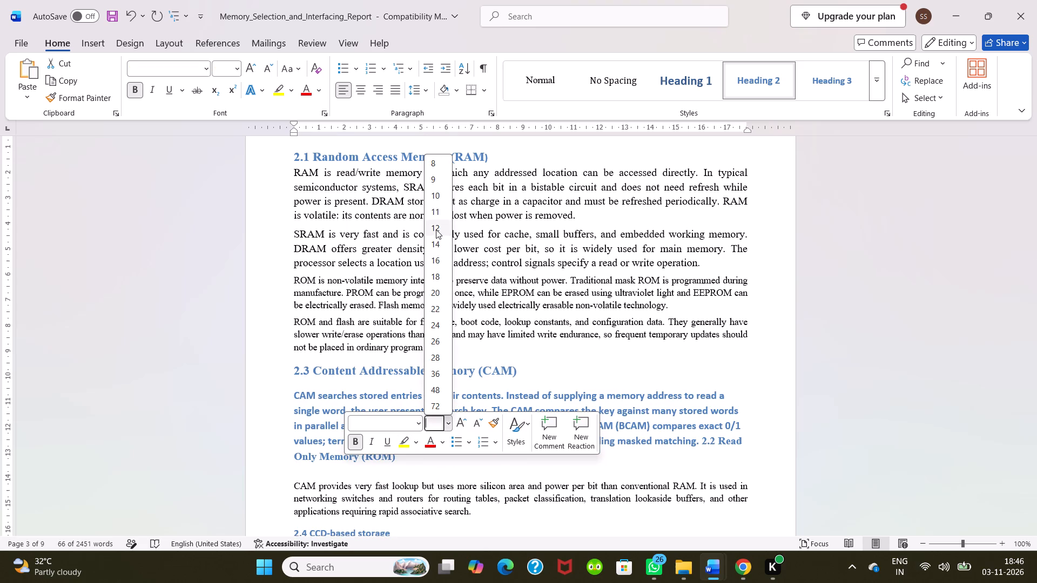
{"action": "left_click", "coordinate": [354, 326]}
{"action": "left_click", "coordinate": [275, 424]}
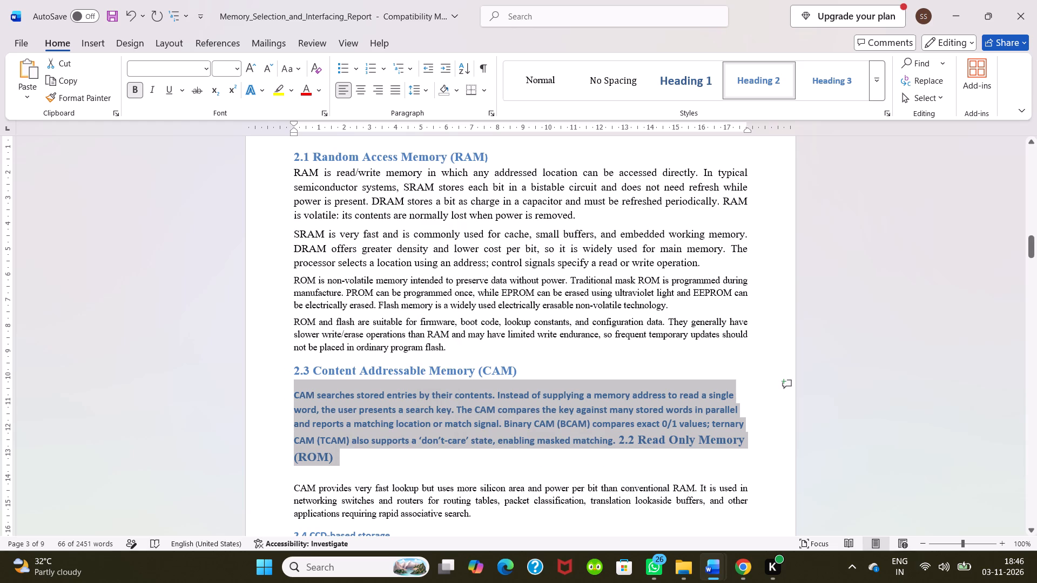
Set the paragraph beginning "CAM provides very fast lookup" to font size 12.
{"action": "scroll", "coordinate": [347, 459], "scroll_direction": "down", "scroll_amount": 1}
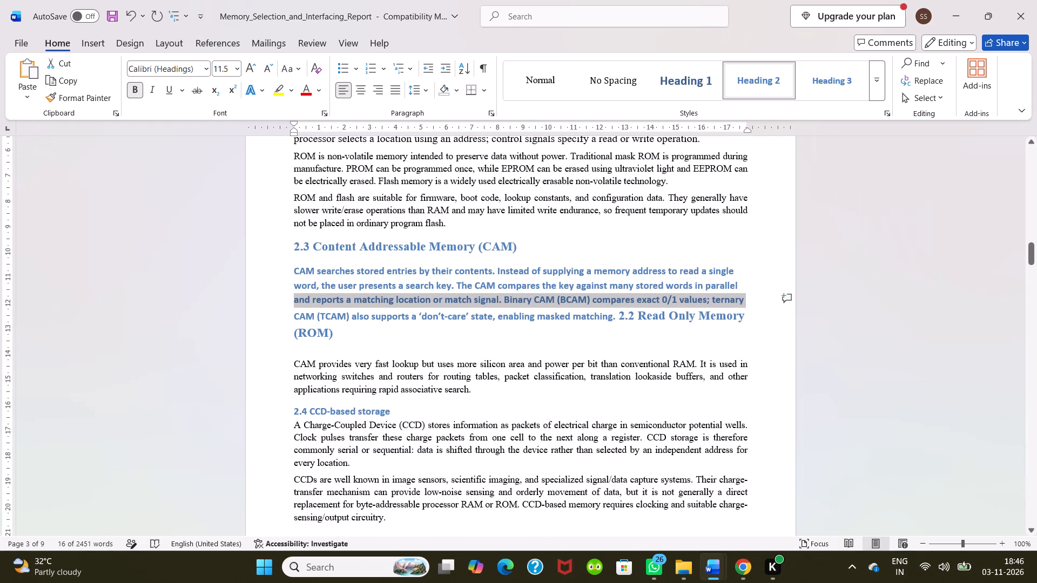
{"action": "left_click_drag", "start_coordinate": [294, 364], "coordinate": [467, 391]}
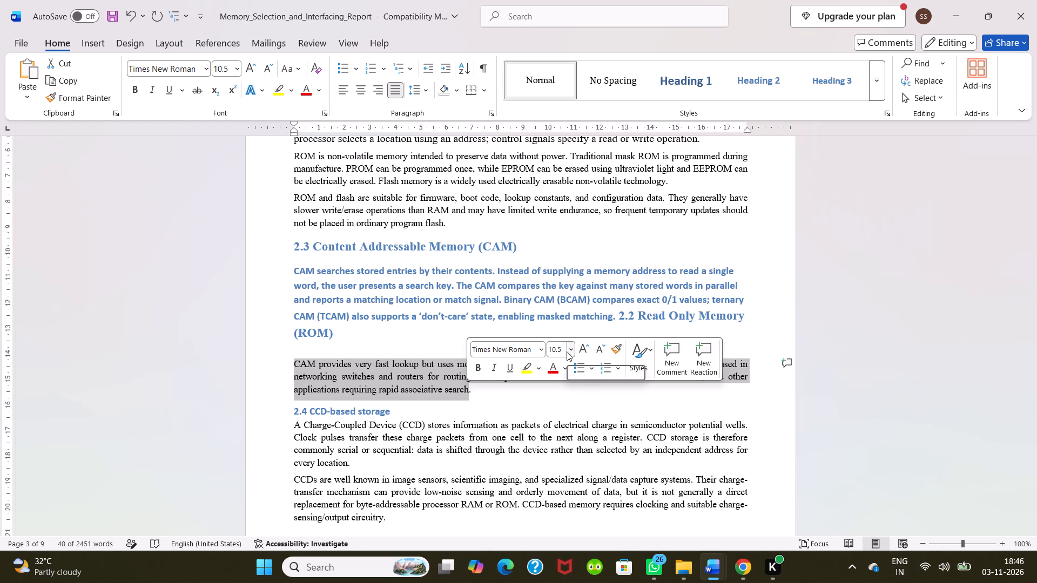
{"action": "left_click", "coordinate": [569, 351]}
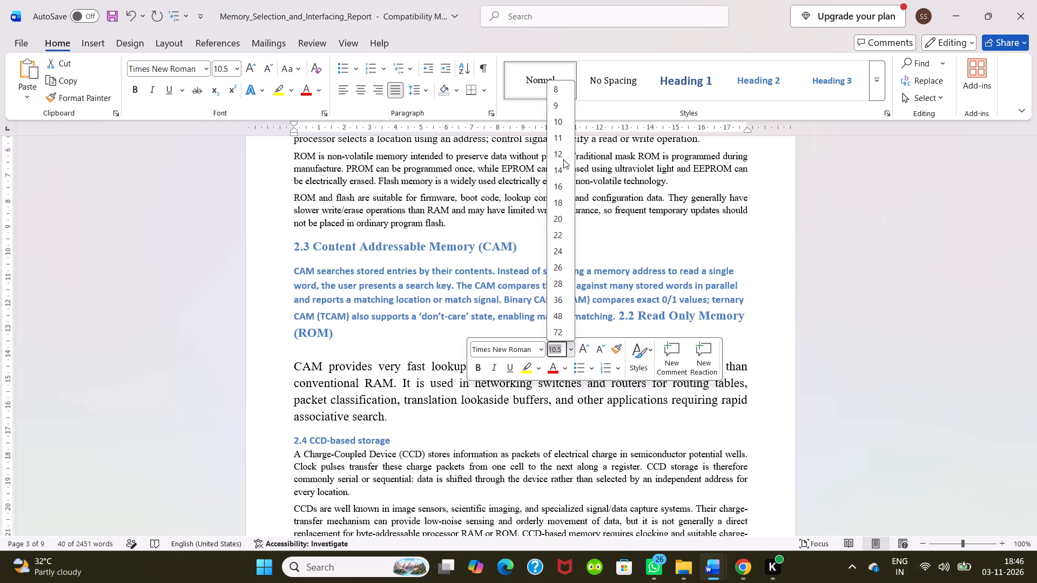
{"action": "left_click", "coordinate": [562, 155]}
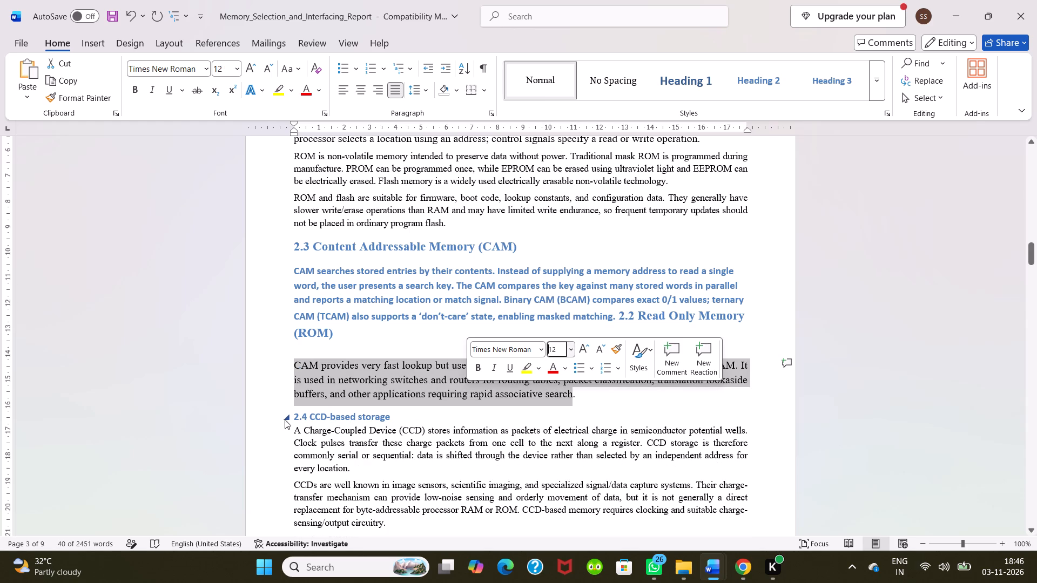
Set the subheading "2.4 CCD-based storage" to font size 14 and change its word "CCD-based" to Times New Roman.
{"action": "left_click_drag", "start_coordinate": [292, 417], "coordinate": [381, 416]}
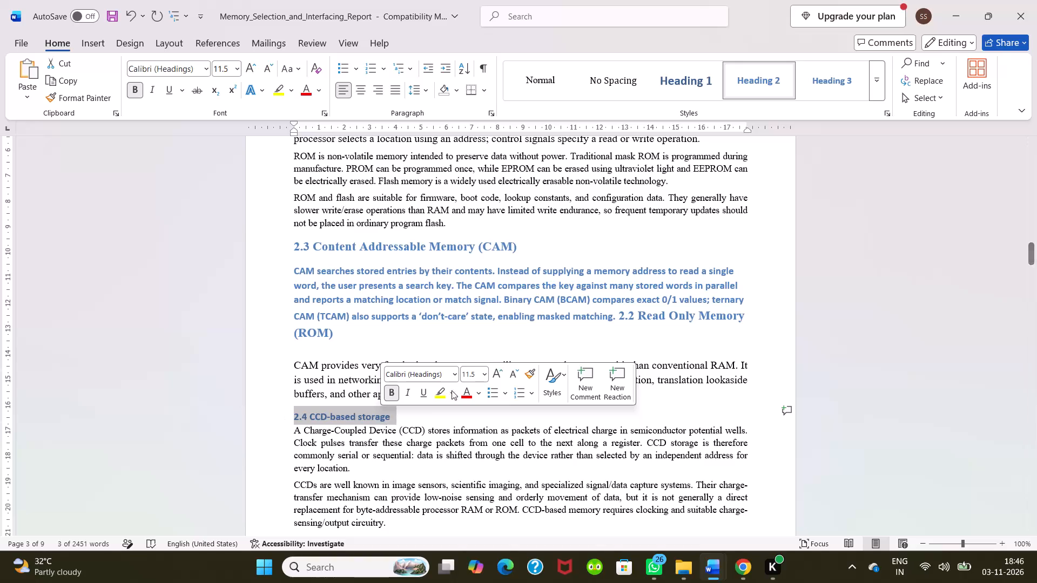
{"action": "left_click", "coordinate": [487, 376]}
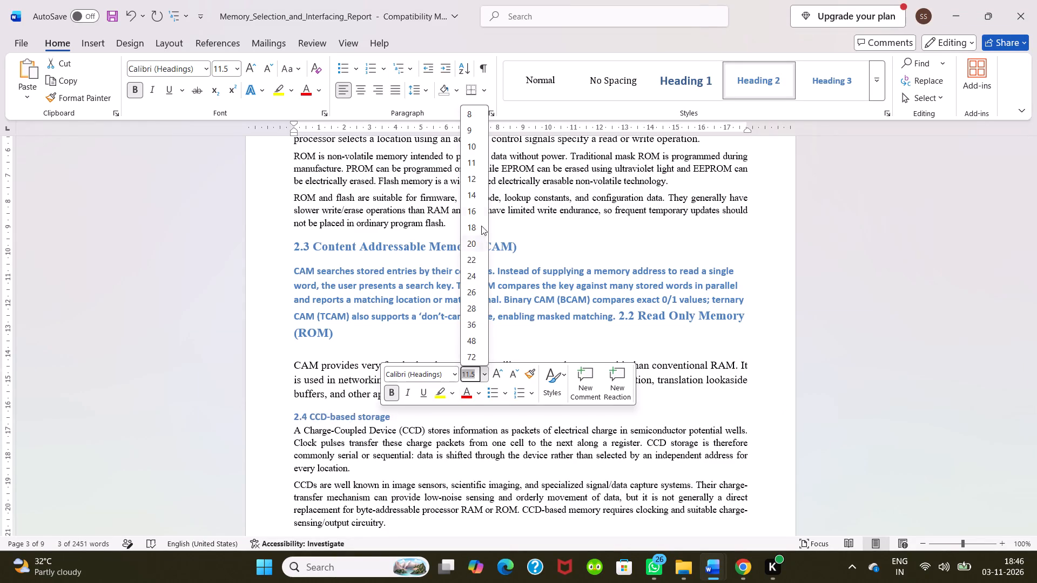
{"action": "left_click", "coordinate": [472, 195]}
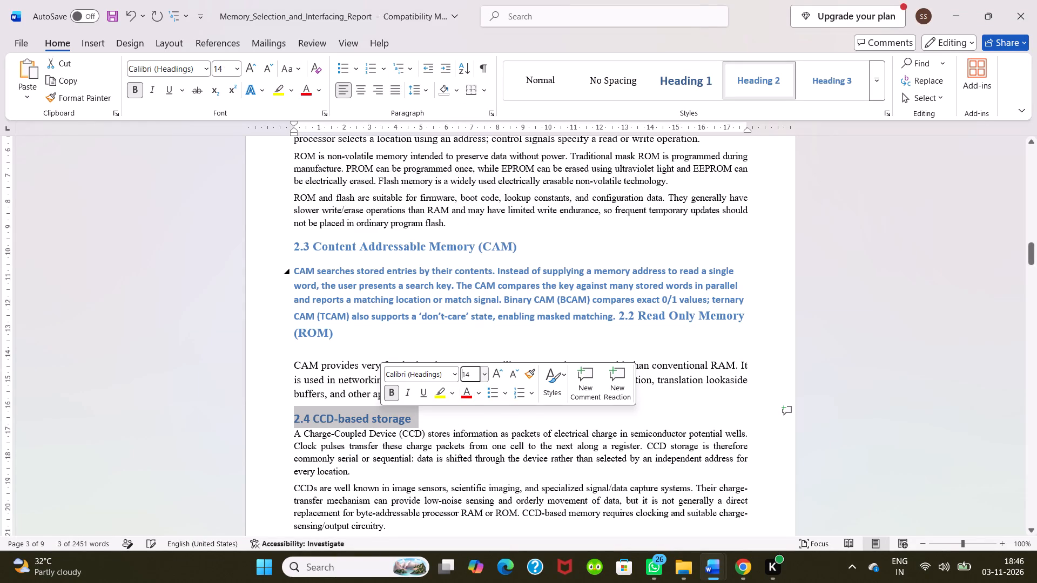
{"action": "left_click_drag", "start_coordinate": [291, 367], "coordinate": [312, 372]}
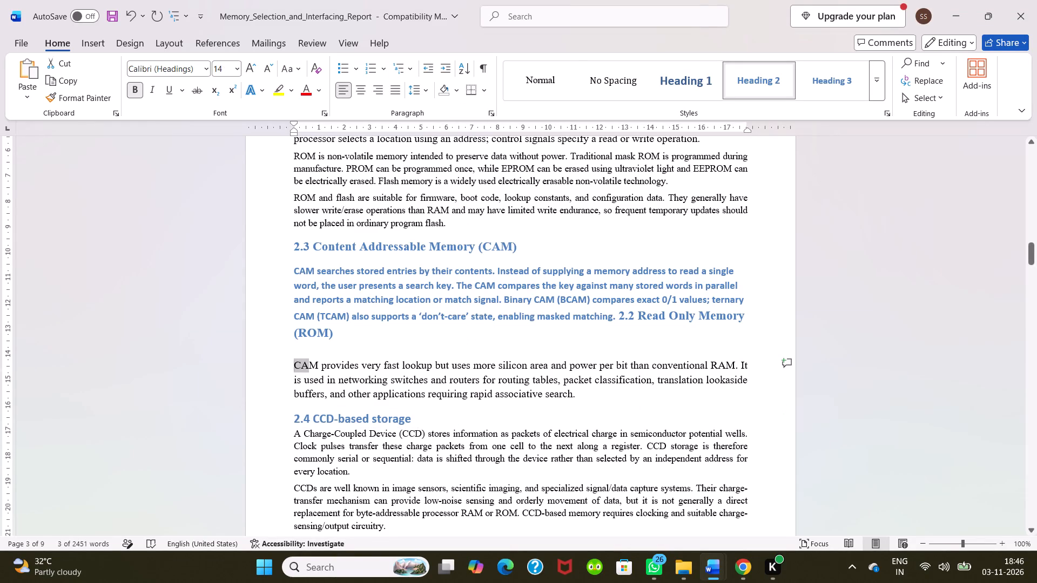
{"action": "left_click_drag", "start_coordinate": [312, 372], "coordinate": [319, 378]}
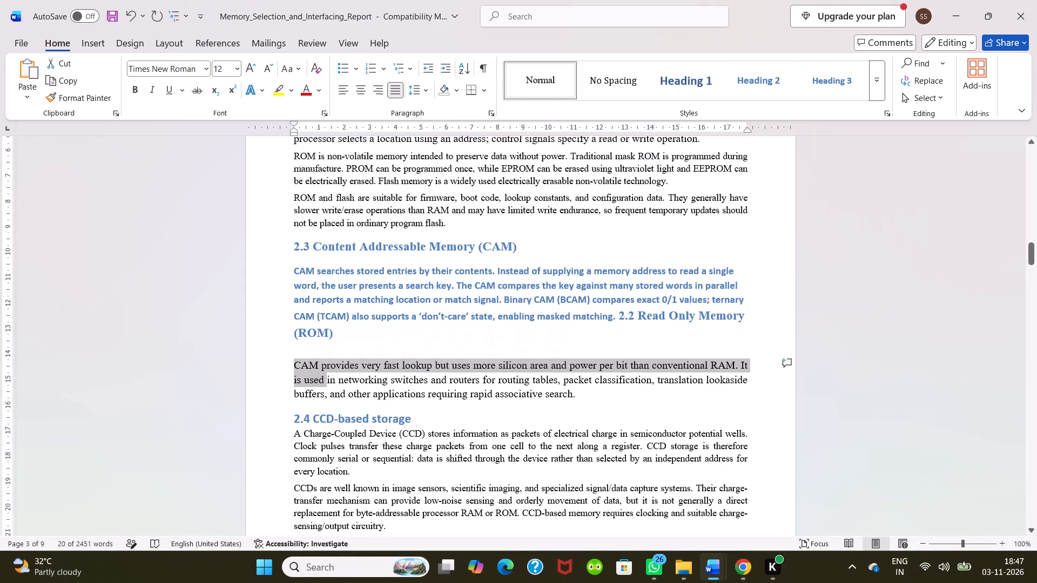
{"action": "left_click_drag", "start_coordinate": [313, 422], "coordinate": [358, 421]}
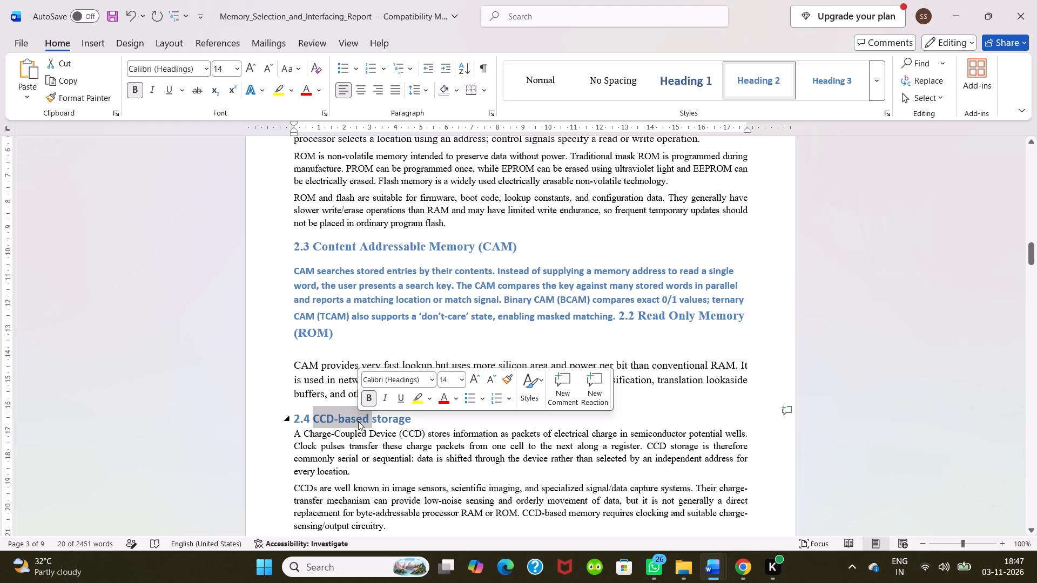
{"action": "left_click", "coordinate": [435, 376]}
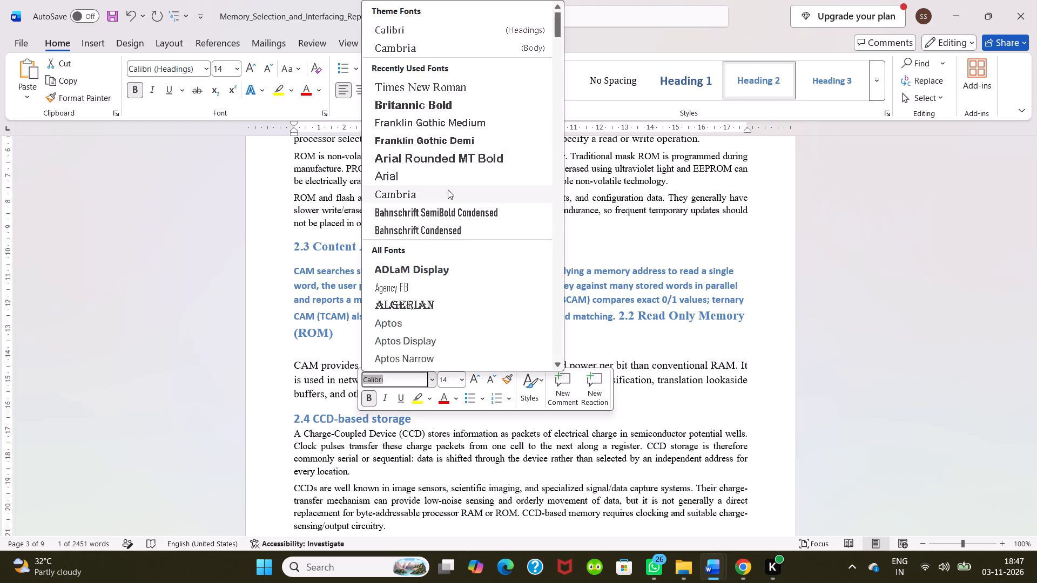
{"action": "left_click", "coordinate": [452, 91]}
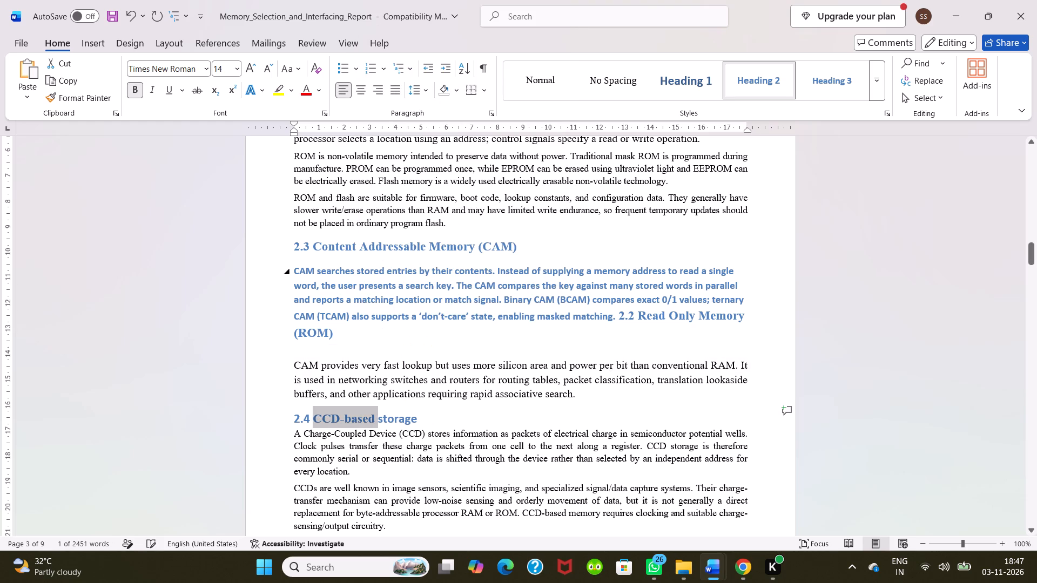
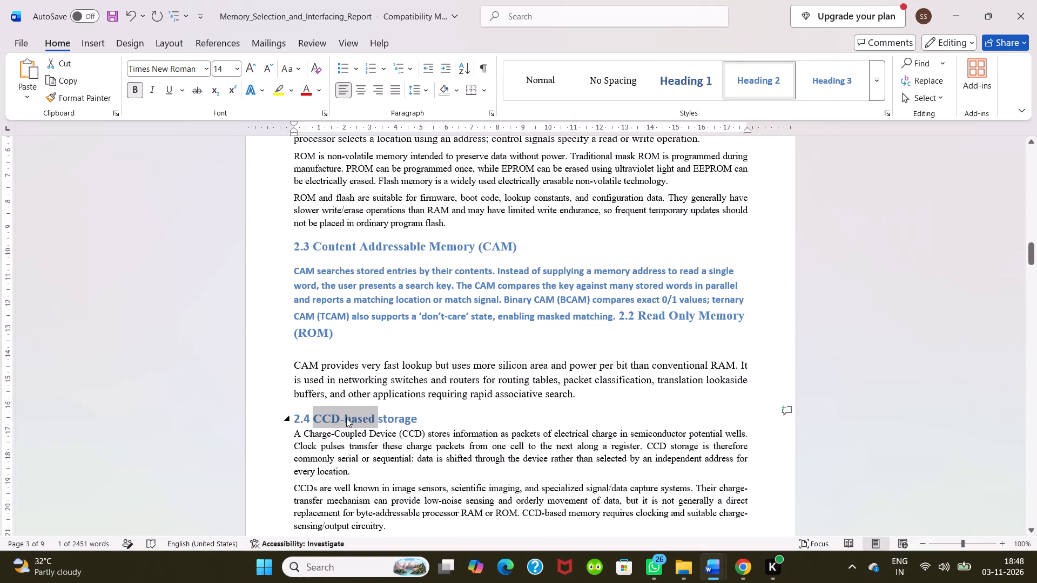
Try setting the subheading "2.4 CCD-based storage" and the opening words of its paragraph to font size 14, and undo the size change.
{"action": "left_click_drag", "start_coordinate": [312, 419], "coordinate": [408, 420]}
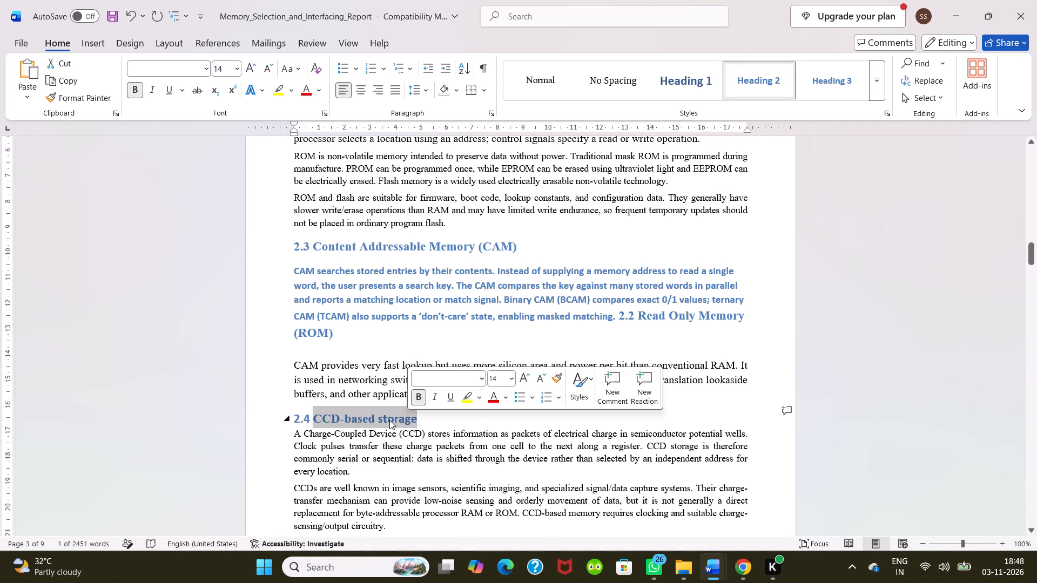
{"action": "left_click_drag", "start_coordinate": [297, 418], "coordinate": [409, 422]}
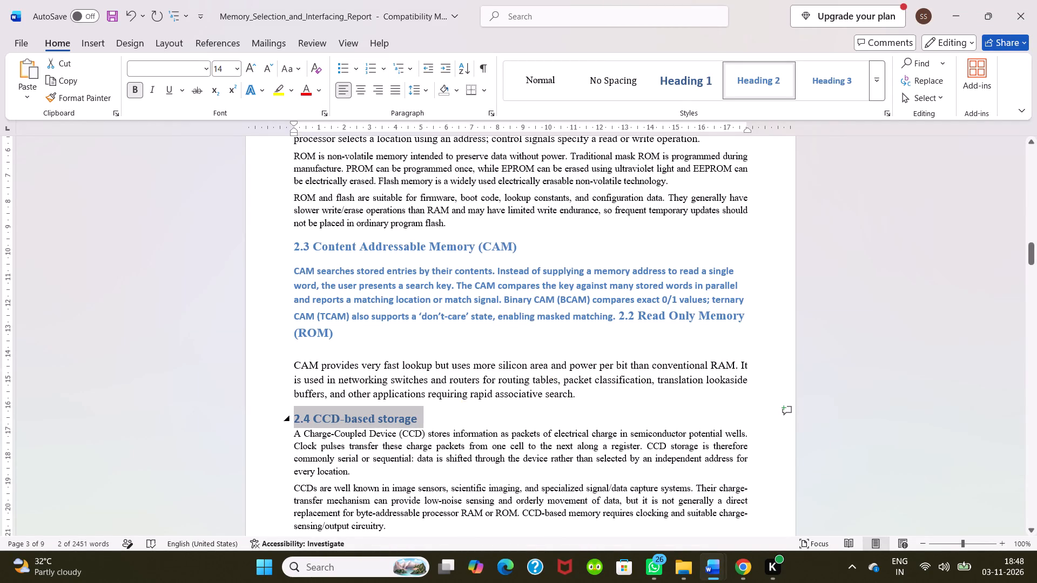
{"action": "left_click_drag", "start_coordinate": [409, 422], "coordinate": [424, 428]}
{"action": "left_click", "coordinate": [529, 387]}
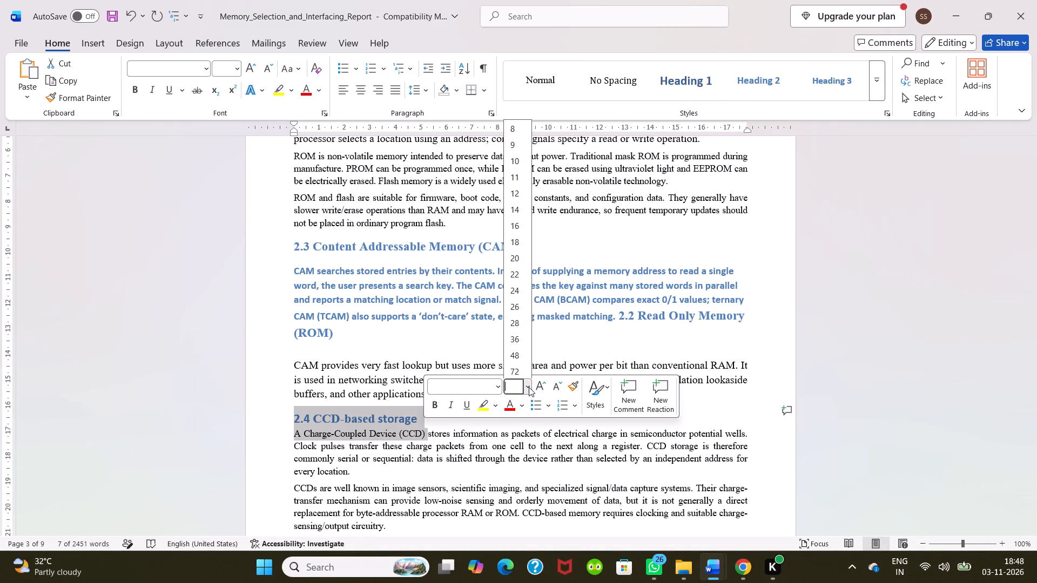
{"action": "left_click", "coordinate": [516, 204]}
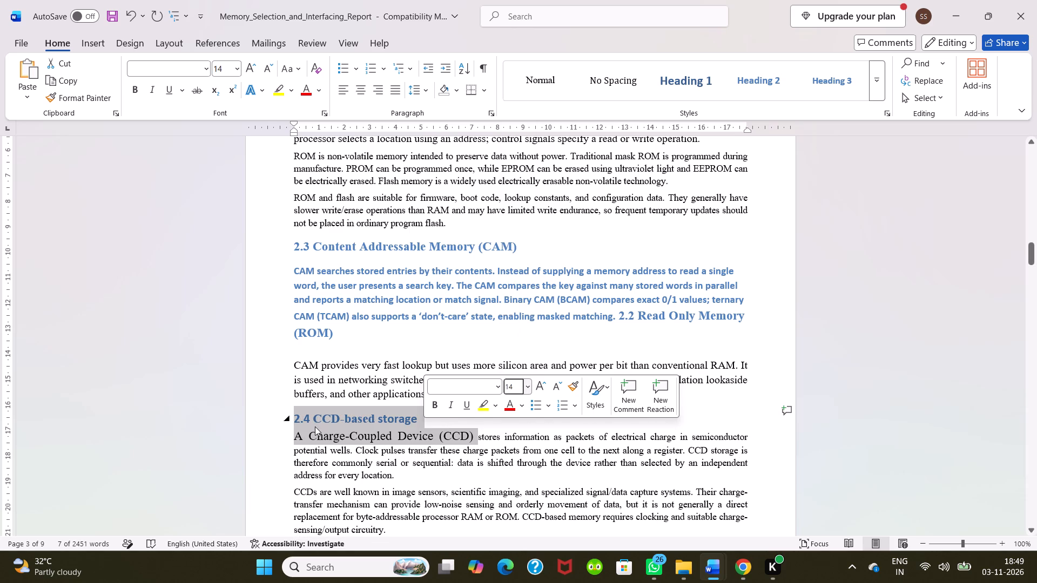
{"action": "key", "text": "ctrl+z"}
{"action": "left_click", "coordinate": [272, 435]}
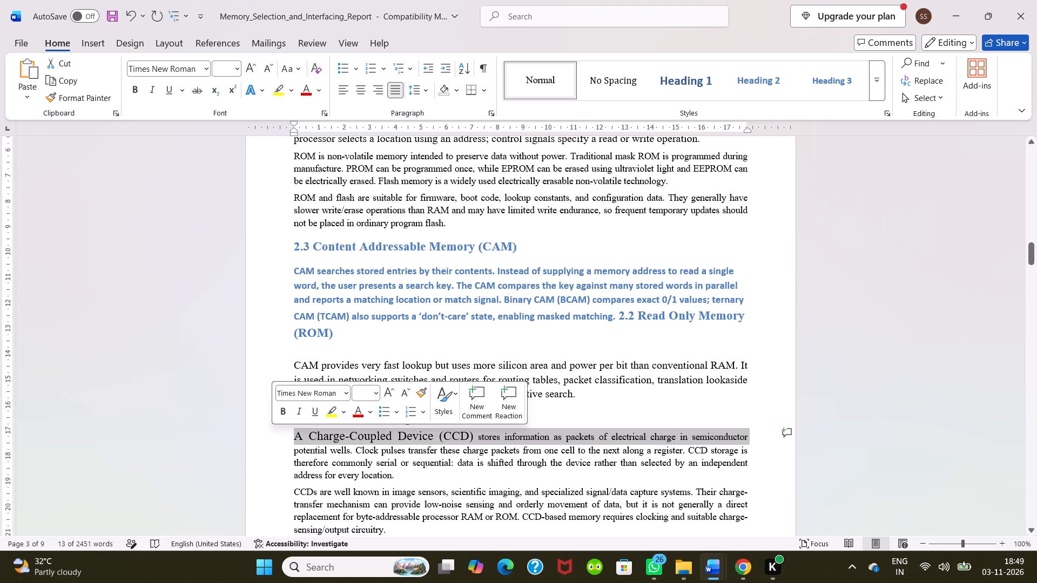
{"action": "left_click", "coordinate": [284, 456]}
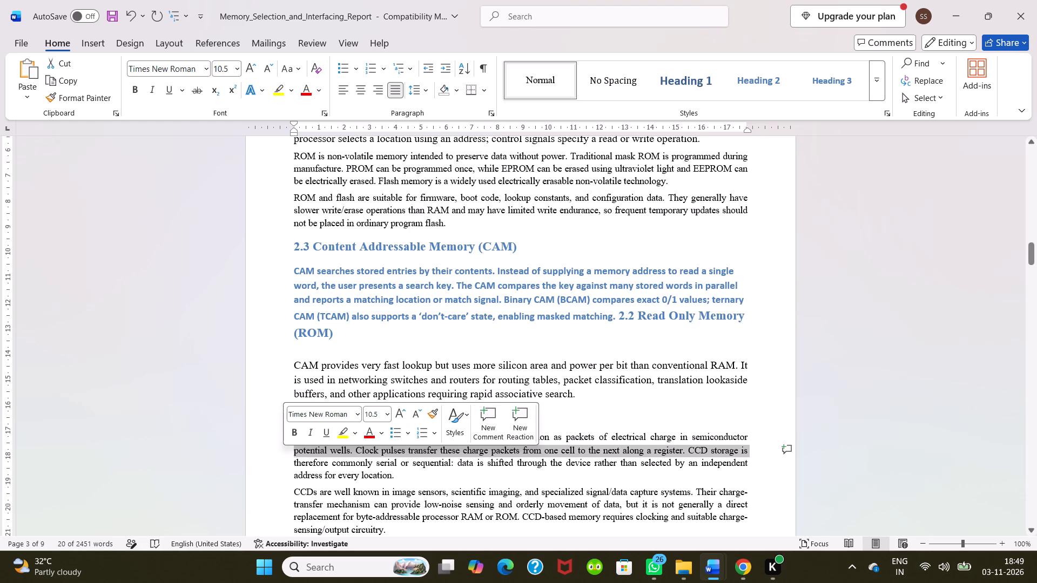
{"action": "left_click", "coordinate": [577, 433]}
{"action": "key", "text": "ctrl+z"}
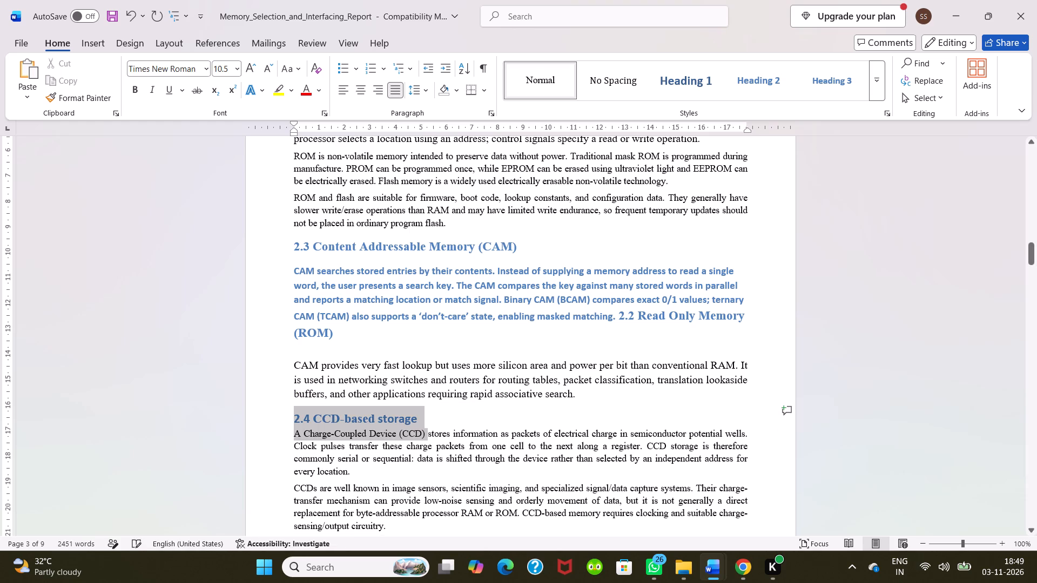
Set the entire subheading "2.4 CCD-based storage" to Times New Roman.
{"action": "left_click", "coordinate": [406, 417]}
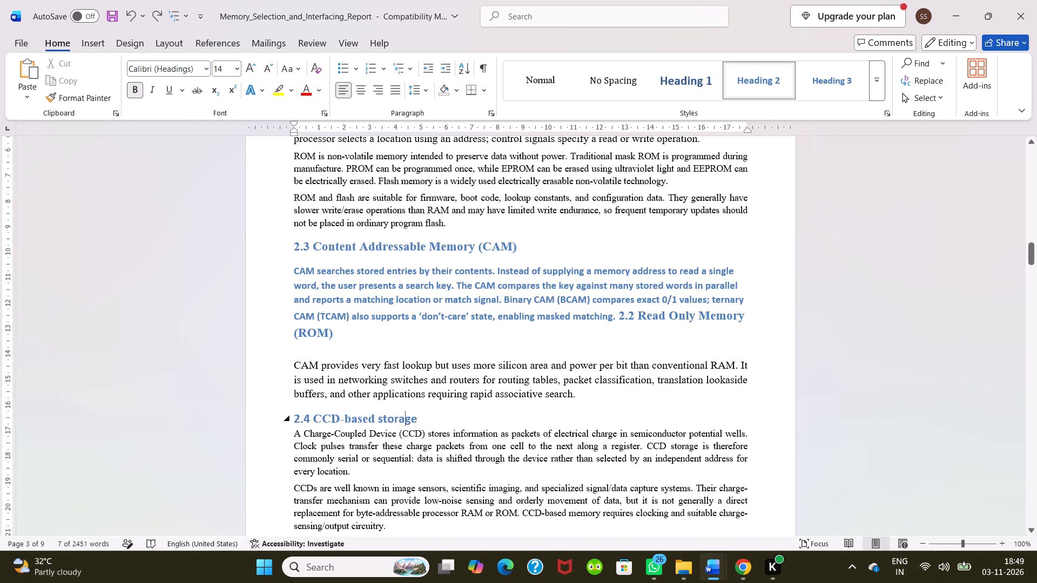
{"action": "left_click_drag", "start_coordinate": [297, 416], "coordinate": [407, 415]}
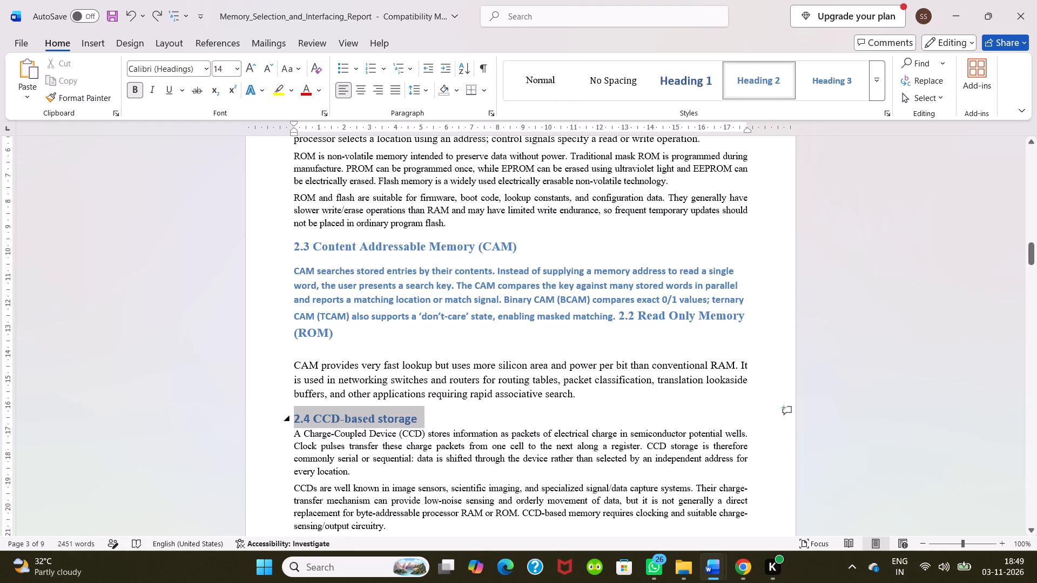
{"action": "left_click_drag", "start_coordinate": [407, 415], "coordinate": [407, 415]}
{"action": "left_click", "coordinate": [464, 368]}
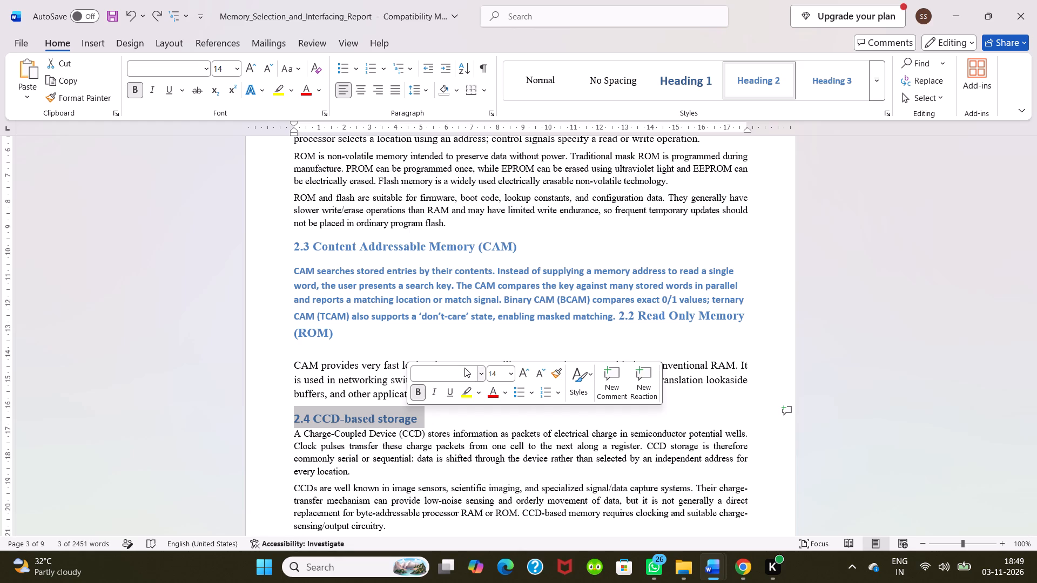
{"action": "left_click", "coordinate": [458, 378]}
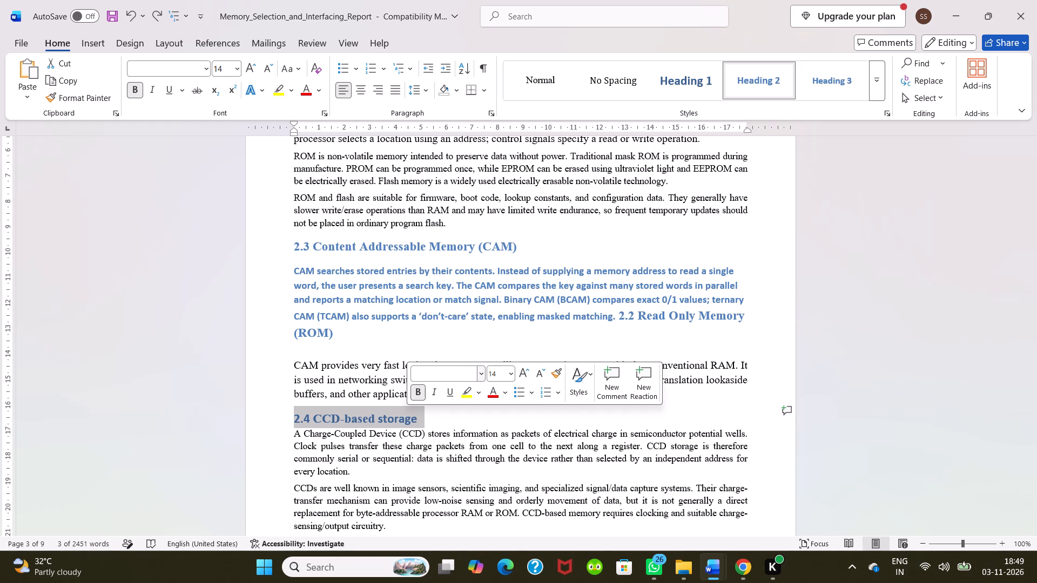
{"action": "left_click", "coordinate": [462, 373]}
{"action": "type", "text": "time"}
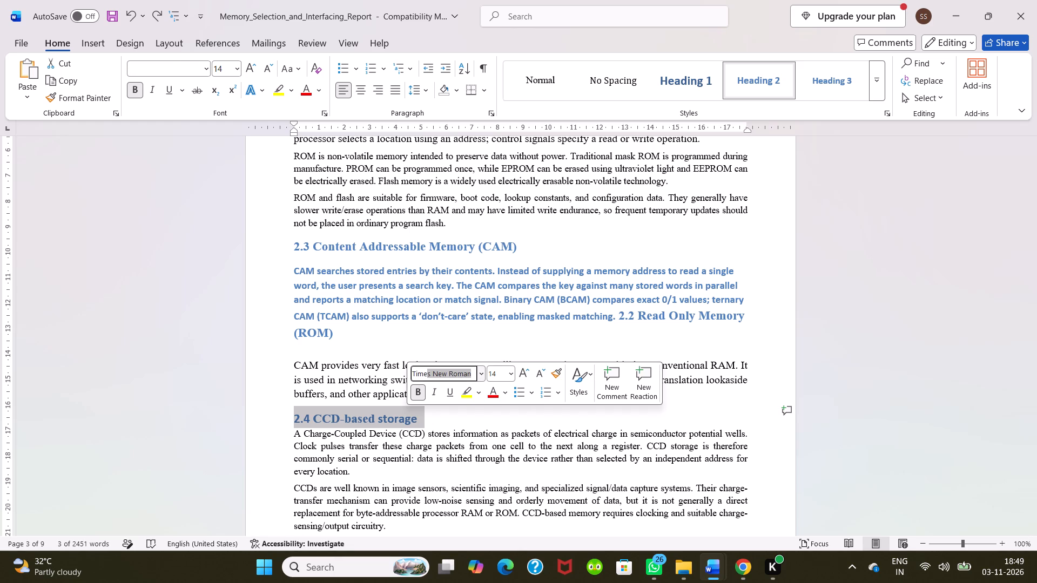
{"action": "key", "text": "Return"}
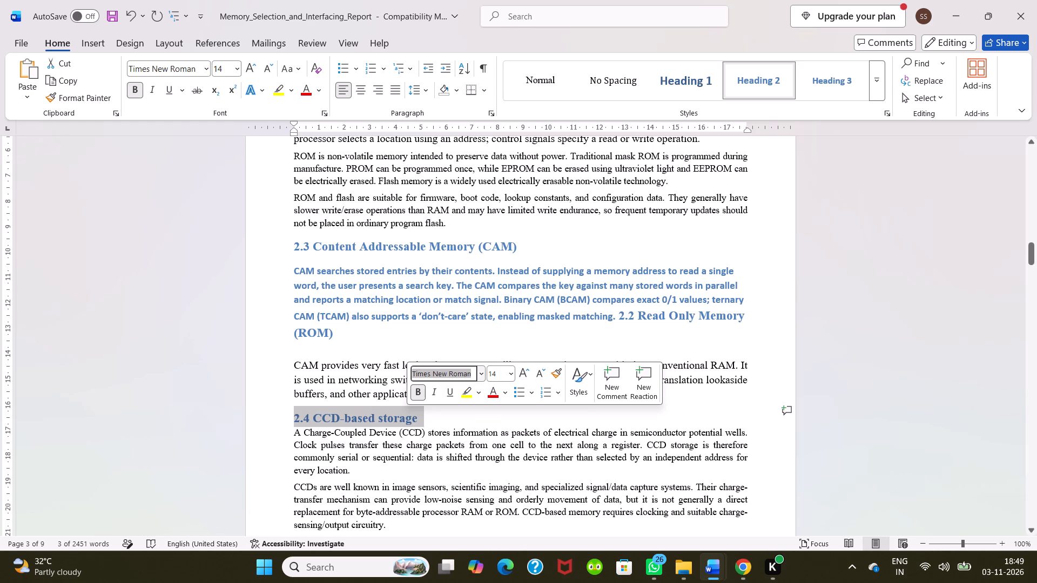
Set the two body paragraphs under "2.4 CCD-based storage" to font size 12.
{"action": "left_click_drag", "start_coordinate": [294, 433], "coordinate": [373, 522]}
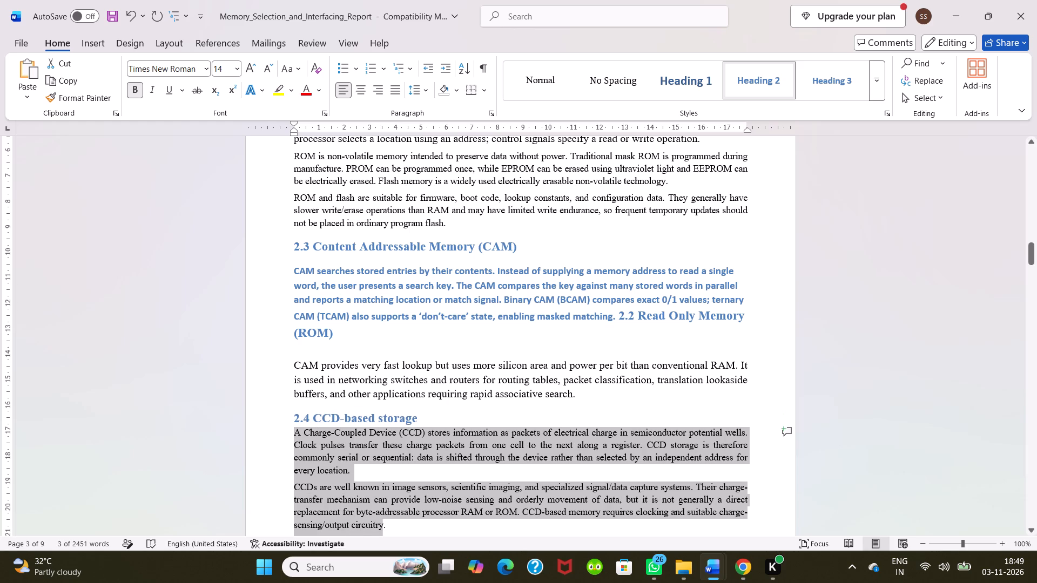
{"action": "left_click_drag", "start_coordinate": [373, 522], "coordinate": [374, 522]}
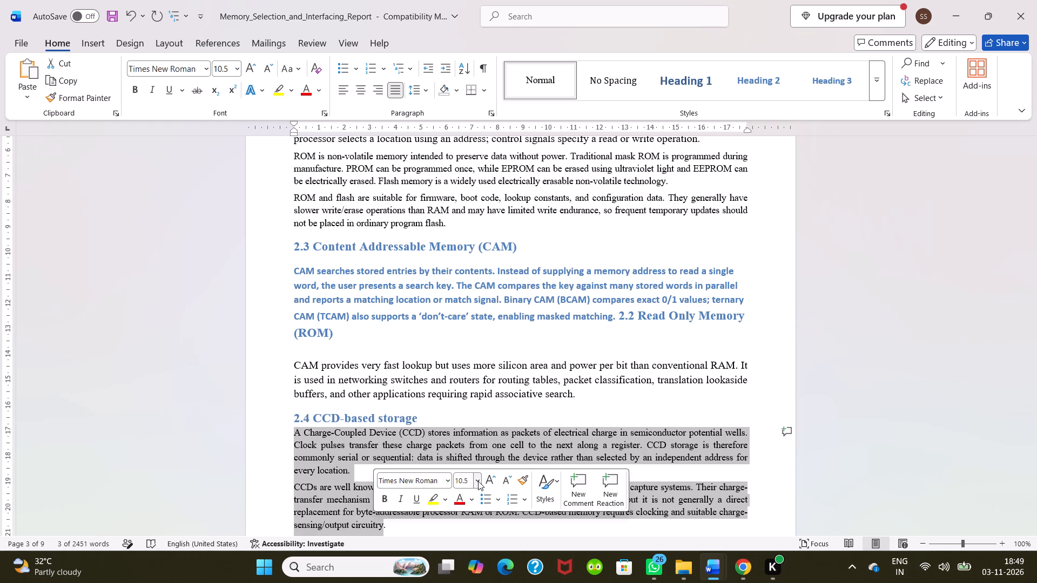
{"action": "left_click", "coordinate": [478, 481]}
{"action": "left_click", "coordinate": [470, 287]}
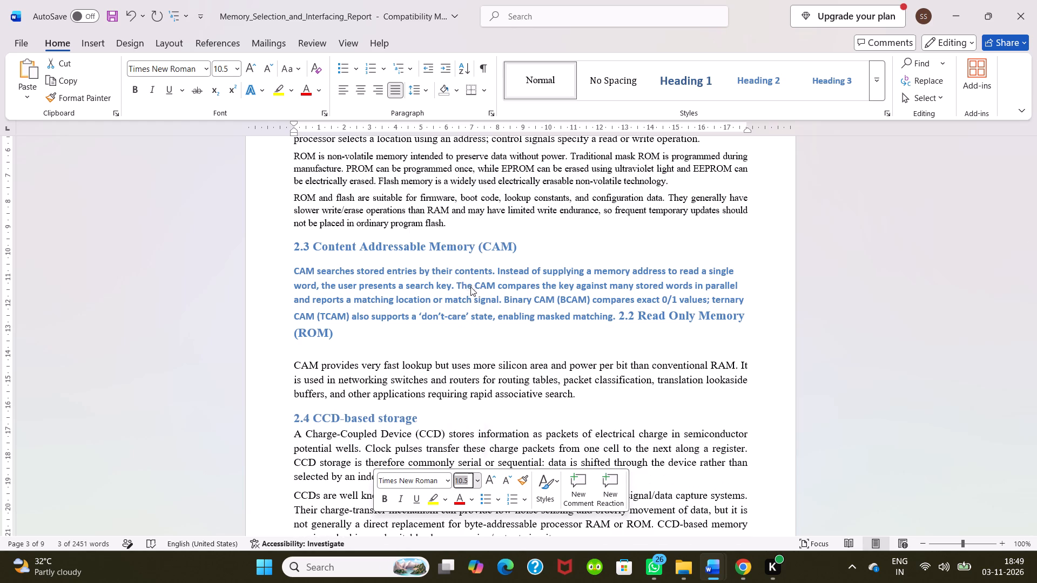
{"action": "left_click", "coordinate": [306, 473]}
Format the heading "3. COMPARATIVE ANALYSIS AND APPLICATIONS" in Times New Roman at font size 16.
{"action": "scroll", "coordinate": [306, 473], "scroll_direction": "down", "scroll_amount": 3}
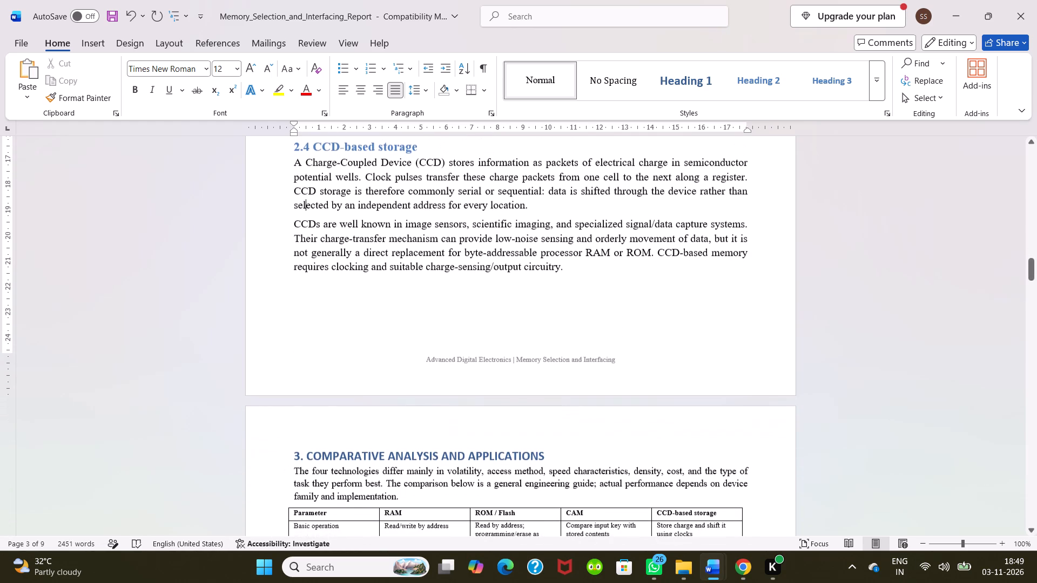
{"action": "scroll", "coordinate": [306, 473], "scroll_direction": "down", "scroll_amount": 2}
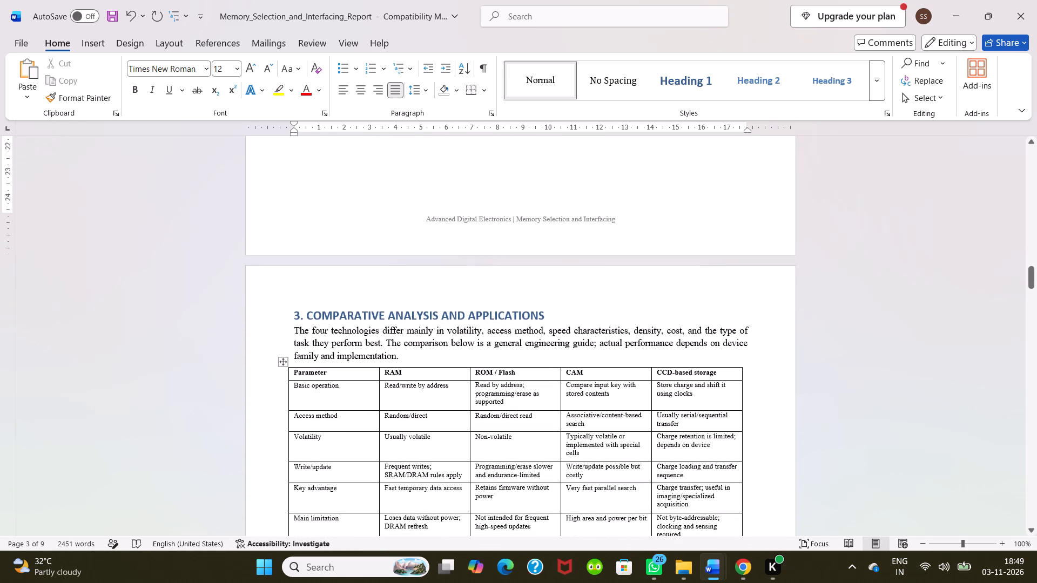
{"action": "left_click_drag", "start_coordinate": [294, 313], "coordinate": [484, 300]}
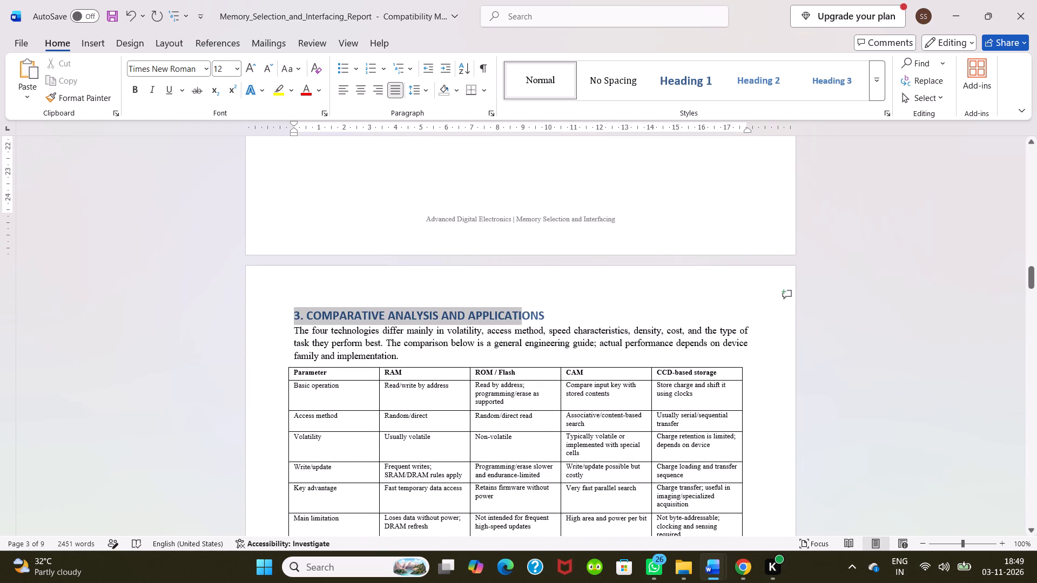
{"action": "left_click_drag", "start_coordinate": [484, 300], "coordinate": [545, 302]}
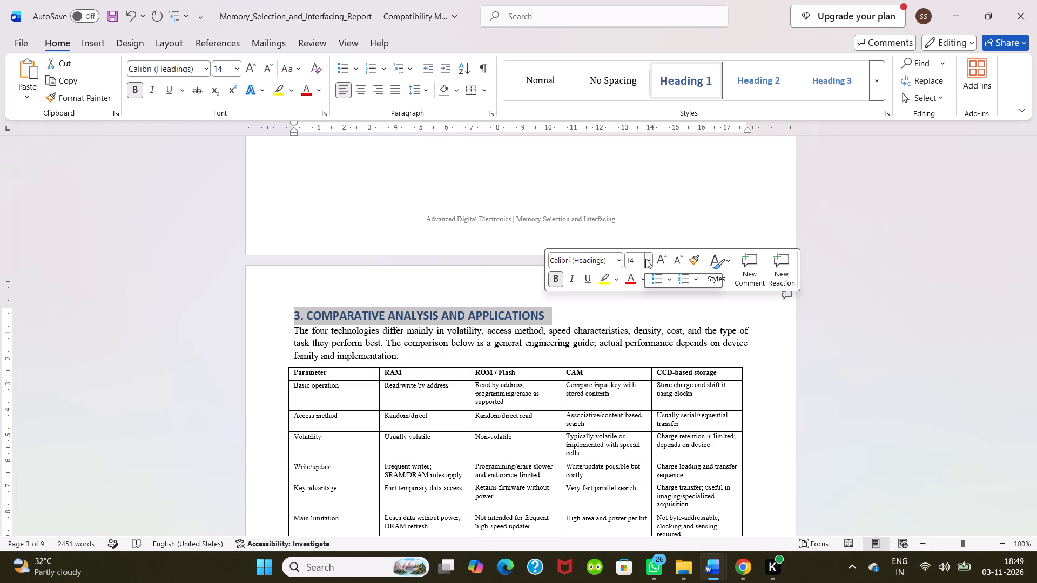
{"action": "left_click", "coordinate": [645, 259]}
{"action": "left_click", "coordinate": [635, 375]}
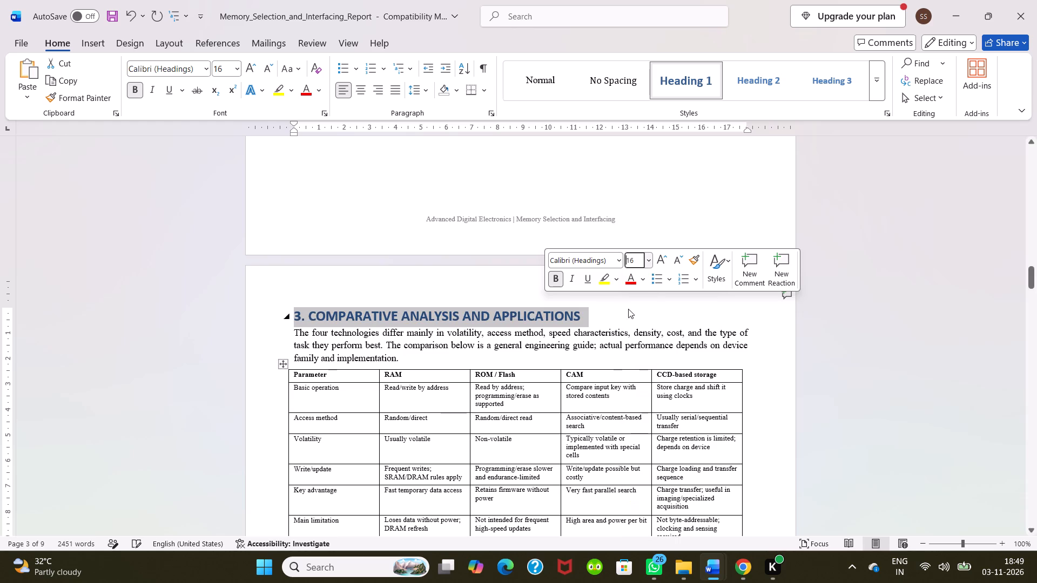
{"action": "left_click", "coordinate": [614, 260]}
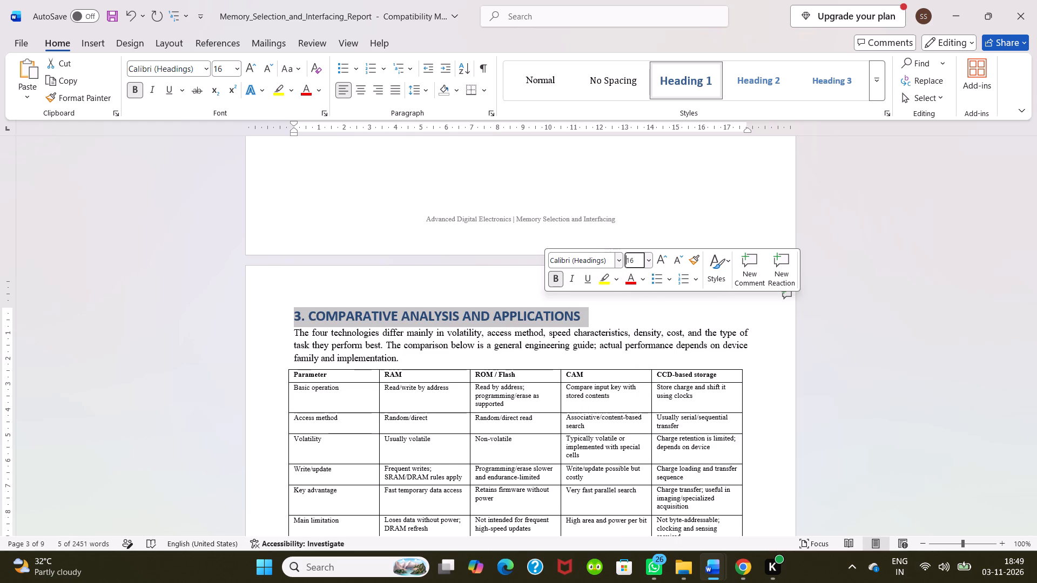
{"action": "left_click", "coordinate": [610, 260]}
{"action": "type", "text": "tim"}
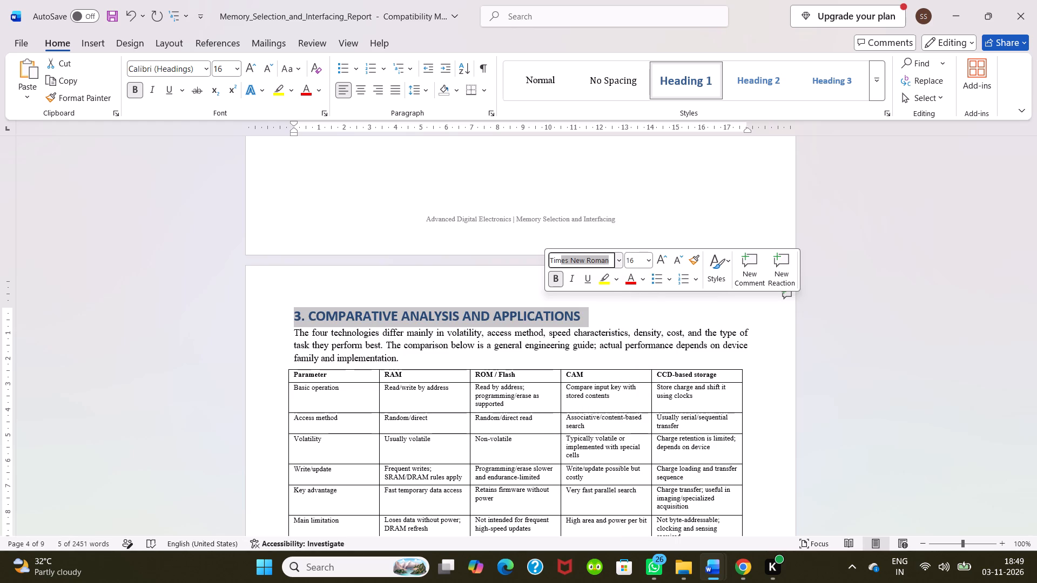
{"action": "key", "text": "e"}
{"action": "key", "text": "Return"}
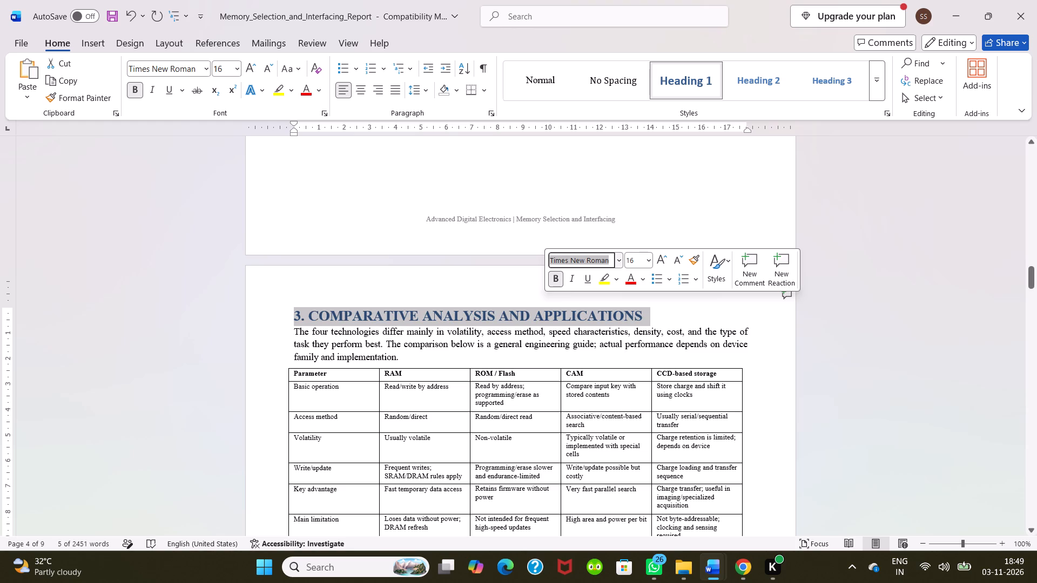
Set the introductory paragraph beginning "The four technologies differ mainly" under heading 3 to font size 12.
{"action": "left_click_drag", "start_coordinate": [297, 334], "coordinate": [368, 354]}
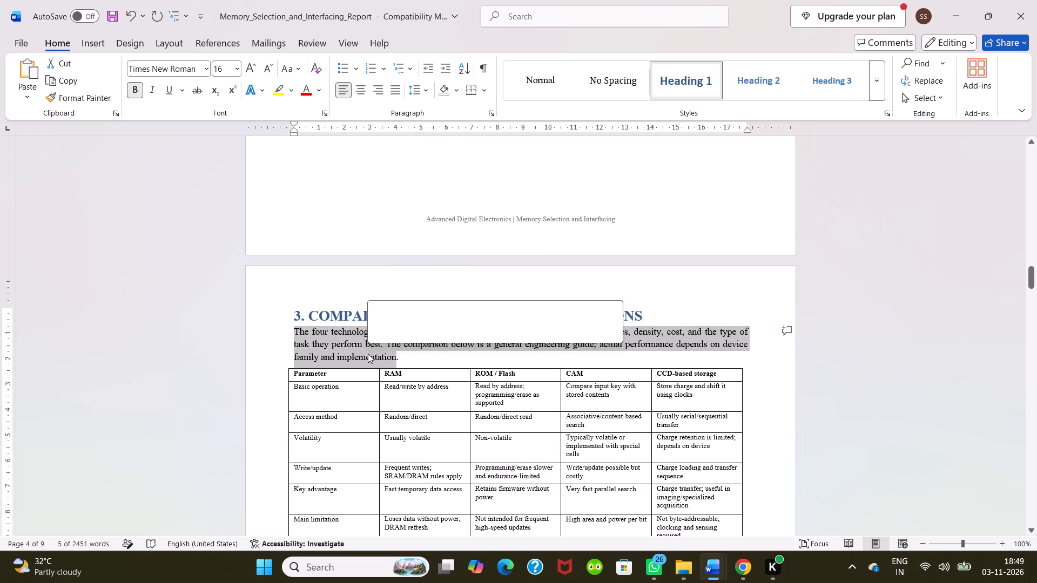
{"action": "left_click", "coordinate": [469, 307]}
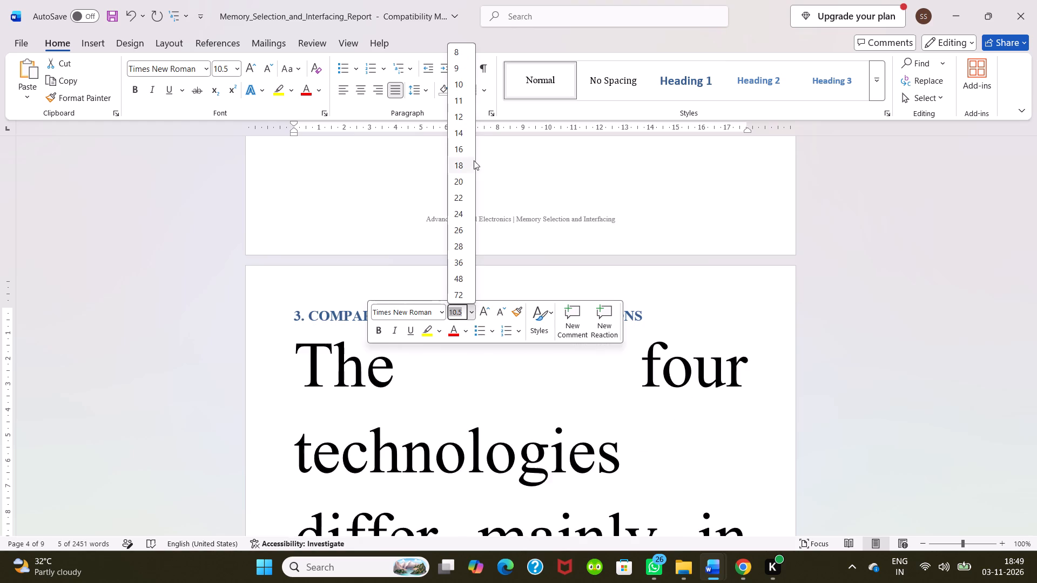
{"action": "left_click", "coordinate": [460, 118]}
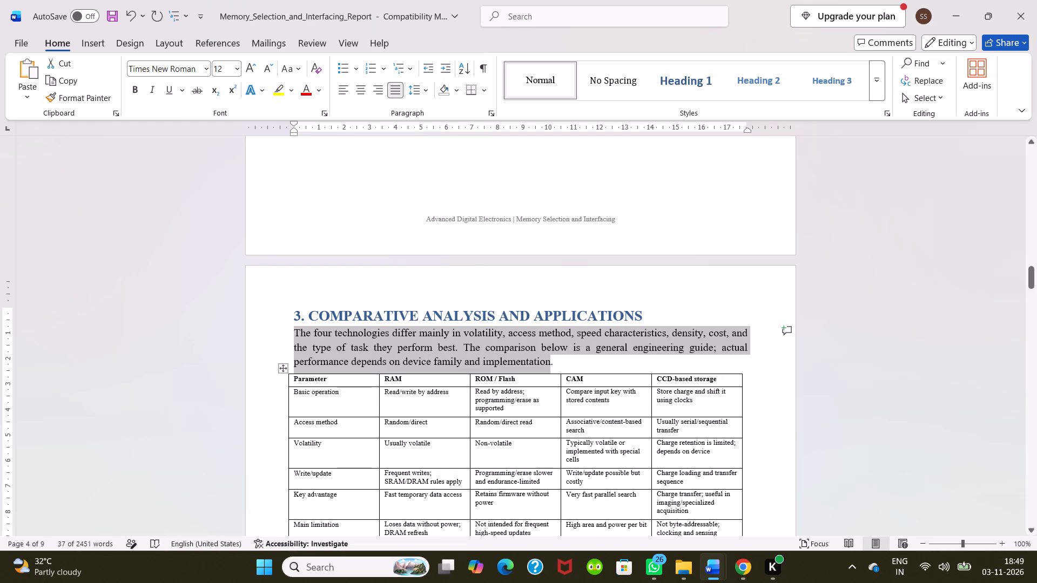
Set the header row of the section 3 comparison table, from "Parameter" to "CCD-based storage", to font size 11.
{"action": "left_click_drag", "start_coordinate": [295, 377], "coordinate": [625, 374]}
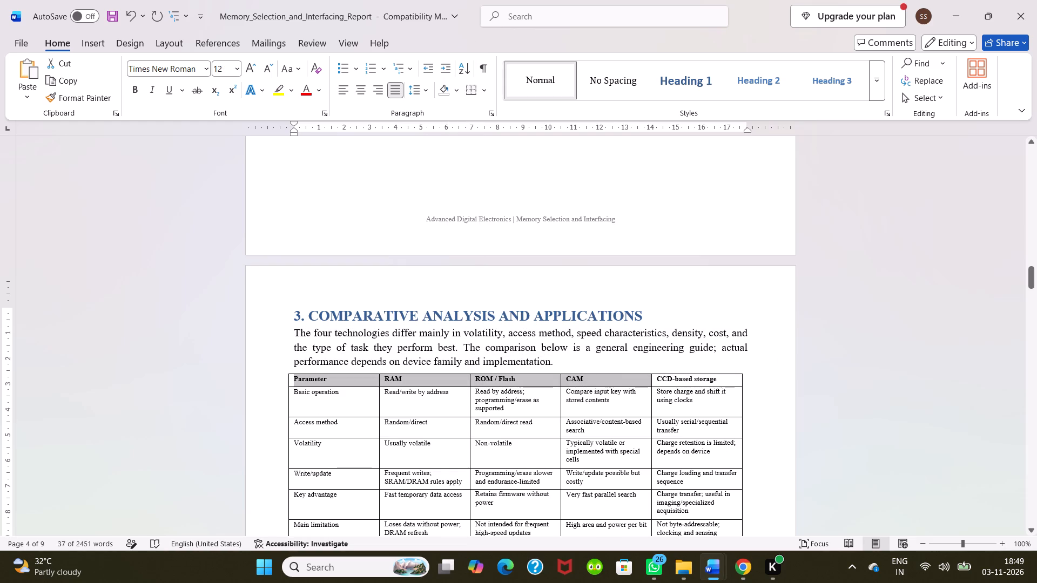
{"action": "left_click_drag", "start_coordinate": [625, 374], "coordinate": [693, 374]}
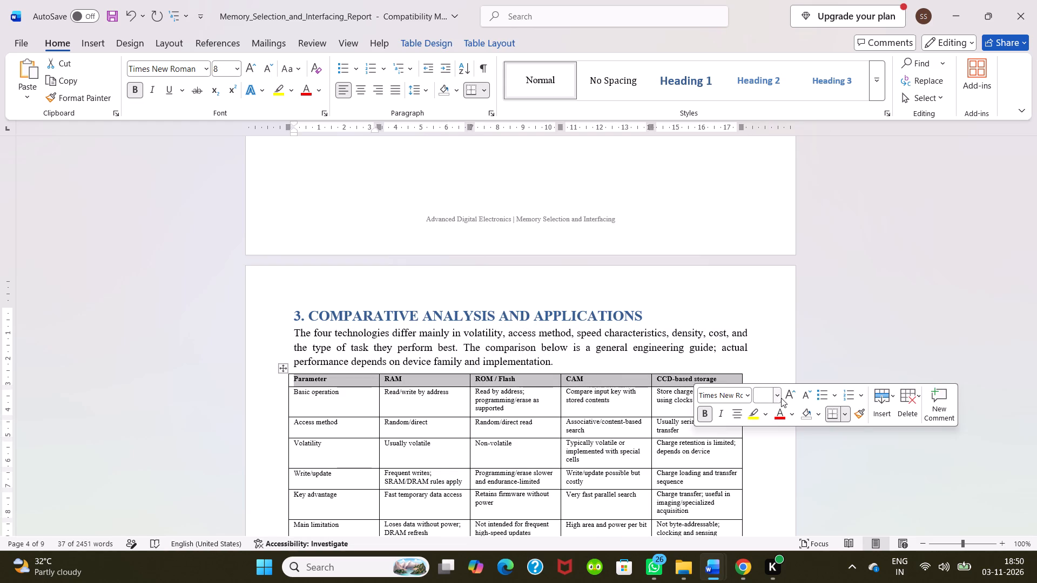
{"action": "left_click", "coordinate": [776, 396]}
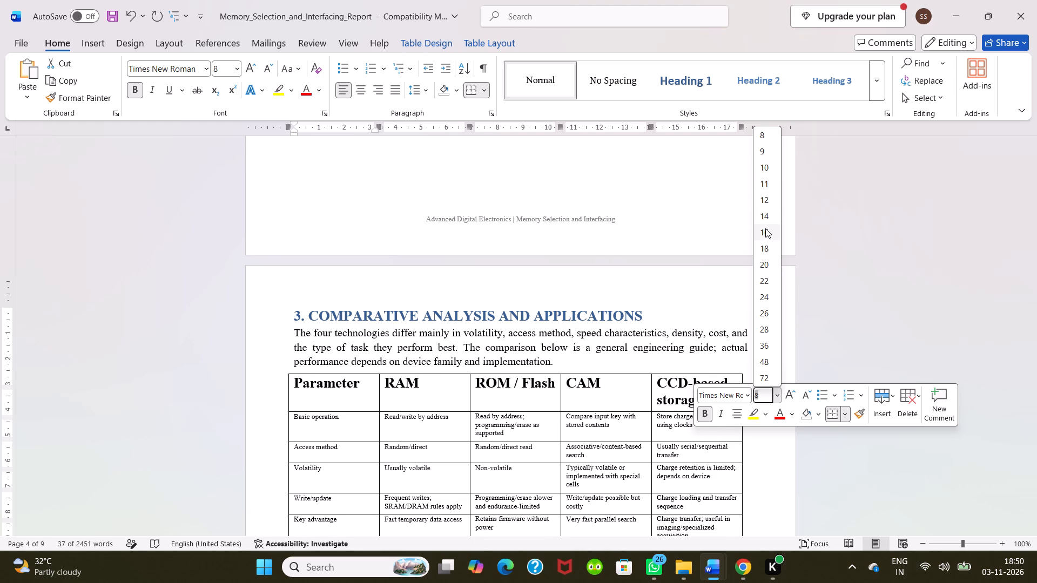
{"action": "left_click", "coordinate": [760, 188]}
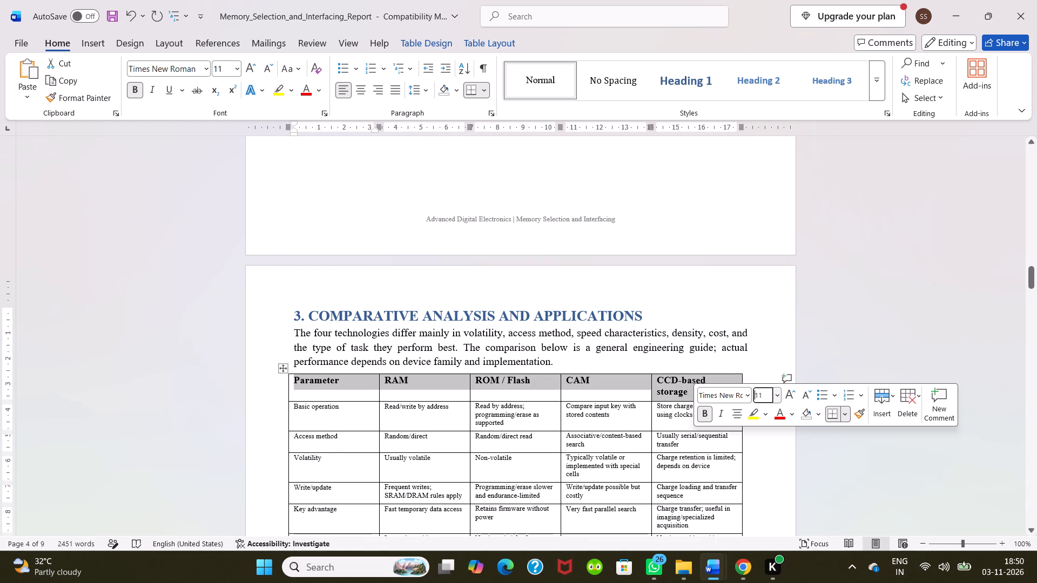
Set all rows below the header of the section 3 comparison table, from "Basic operation" to "Typical use", to font size 12.
{"action": "scroll", "coordinate": [338, 415], "scroll_direction": "down", "scroll_amount": 1}
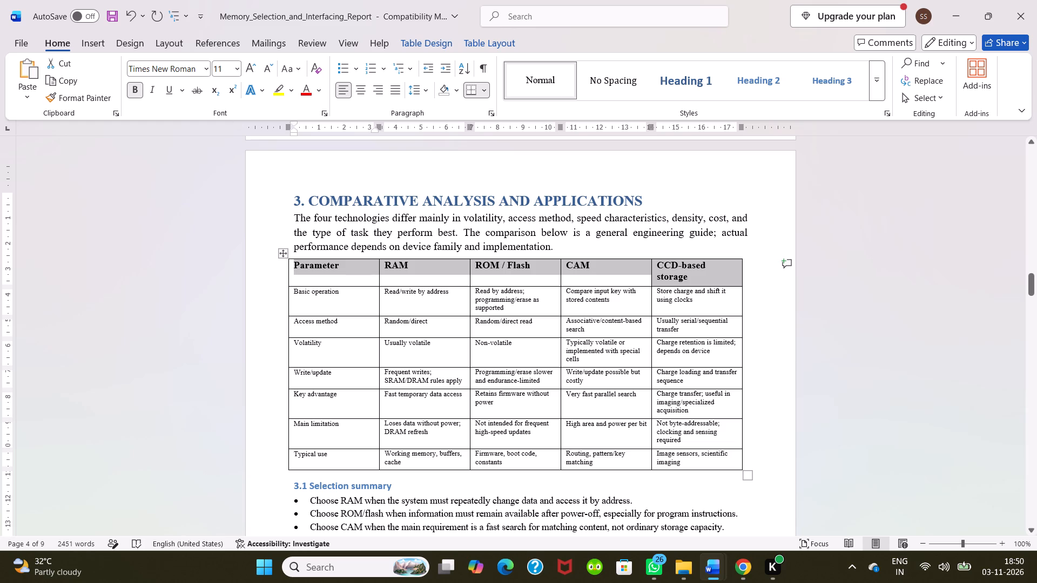
{"action": "left_click_drag", "start_coordinate": [294, 289], "coordinate": [433, 412]}
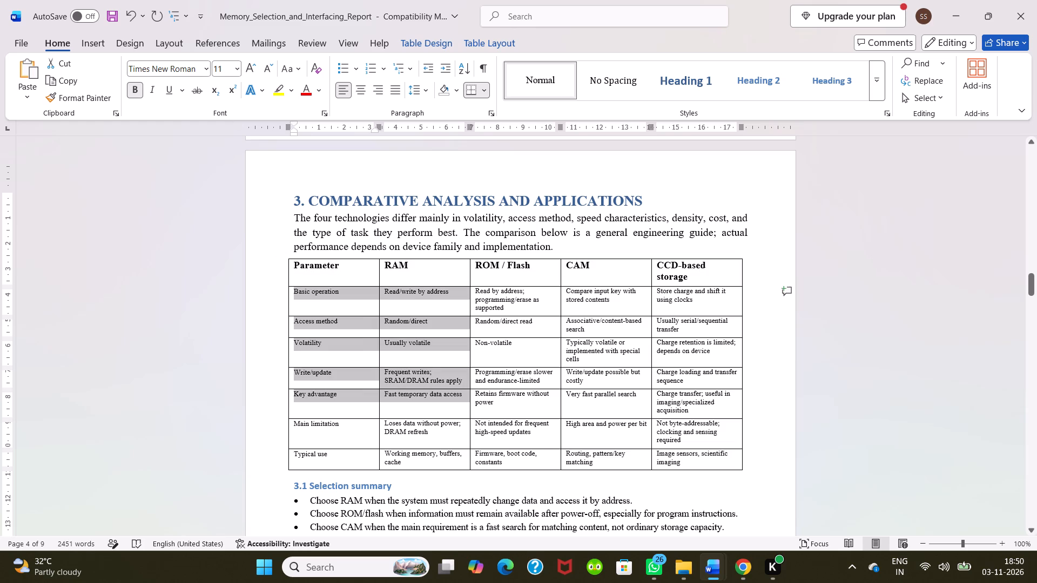
{"action": "left_click_drag", "start_coordinate": [433, 412], "coordinate": [538, 482]}
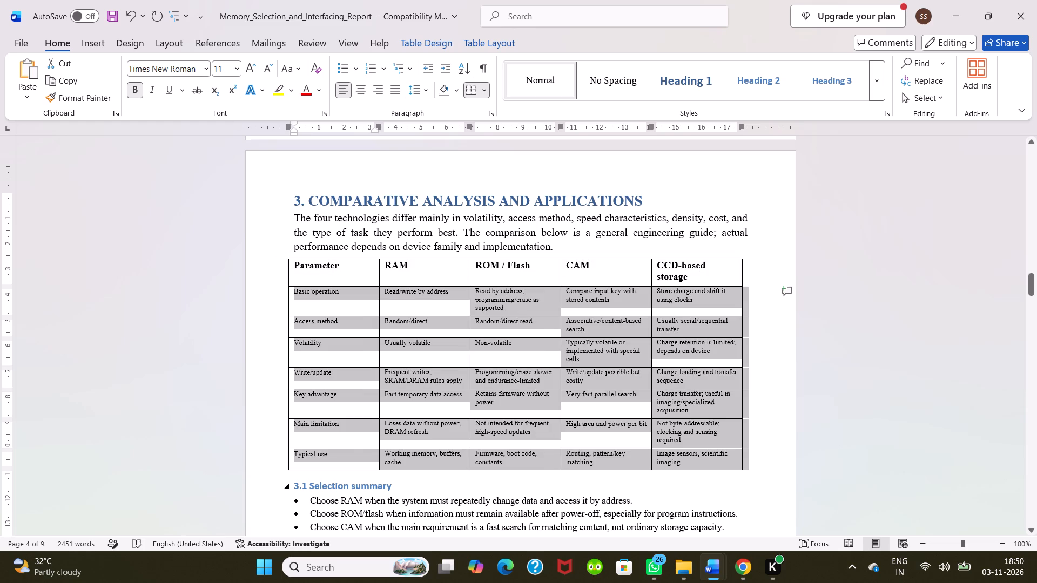
{"action": "left_click_drag", "start_coordinate": [538, 482], "coordinate": [711, 452]}
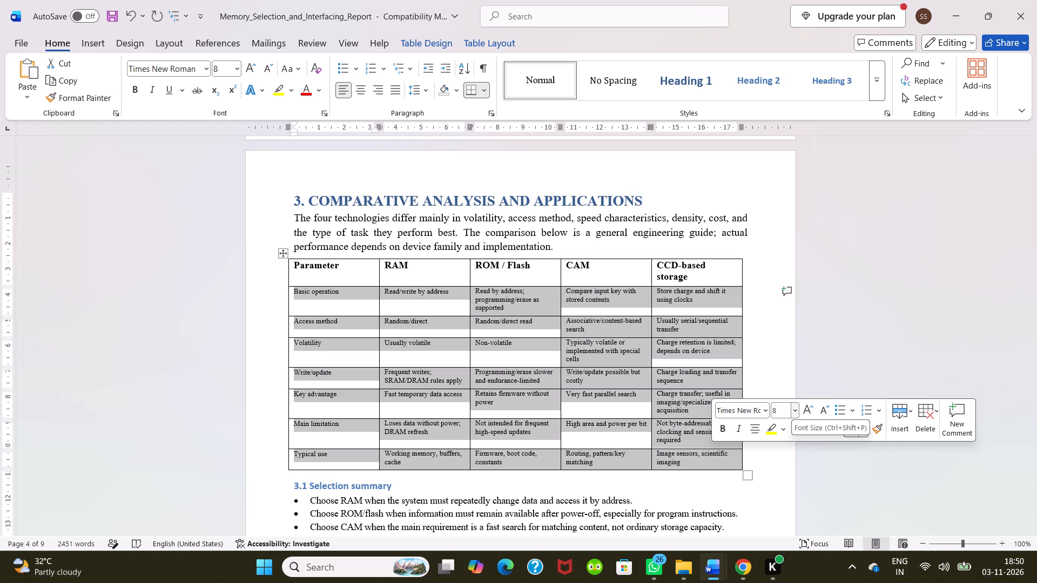
{"action": "left_click", "coordinate": [793, 408]}
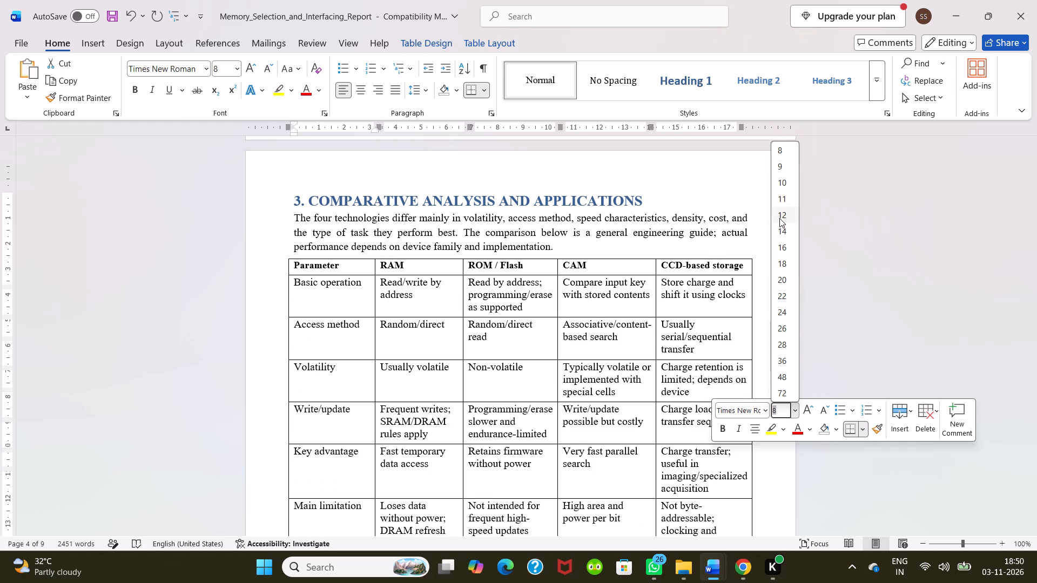
{"action": "left_click", "coordinate": [779, 218]}
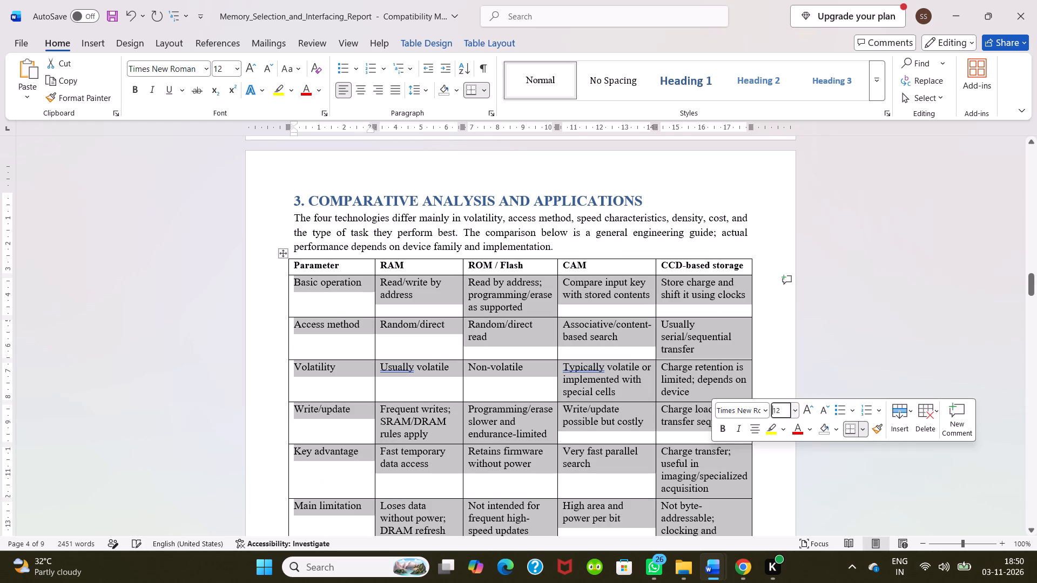
{"action": "left_click", "coordinate": [621, 387]}
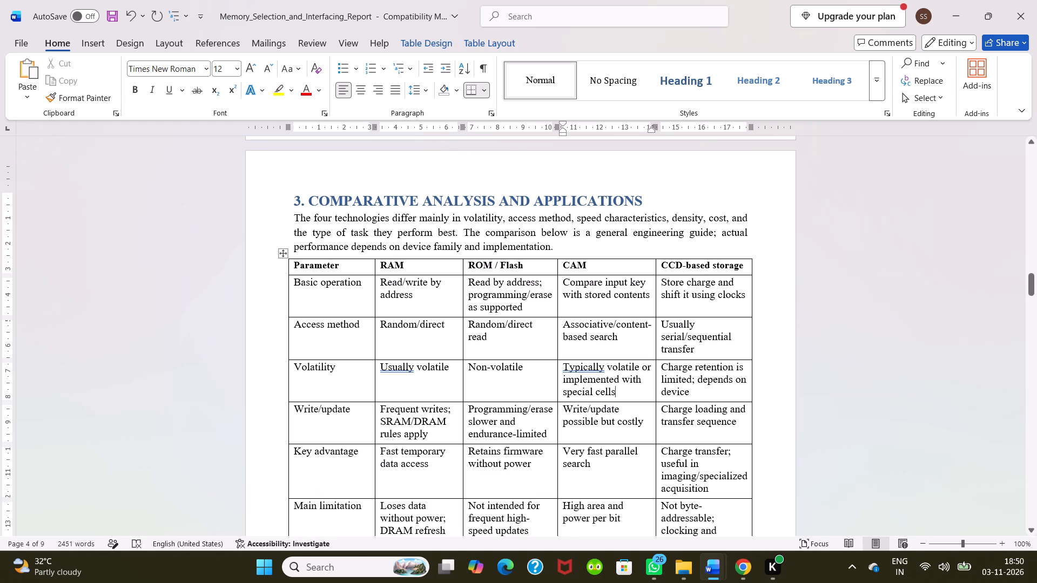
Format the heading "3.1 Selection summary" in Times New Roman at font size 14.
{"action": "scroll", "coordinate": [584, 467], "scroll_direction": "down", "scroll_amount": 4}
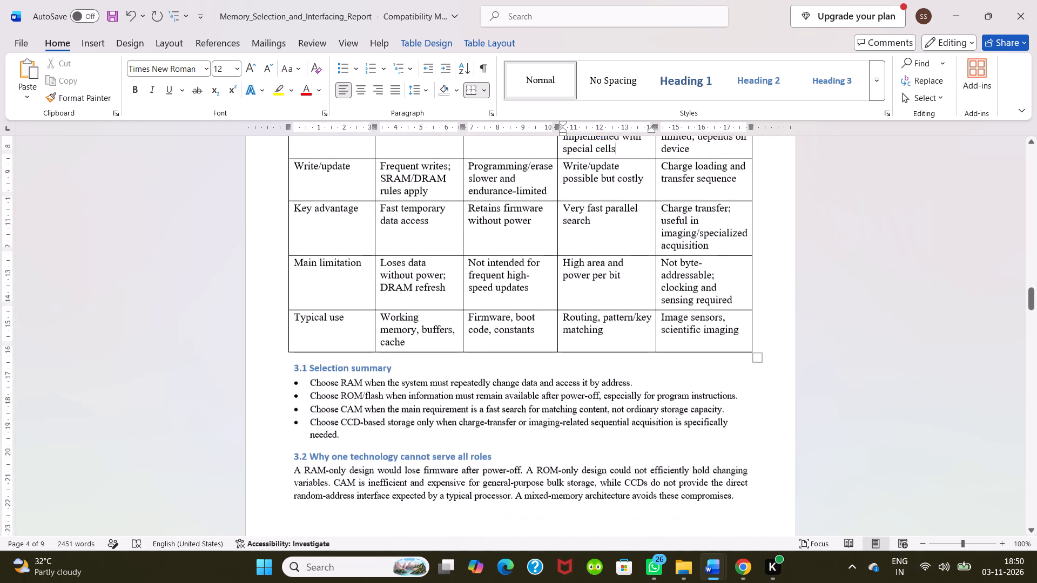
{"action": "scroll", "coordinate": [584, 467], "scroll_direction": "down", "scroll_amount": 1}
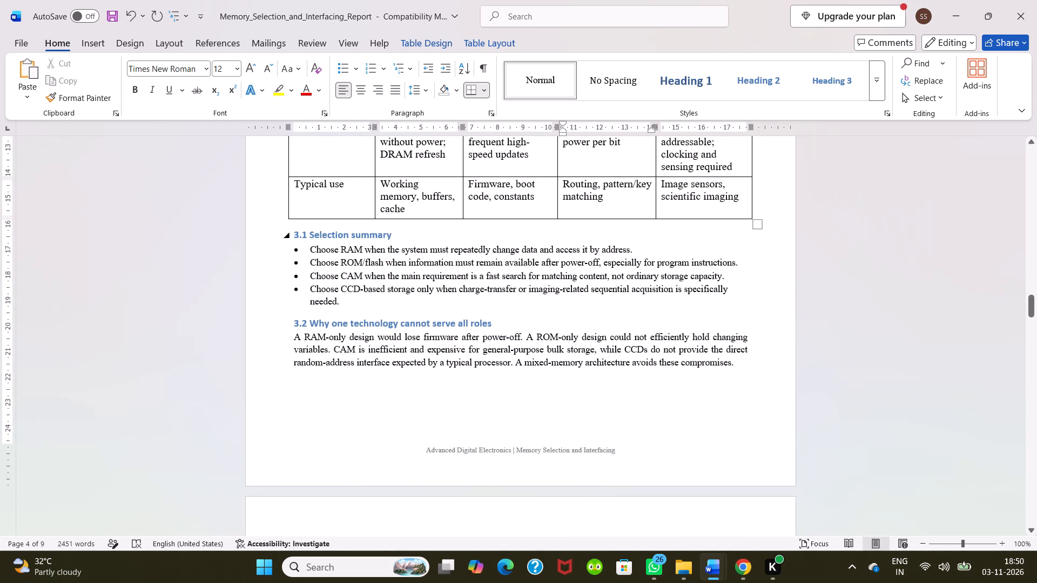
{"action": "left_click_drag", "start_coordinate": [292, 233], "coordinate": [365, 237]}
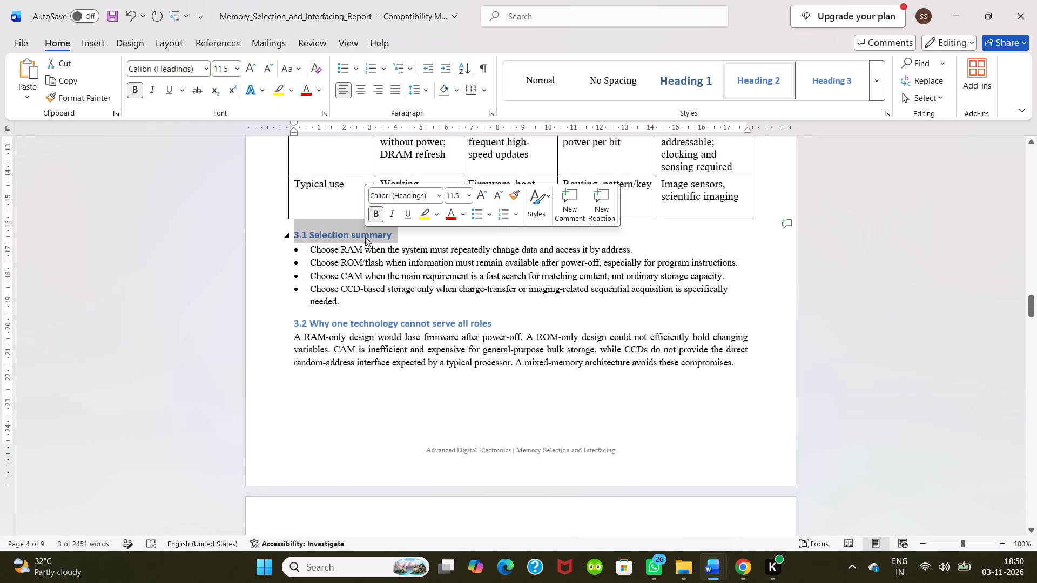
{"action": "left_click", "coordinate": [463, 197]}
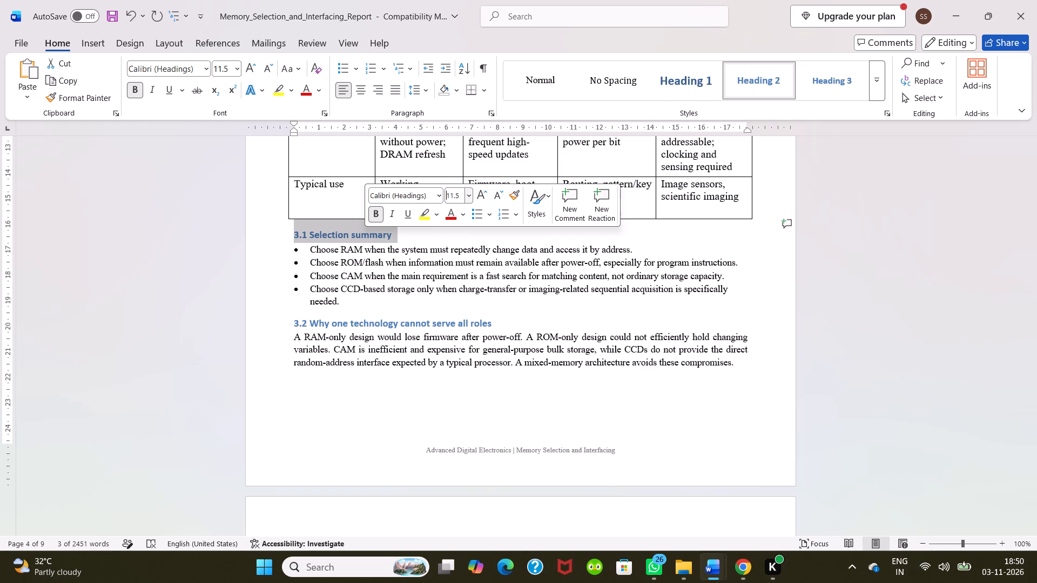
{"action": "type", "text": "14"}
{"action": "key", "text": "Return"}
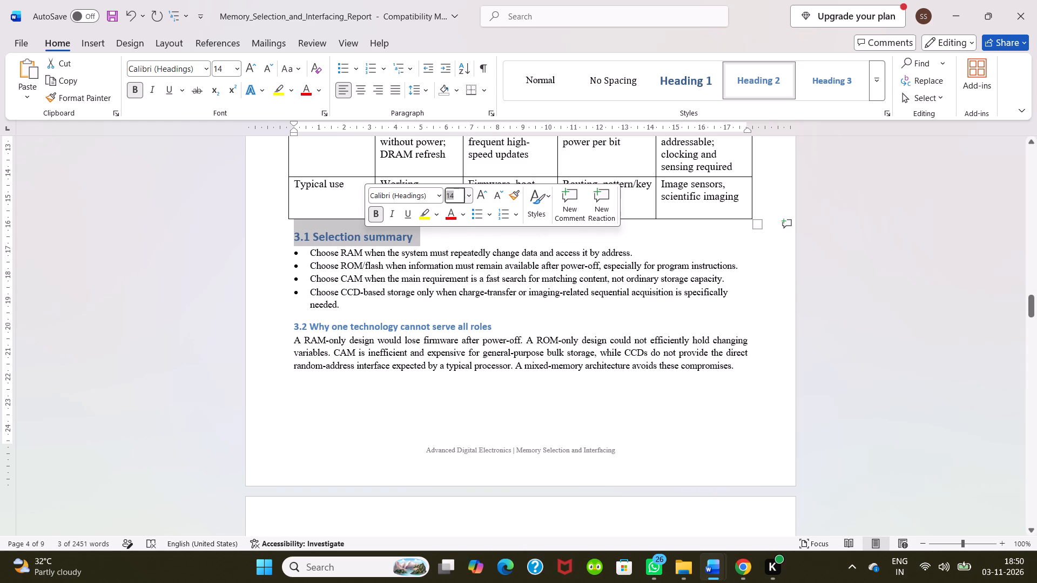
{"action": "left_click", "coordinate": [429, 194]}
{"action": "type", "text": "time"}
{"action": "key", "text": "Return"}
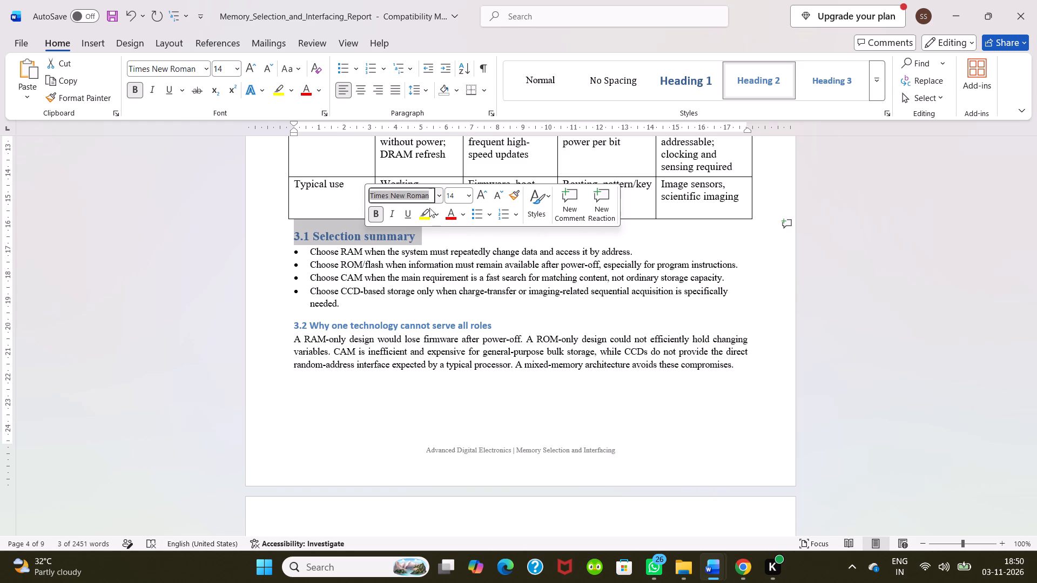
Set the four bullet points under "3.1 Selection summary" to font size 12.
{"action": "left_click_drag", "start_coordinate": [309, 254], "coordinate": [319, 286]}
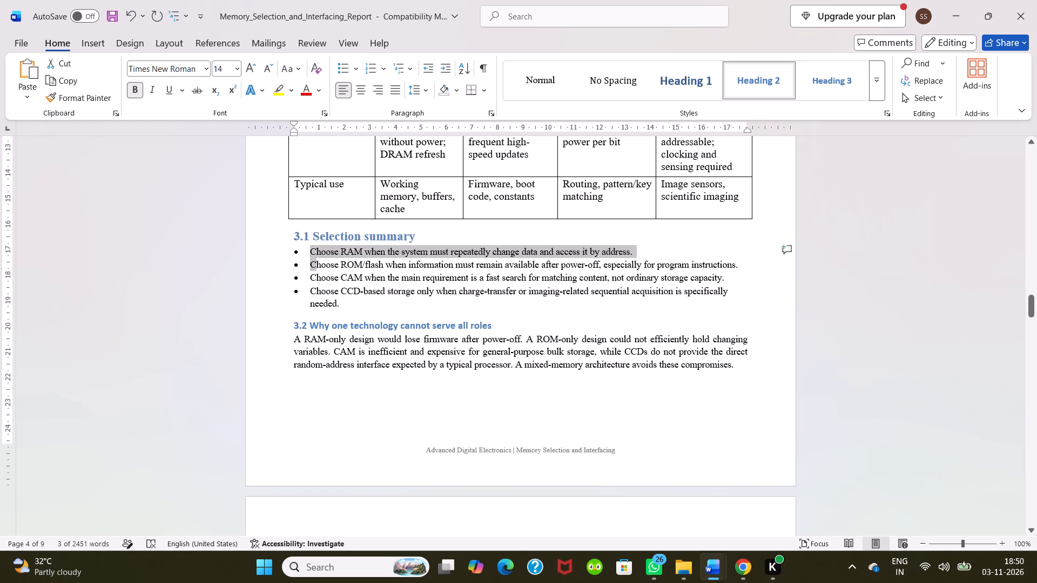
{"action": "left_click_drag", "start_coordinate": [319, 286], "coordinate": [329, 301]}
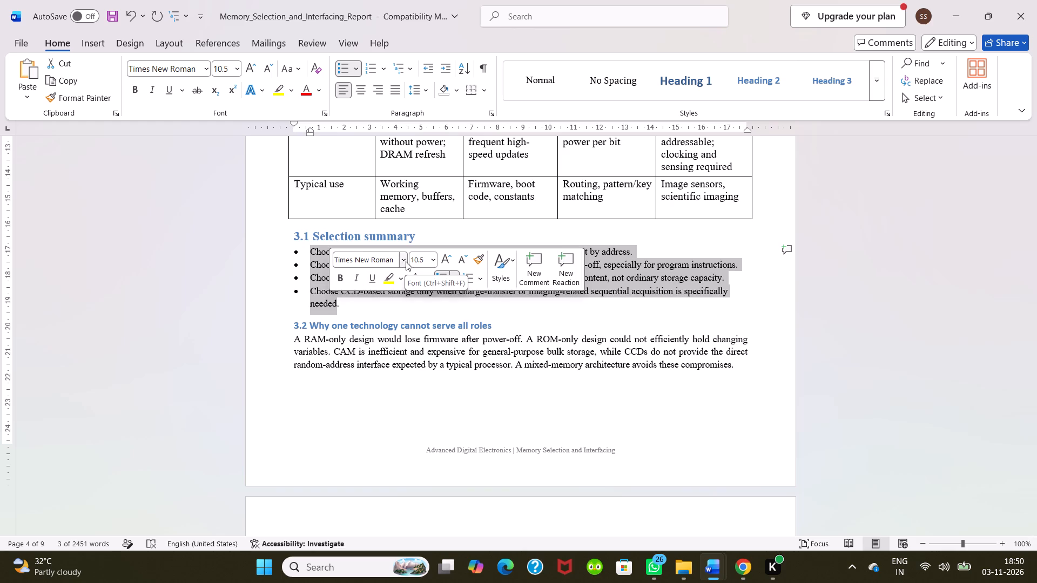
{"action": "left_click", "coordinate": [414, 260]}
{"action": "type", "text": "12"}
{"action": "key", "text": "Return"}
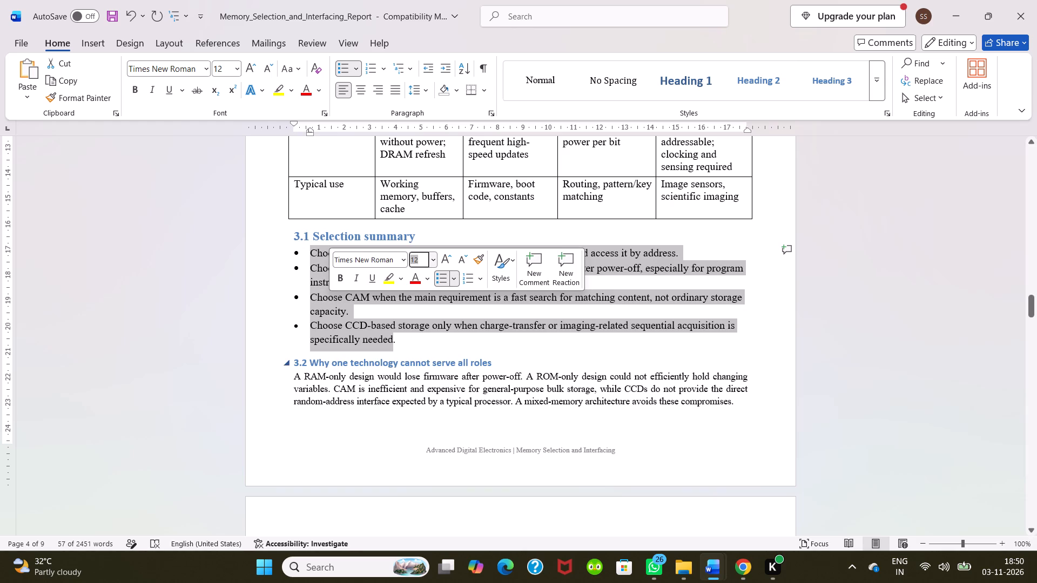
Format the heading "3.2 Why one technology cannot serve all roles" in Times New Roman at font size 14.
{"action": "left_click_drag", "start_coordinate": [294, 361], "coordinate": [483, 357]}
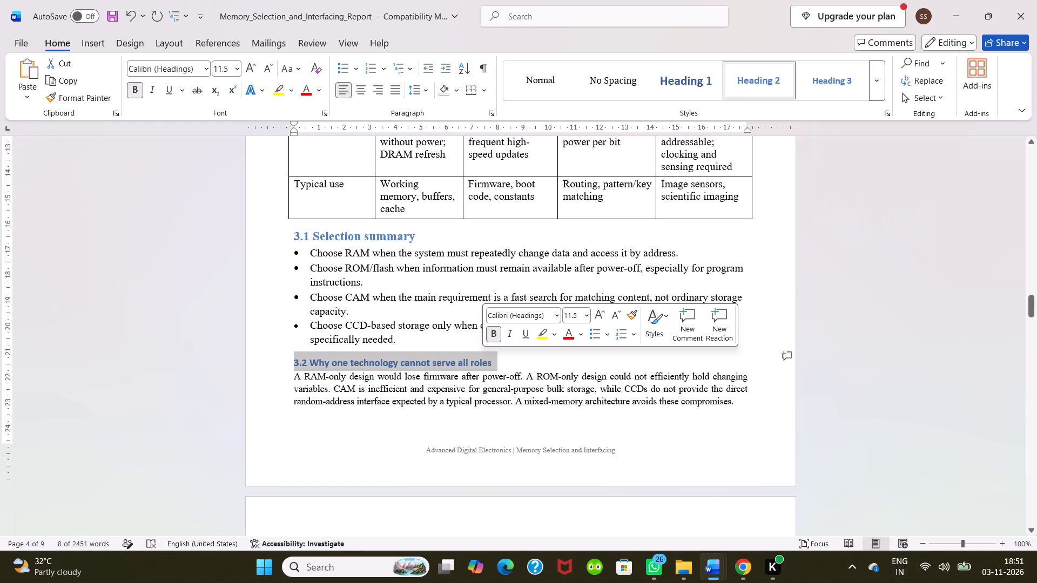
{"action": "left_click", "coordinate": [570, 313]}
{"action": "type", "text": "14"}
{"action": "key", "text": "Return"}
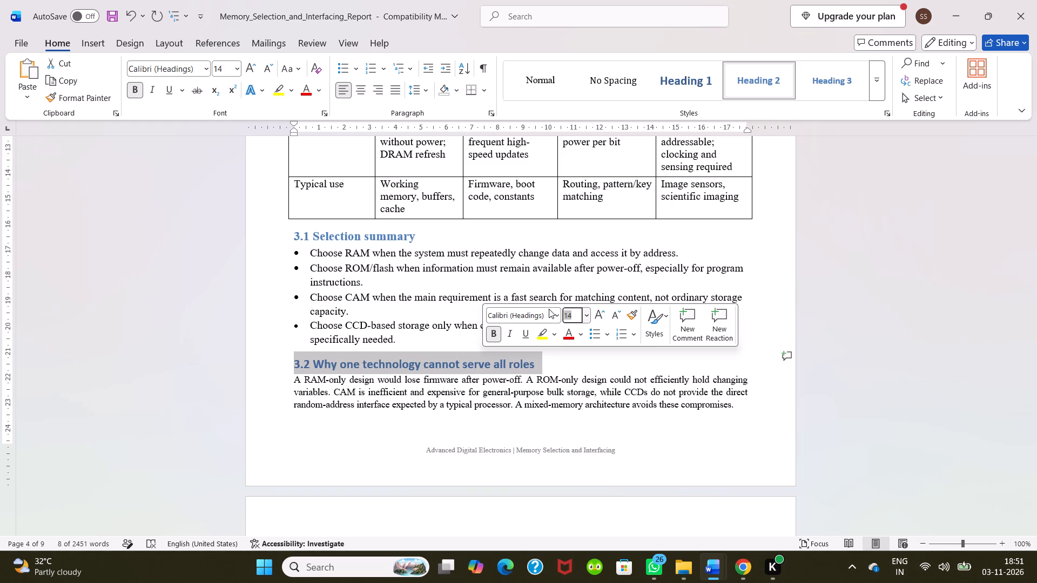
{"action": "left_click", "coordinate": [547, 310]}
{"action": "type", "text": "time"}
{"action": "key", "text": "Return"}
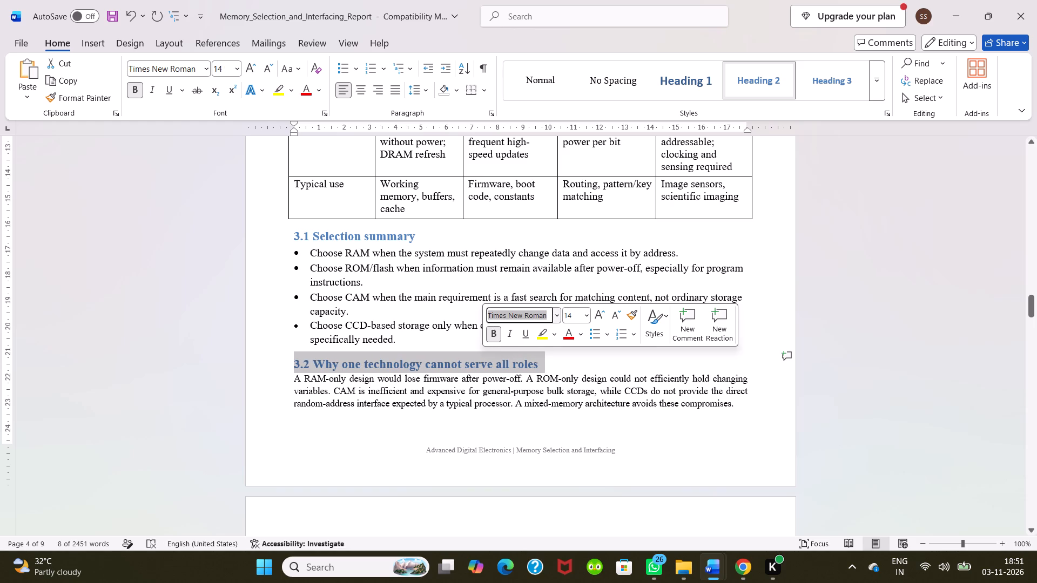
Set the body paragraph beginning "A RAM-only design" under heading 3.2 to font size 12.
{"action": "left_click_drag", "start_coordinate": [293, 378], "coordinate": [510, 416]}
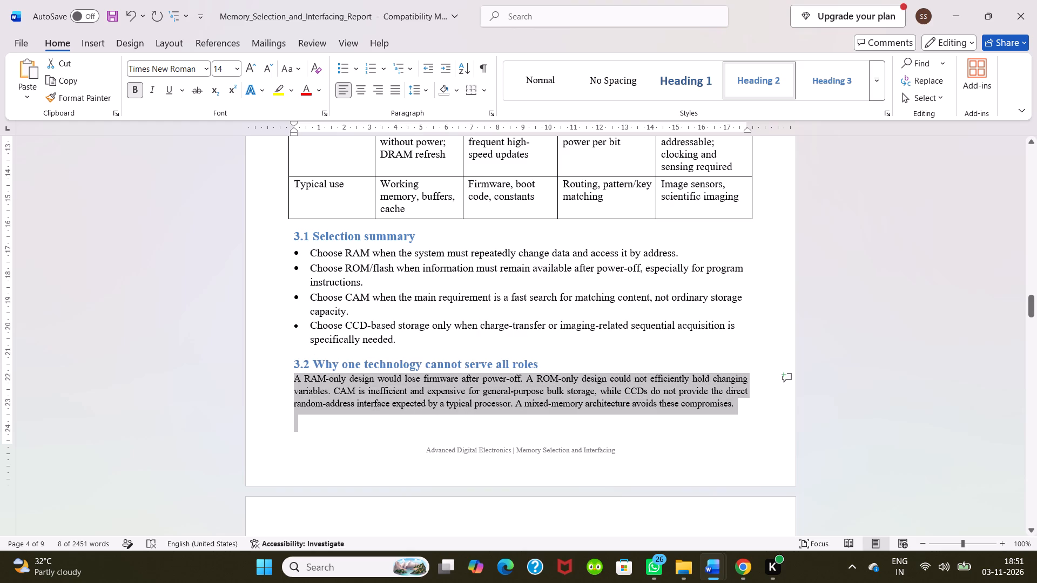
{"action": "left_click_drag", "start_coordinate": [510, 416], "coordinate": [688, 409]}
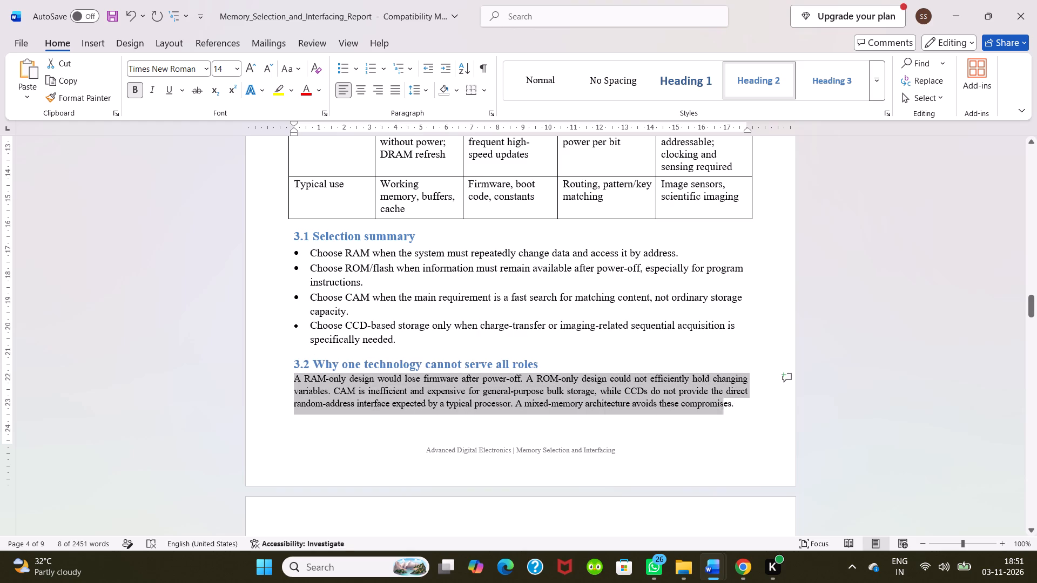
{"action": "left_click_drag", "start_coordinate": [688, 409], "coordinate": [716, 409]}
{"action": "left_click", "coordinate": [811, 368]}
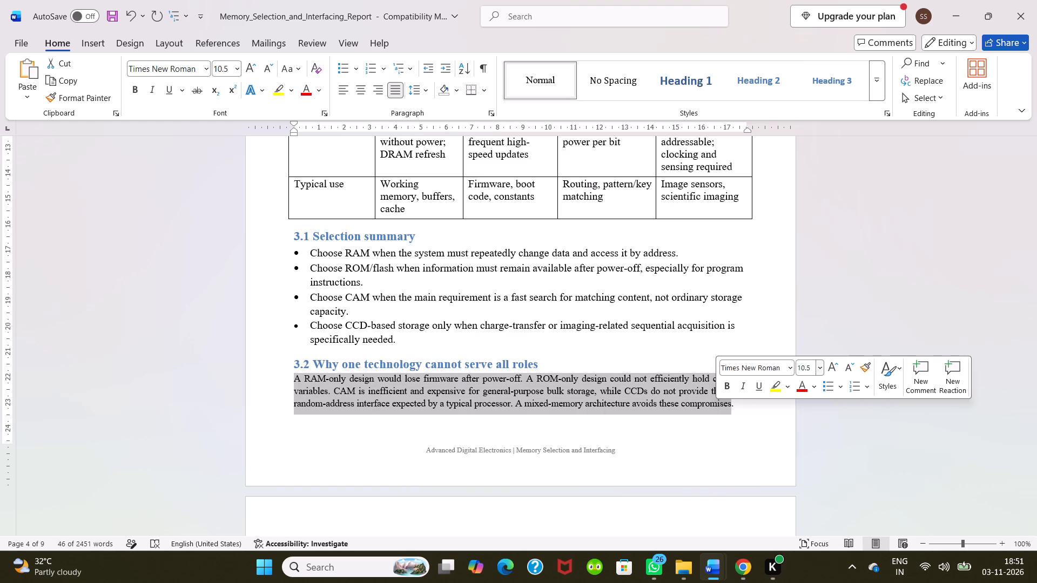
{"action": "type", "text": "12"}
{"action": "key", "text": "Return"}
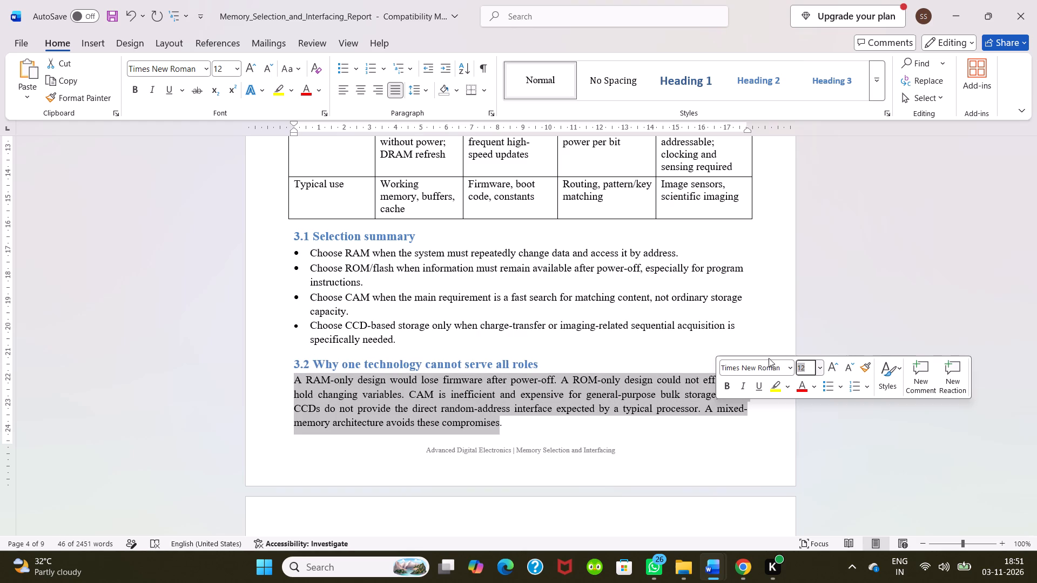
{"action": "left_click", "coordinate": [676, 492]}
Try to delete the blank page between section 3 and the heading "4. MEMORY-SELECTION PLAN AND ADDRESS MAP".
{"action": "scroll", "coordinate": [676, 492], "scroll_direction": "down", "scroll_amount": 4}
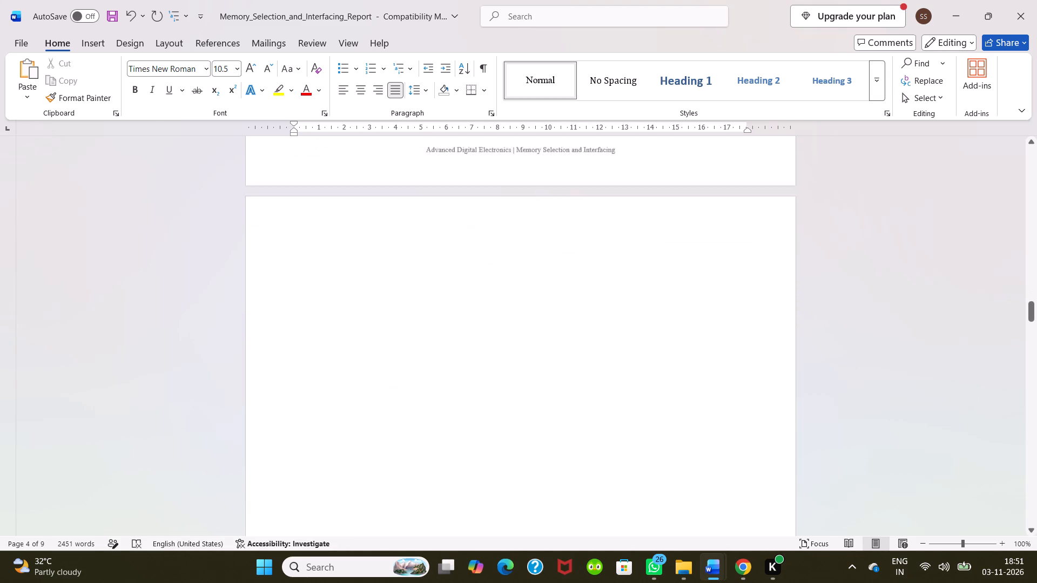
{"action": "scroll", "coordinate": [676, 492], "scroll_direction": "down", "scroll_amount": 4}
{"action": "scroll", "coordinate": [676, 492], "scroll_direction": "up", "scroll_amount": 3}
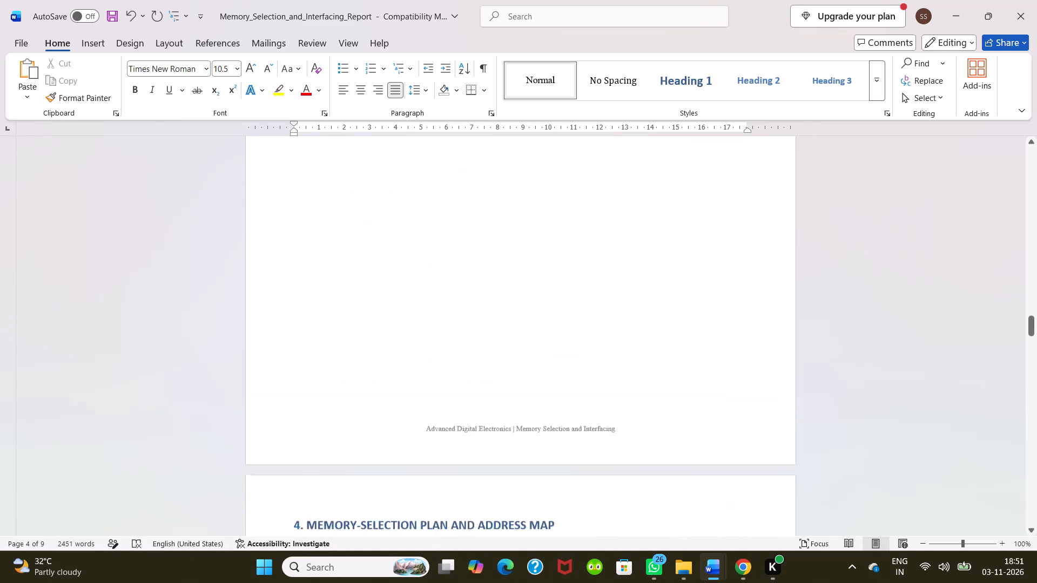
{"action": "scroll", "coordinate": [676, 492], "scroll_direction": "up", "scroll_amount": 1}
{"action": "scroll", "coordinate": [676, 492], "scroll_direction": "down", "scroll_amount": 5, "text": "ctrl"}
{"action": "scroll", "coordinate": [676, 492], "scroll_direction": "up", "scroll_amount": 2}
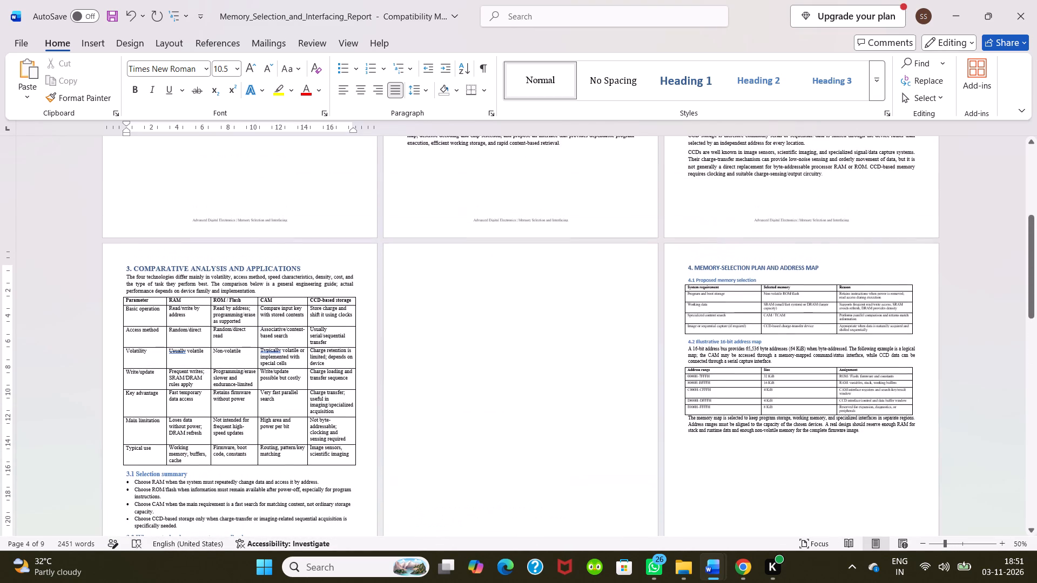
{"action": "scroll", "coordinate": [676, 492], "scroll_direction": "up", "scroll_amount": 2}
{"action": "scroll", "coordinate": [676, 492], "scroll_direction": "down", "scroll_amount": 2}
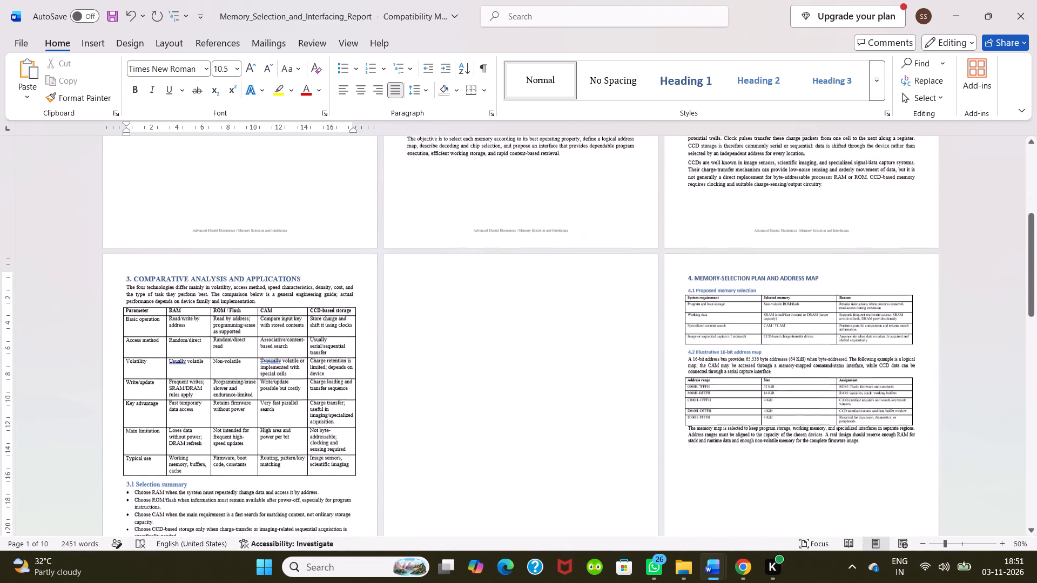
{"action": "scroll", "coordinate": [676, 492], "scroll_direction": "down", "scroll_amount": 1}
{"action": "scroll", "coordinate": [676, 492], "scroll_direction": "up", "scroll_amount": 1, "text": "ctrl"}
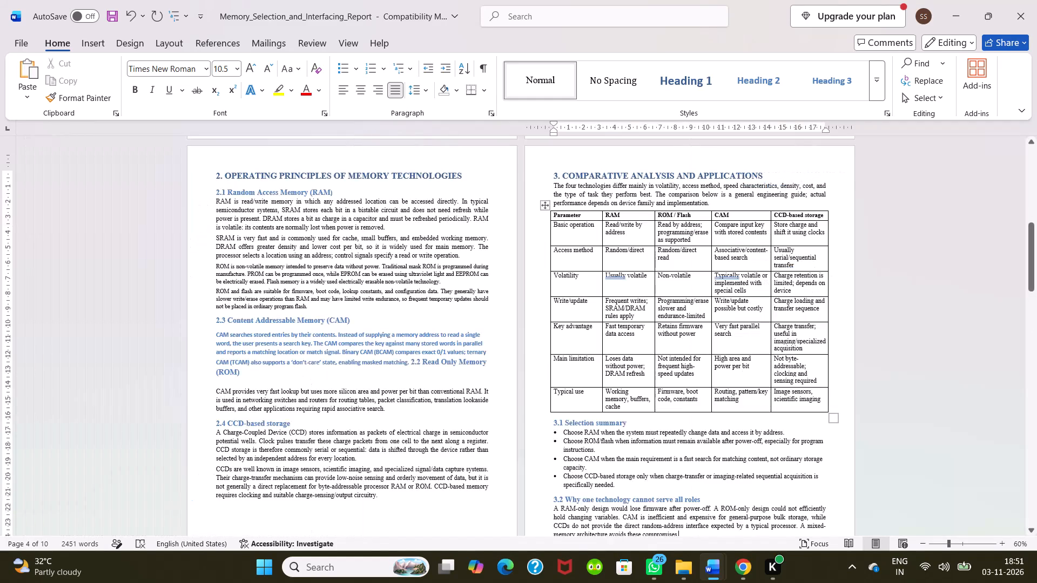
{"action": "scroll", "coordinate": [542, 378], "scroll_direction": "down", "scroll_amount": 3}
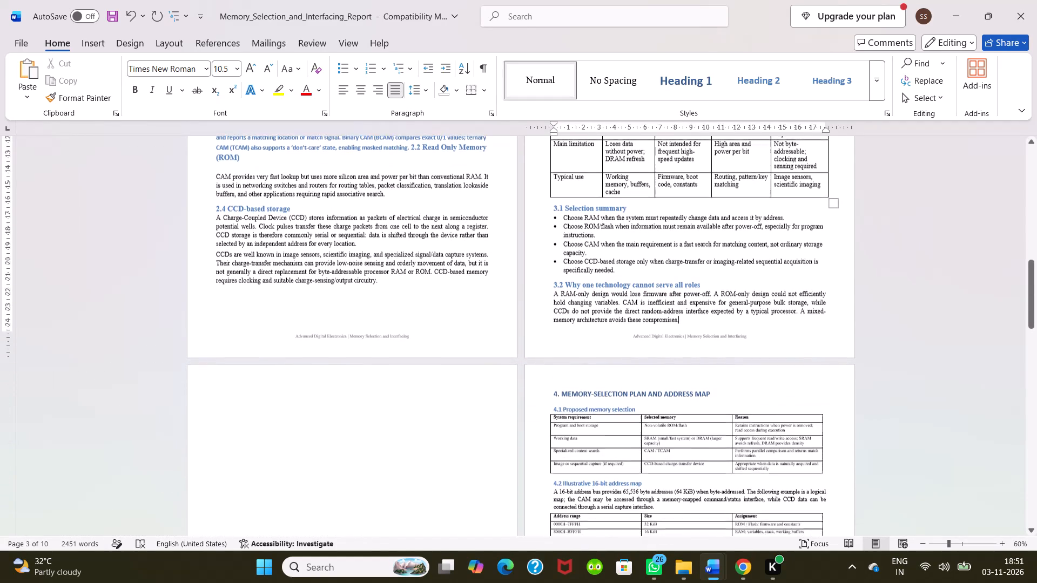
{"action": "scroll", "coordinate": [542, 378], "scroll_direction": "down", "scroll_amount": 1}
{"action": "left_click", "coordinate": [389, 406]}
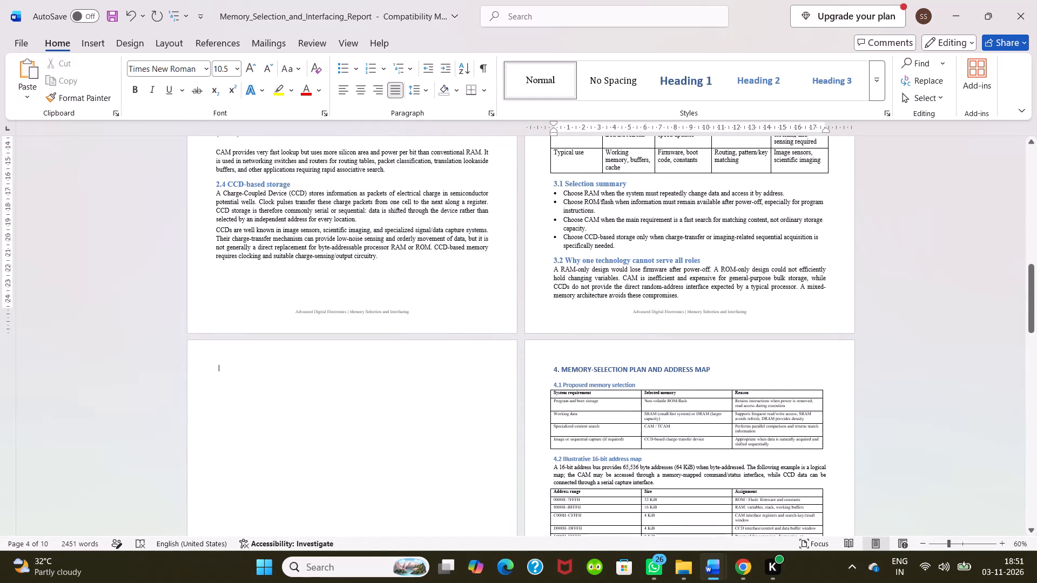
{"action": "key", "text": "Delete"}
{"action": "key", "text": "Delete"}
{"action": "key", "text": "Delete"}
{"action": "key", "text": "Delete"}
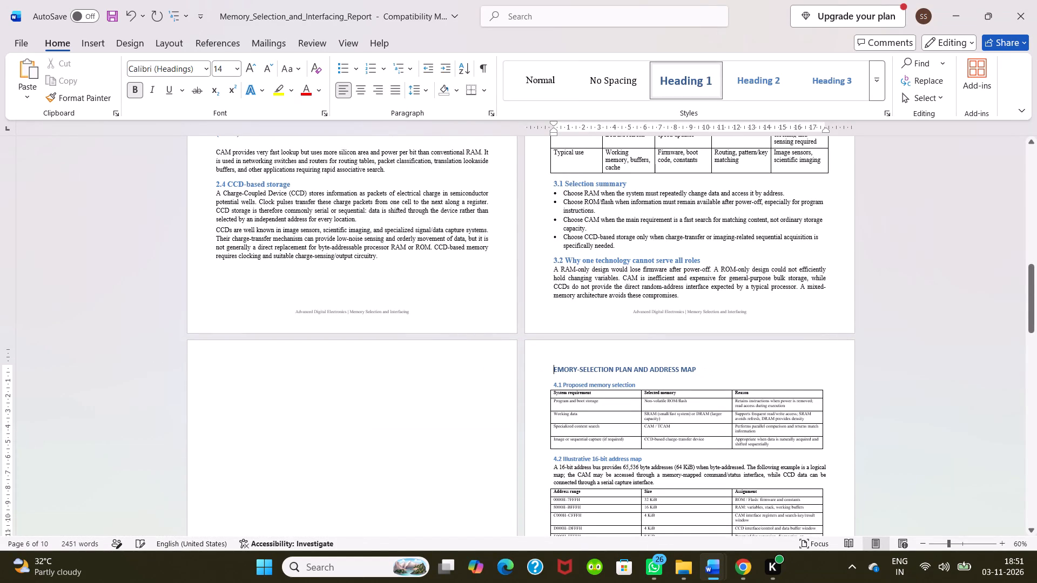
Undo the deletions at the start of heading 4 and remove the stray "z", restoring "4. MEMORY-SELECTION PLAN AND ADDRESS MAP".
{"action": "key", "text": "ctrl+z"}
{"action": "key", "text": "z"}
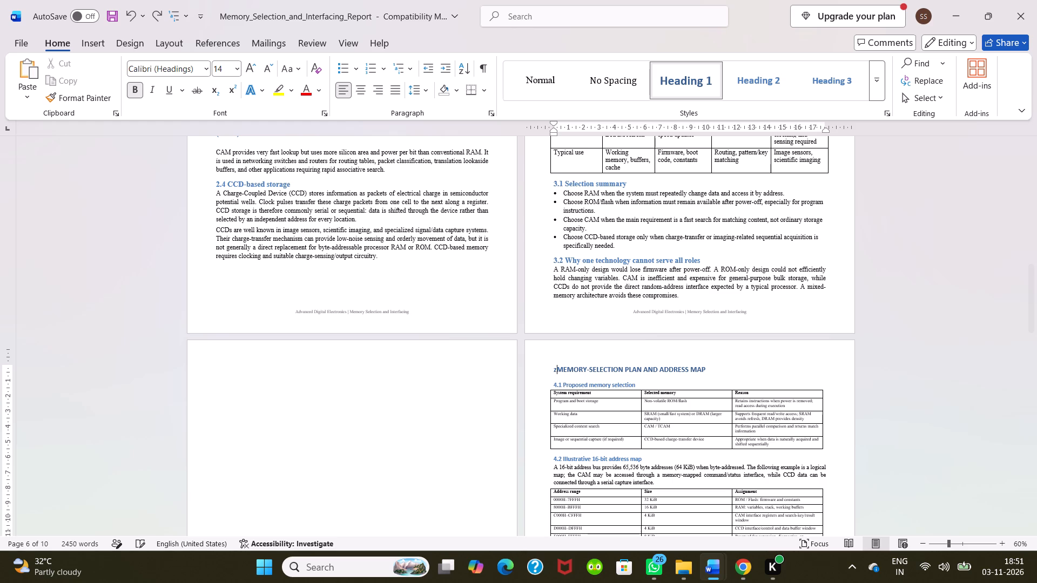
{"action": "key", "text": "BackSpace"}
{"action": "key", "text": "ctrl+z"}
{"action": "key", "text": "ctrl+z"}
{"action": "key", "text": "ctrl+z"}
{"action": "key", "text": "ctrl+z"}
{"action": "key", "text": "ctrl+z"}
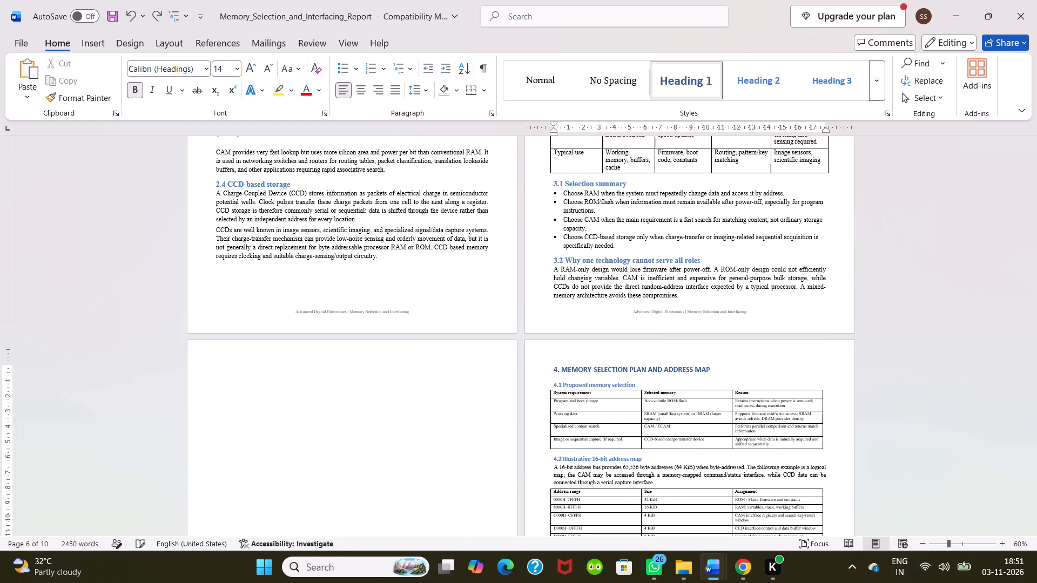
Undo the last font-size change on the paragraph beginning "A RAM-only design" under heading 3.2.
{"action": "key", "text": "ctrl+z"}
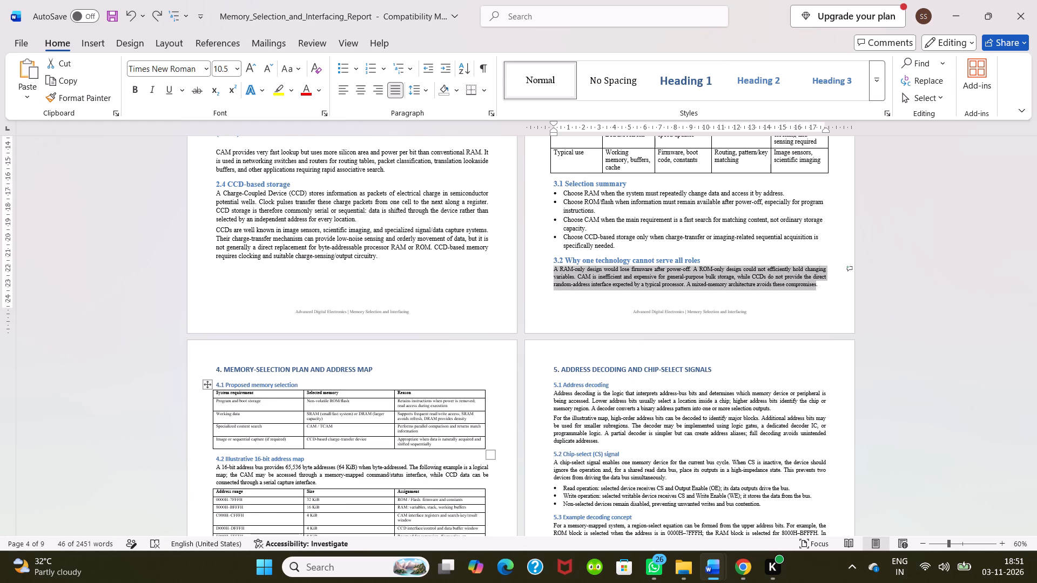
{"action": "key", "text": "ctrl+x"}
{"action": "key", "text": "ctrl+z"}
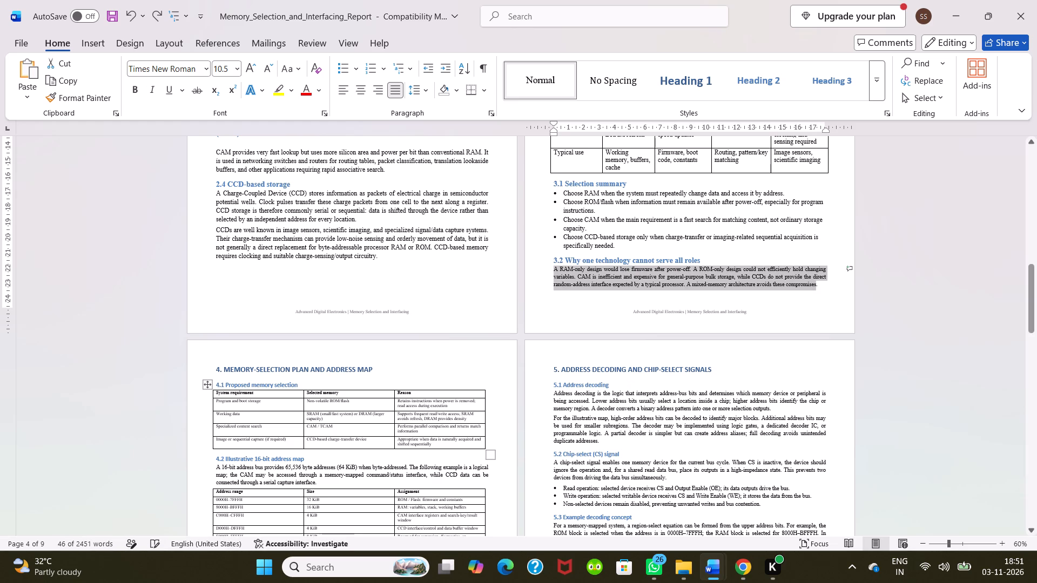
Set the body paragraph beginning "A RAM-only design" under heading 3.2 to font size 12.
{"action": "left_click", "coordinate": [230, 68]}
{"action": "type", "text": "12"}
{"action": "key", "text": "Return"}
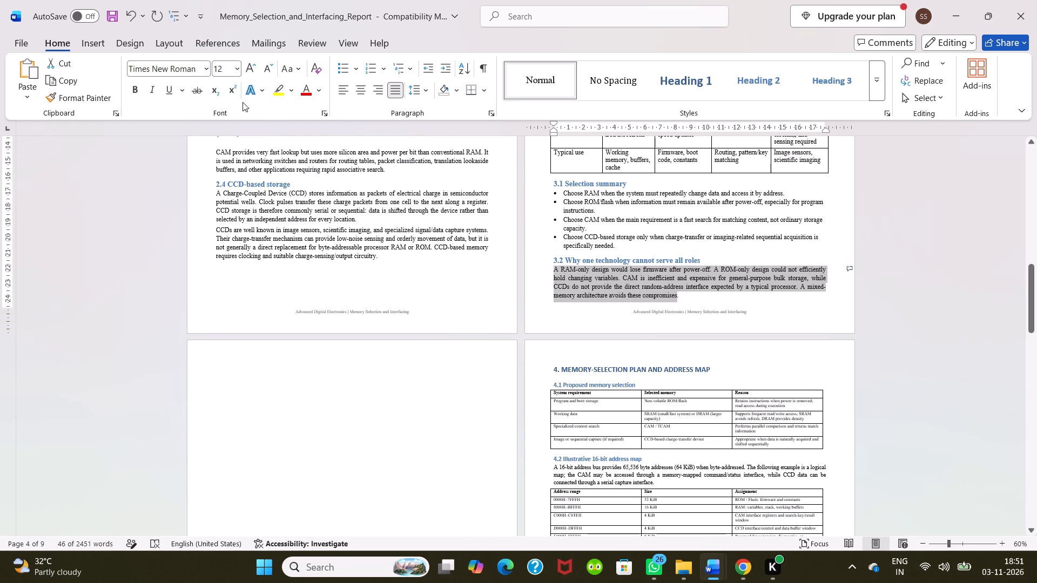
{"action": "left_click", "coordinate": [404, 270]}
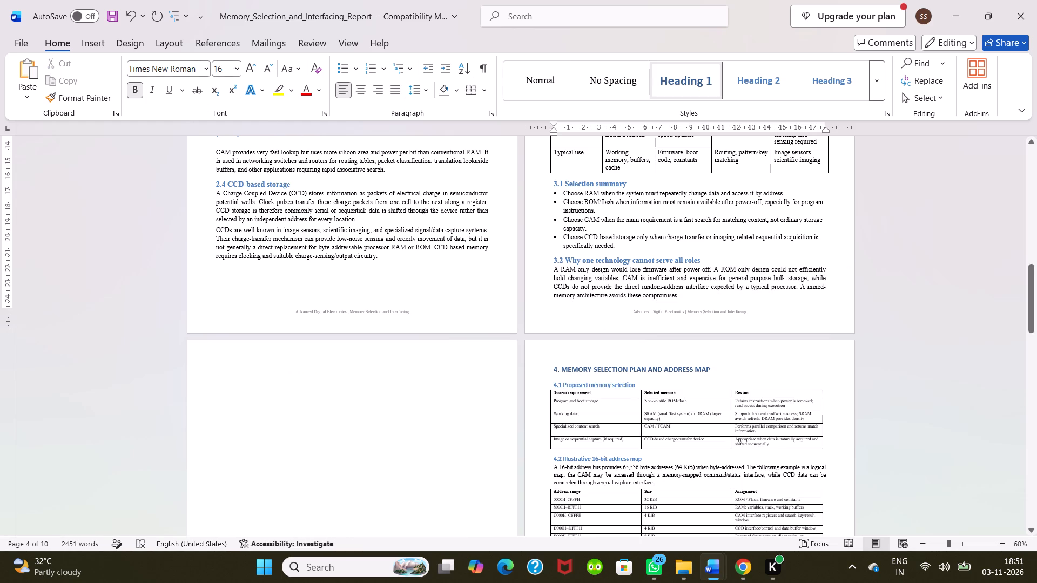
Look through the report's pages, comparing the formatting of the finished sections with sections 4 to 6.
{"action": "scroll", "coordinate": [652, 304], "scroll_direction": "down", "scroll_amount": 3}
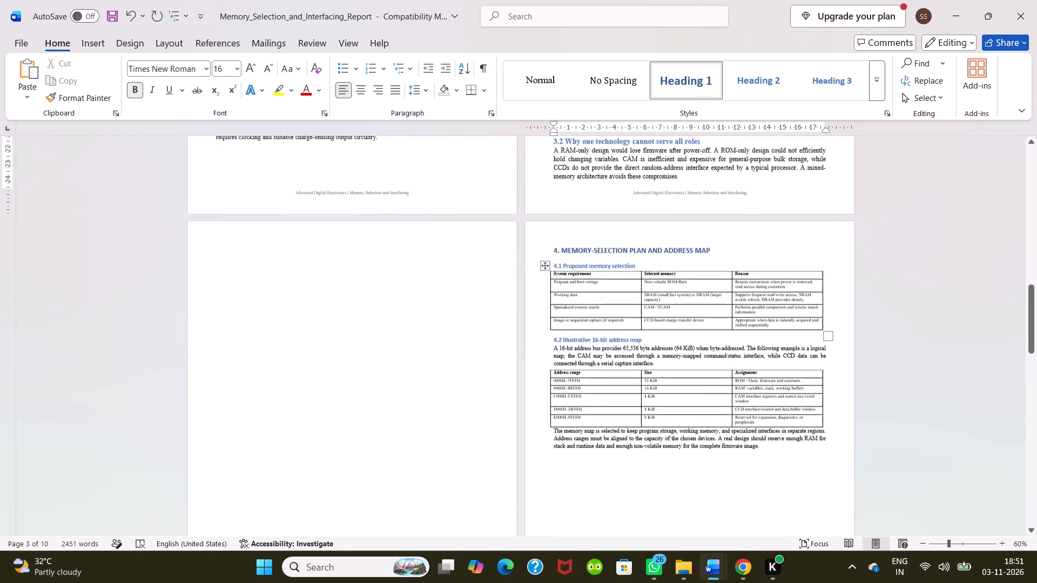
{"action": "scroll", "coordinate": [652, 304], "scroll_direction": "down", "scroll_amount": 3}
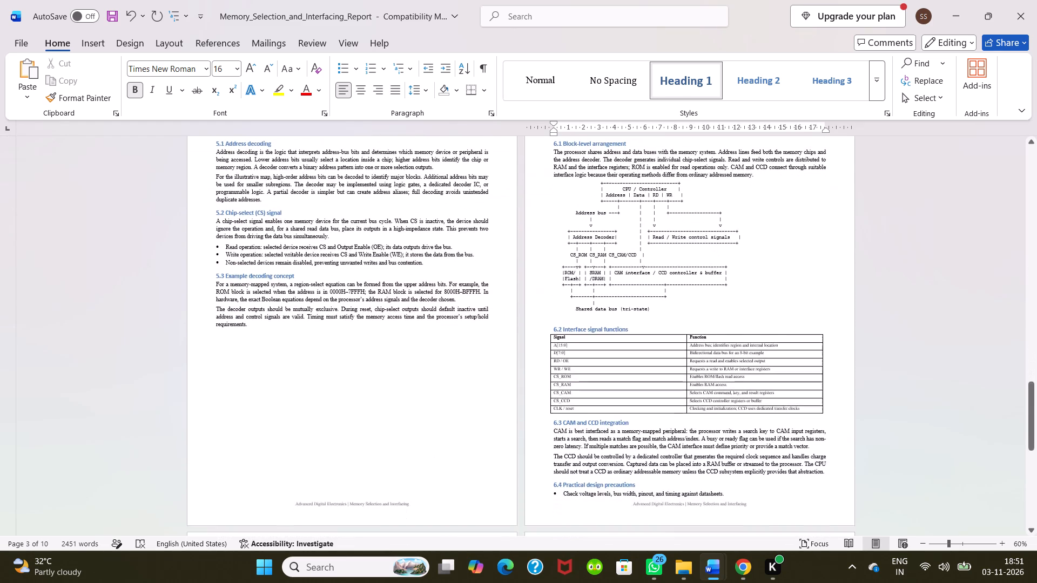
{"action": "scroll", "coordinate": [652, 304], "scroll_direction": "down", "scroll_amount": 3}
{"action": "scroll", "coordinate": [652, 304], "scroll_direction": "up", "scroll_amount": 4, "text": "ctrl"}
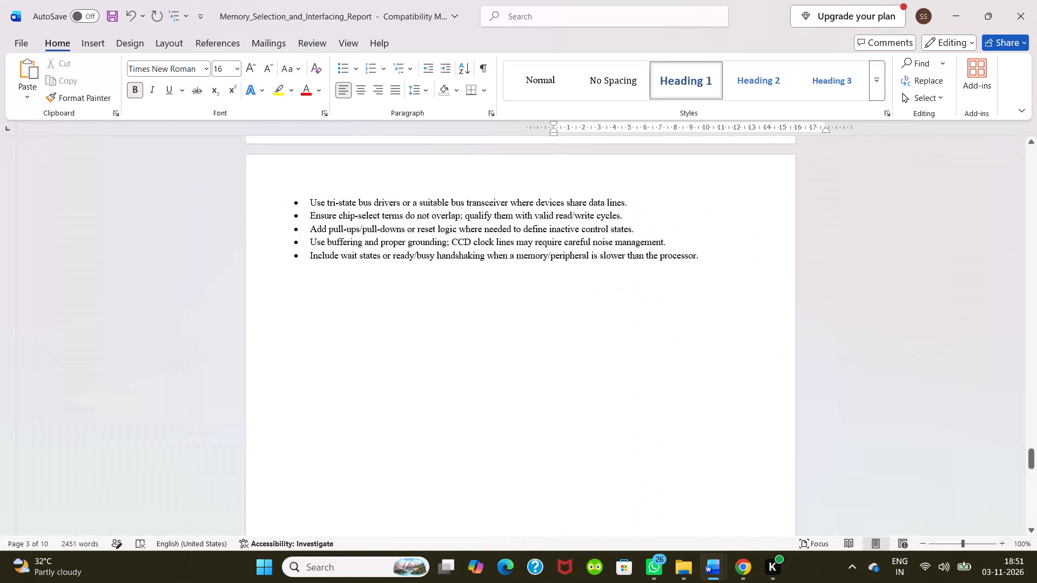
{"action": "scroll", "coordinate": [652, 304], "scroll_direction": "up", "scroll_amount": 12}
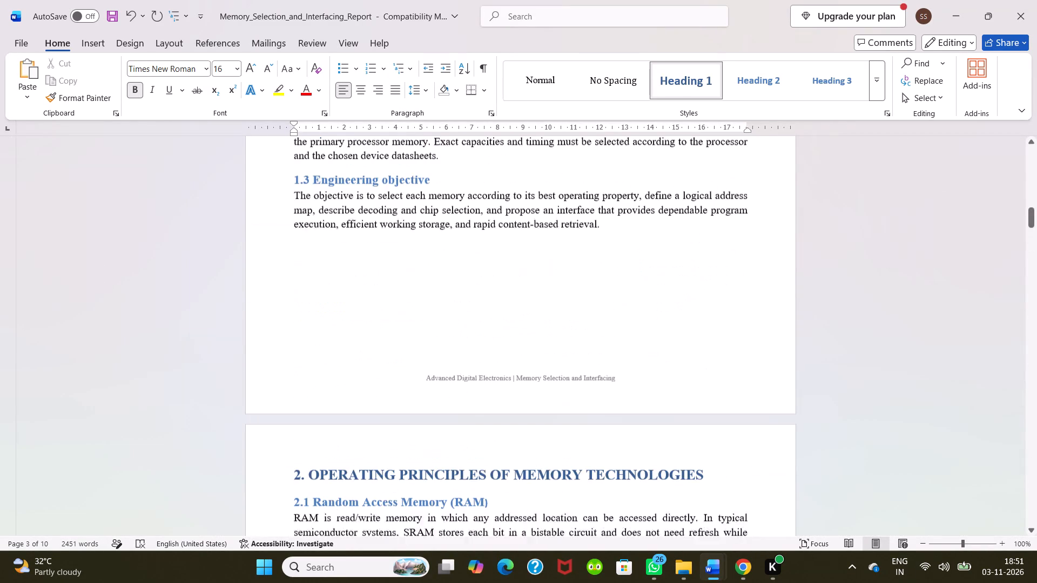
{"action": "scroll", "coordinate": [652, 304], "scroll_direction": "down", "scroll_amount": 5}
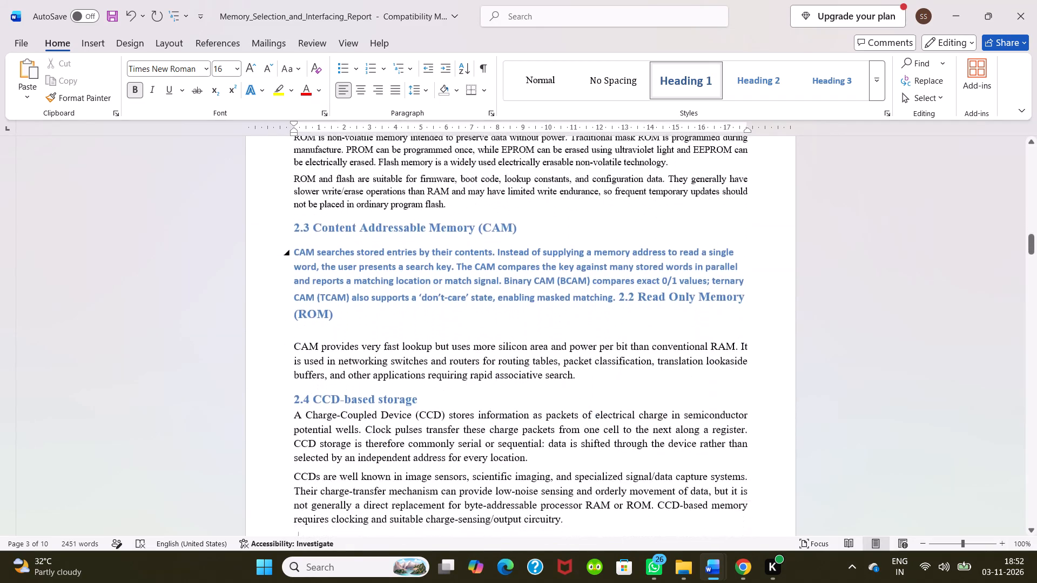
{"action": "scroll", "coordinate": [652, 304], "scroll_direction": "down", "scroll_amount": 4}
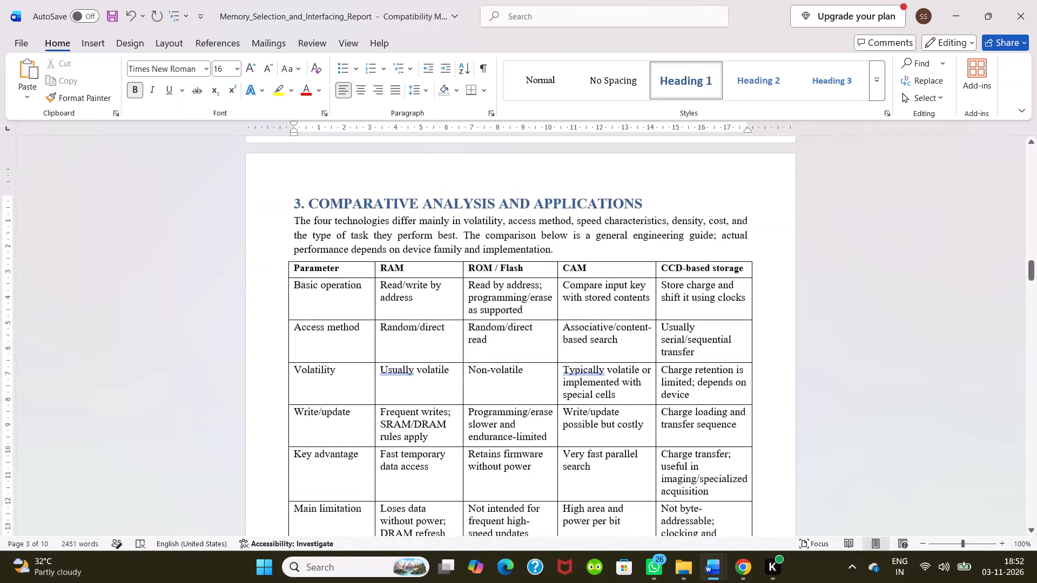
{"action": "scroll", "coordinate": [652, 304], "scroll_direction": "down", "scroll_amount": 4}
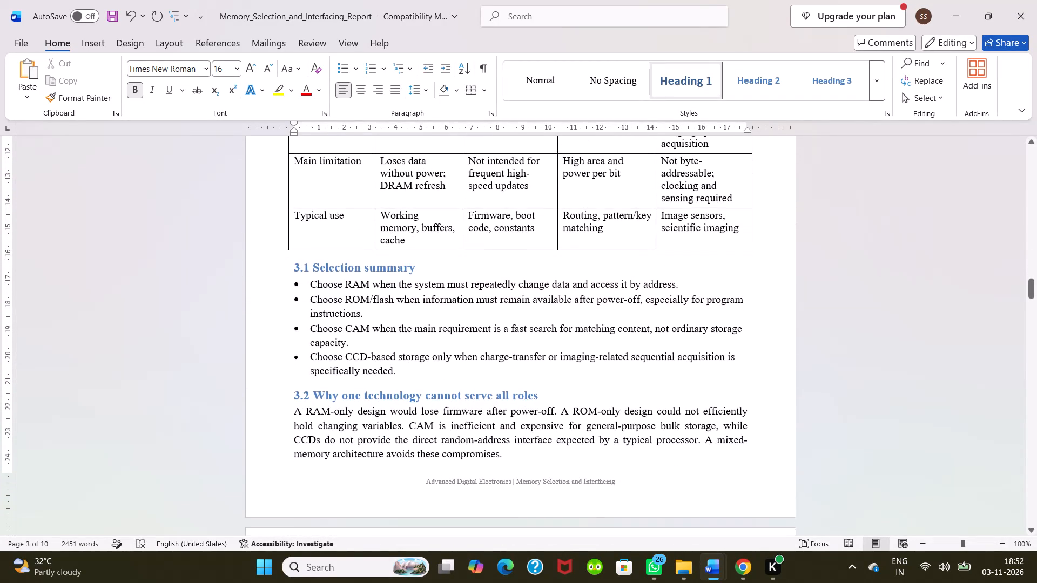
Check the font and size of the headings, bullets and body text in sections 3.1 and 3.2.
{"action": "left_click_drag", "start_coordinate": [360, 280], "coordinate": [389, 273]}
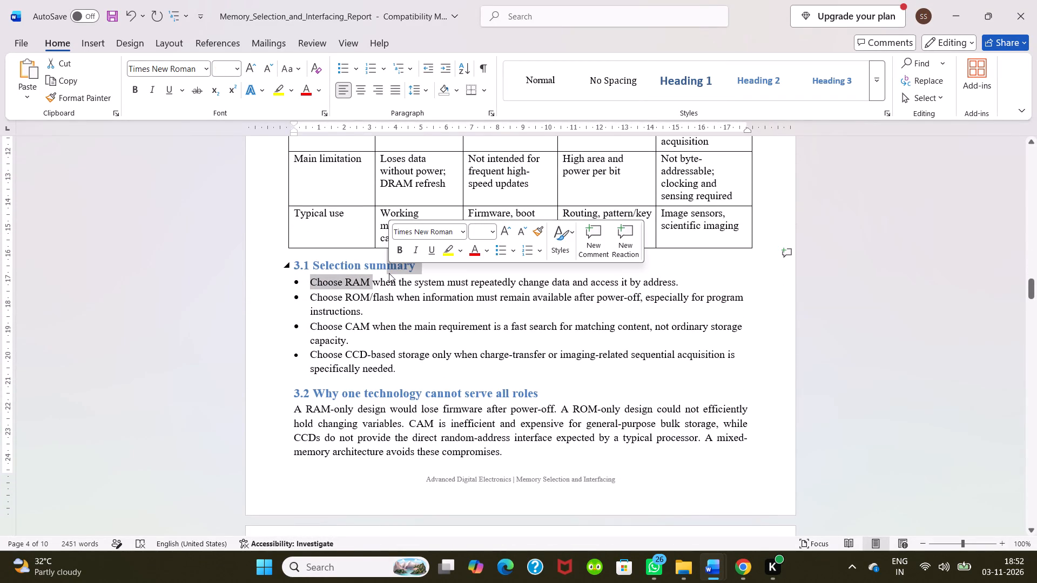
{"action": "left_click", "coordinate": [390, 290]}
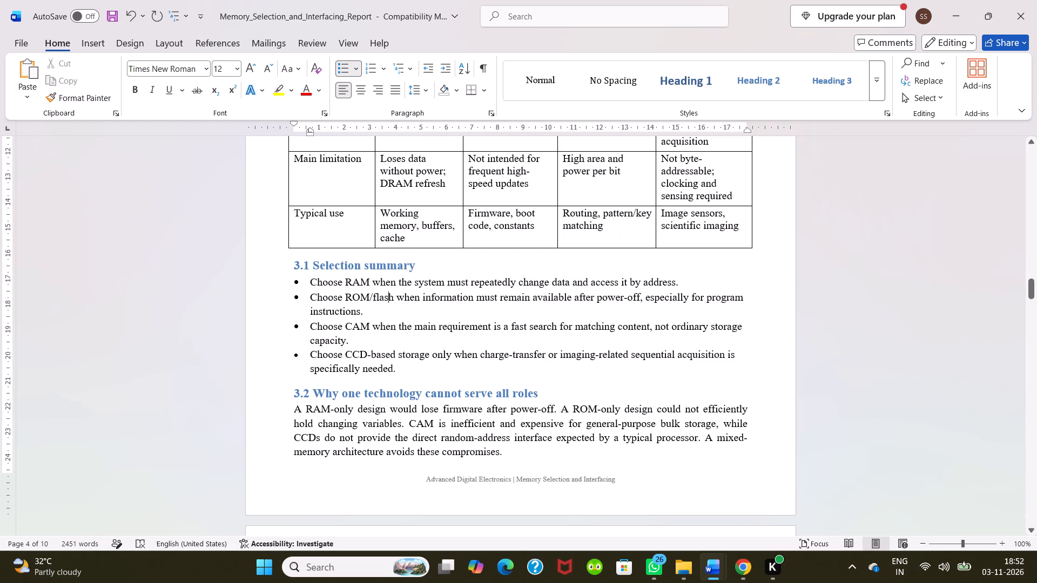
{"action": "left_click_drag", "start_coordinate": [355, 289], "coordinate": [387, 302]}
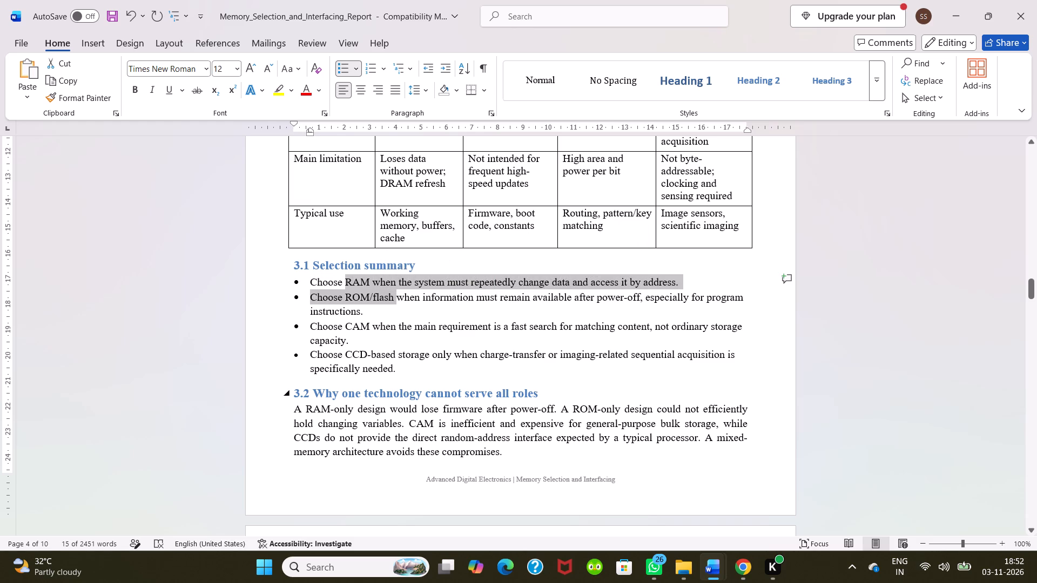
{"action": "left_click_drag", "start_coordinate": [315, 265], "coordinate": [356, 263]}
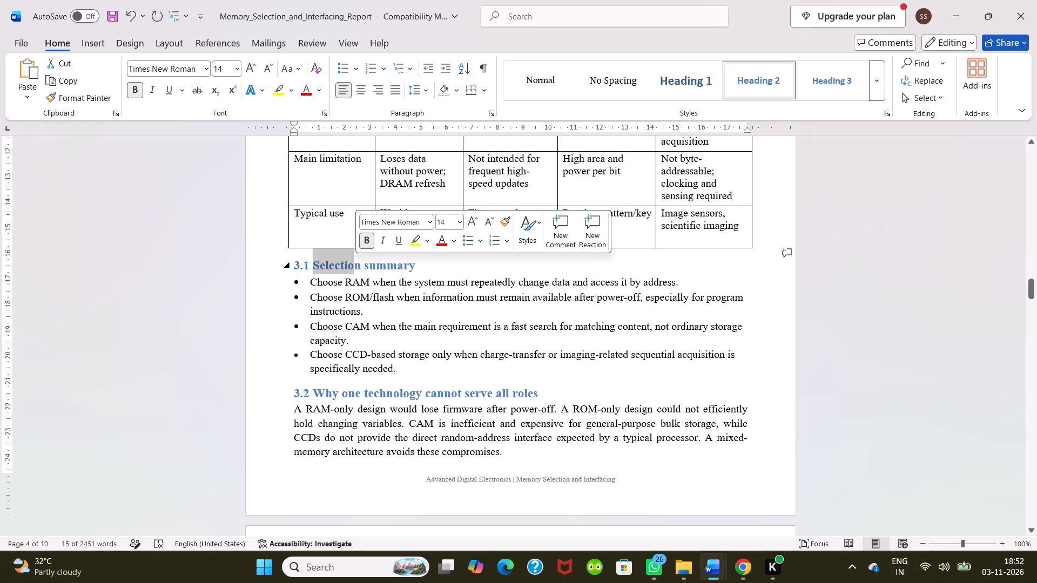
{"action": "left_click", "coordinate": [396, 335]}
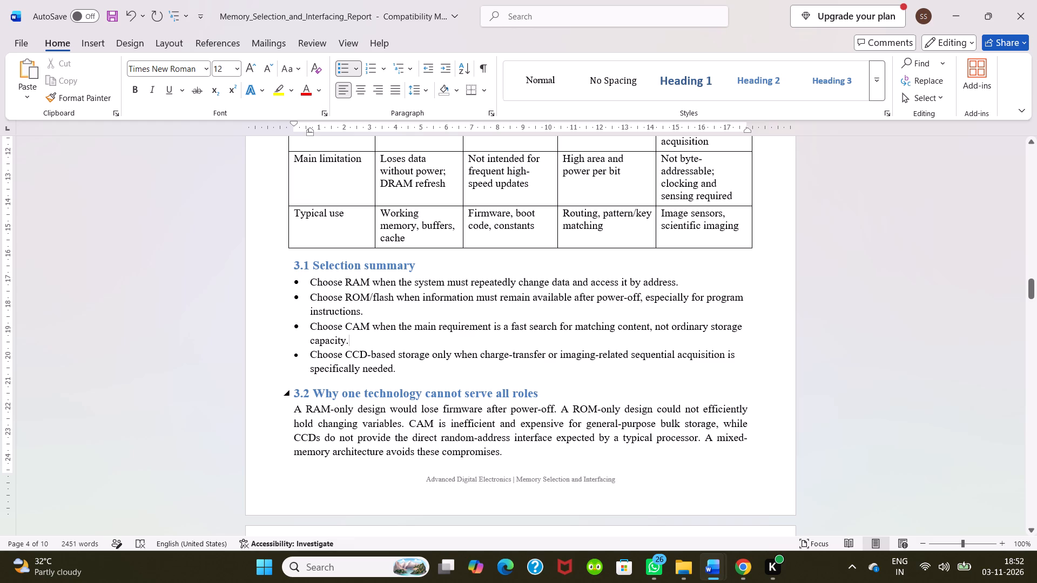
{"action": "left_click_drag", "start_coordinate": [295, 392], "coordinate": [459, 384]}
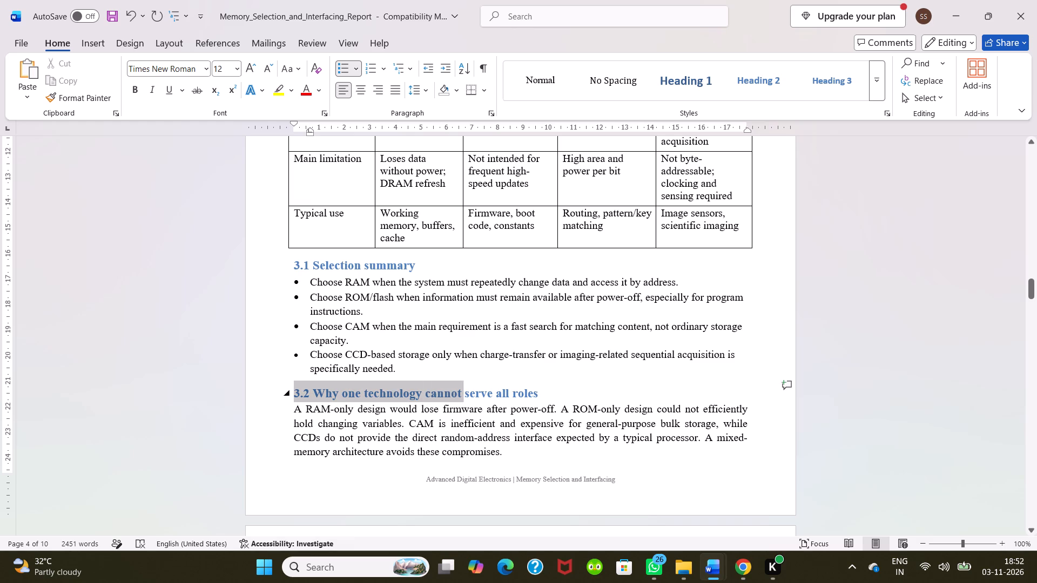
{"action": "left_click_drag", "start_coordinate": [459, 384], "coordinate": [554, 383]}
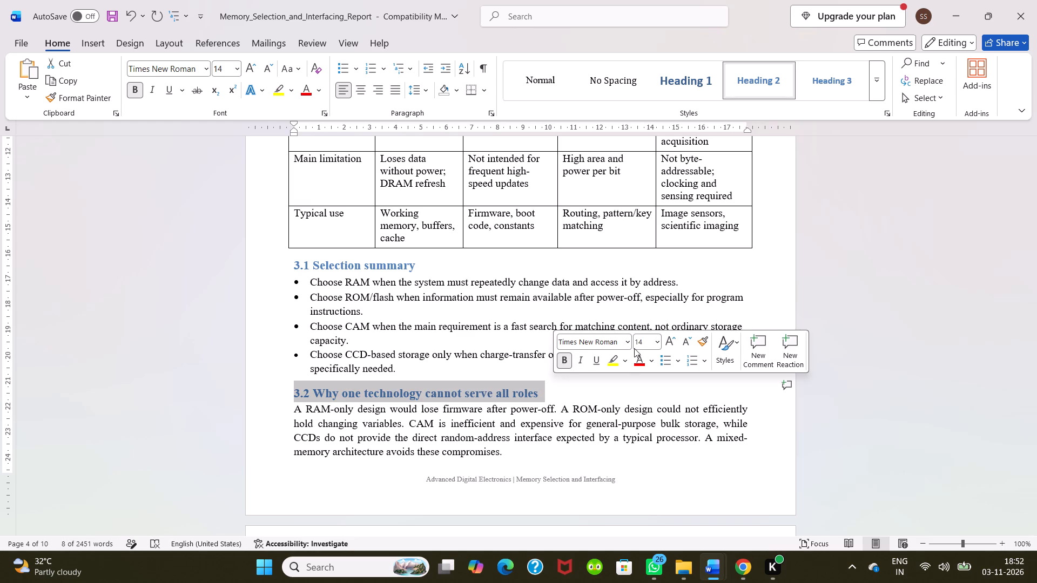
{"action": "left_click_drag", "start_coordinate": [504, 417], "coordinate": [307, 412]}
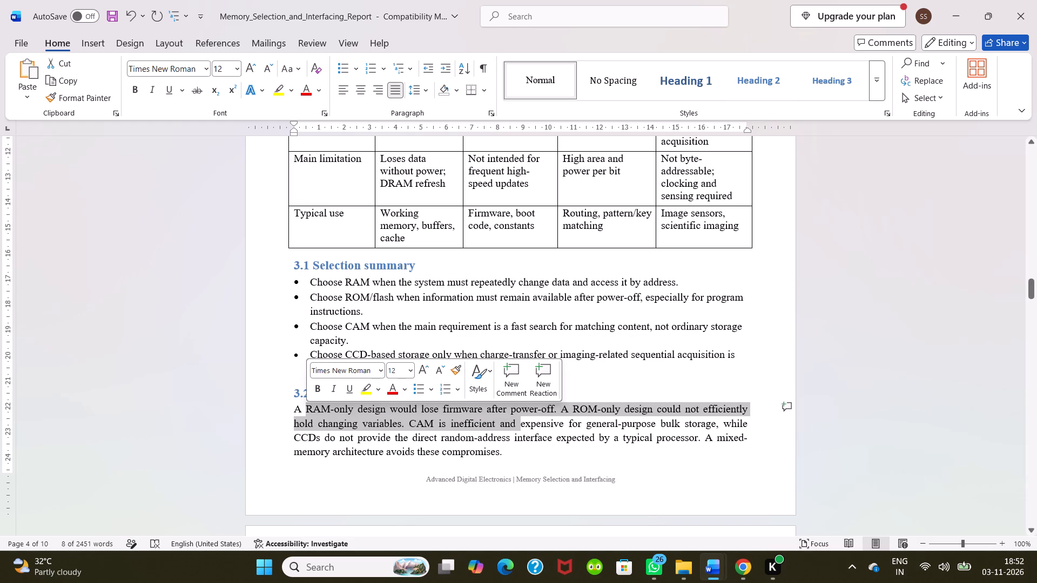
{"action": "left_click", "coordinate": [336, 459]}
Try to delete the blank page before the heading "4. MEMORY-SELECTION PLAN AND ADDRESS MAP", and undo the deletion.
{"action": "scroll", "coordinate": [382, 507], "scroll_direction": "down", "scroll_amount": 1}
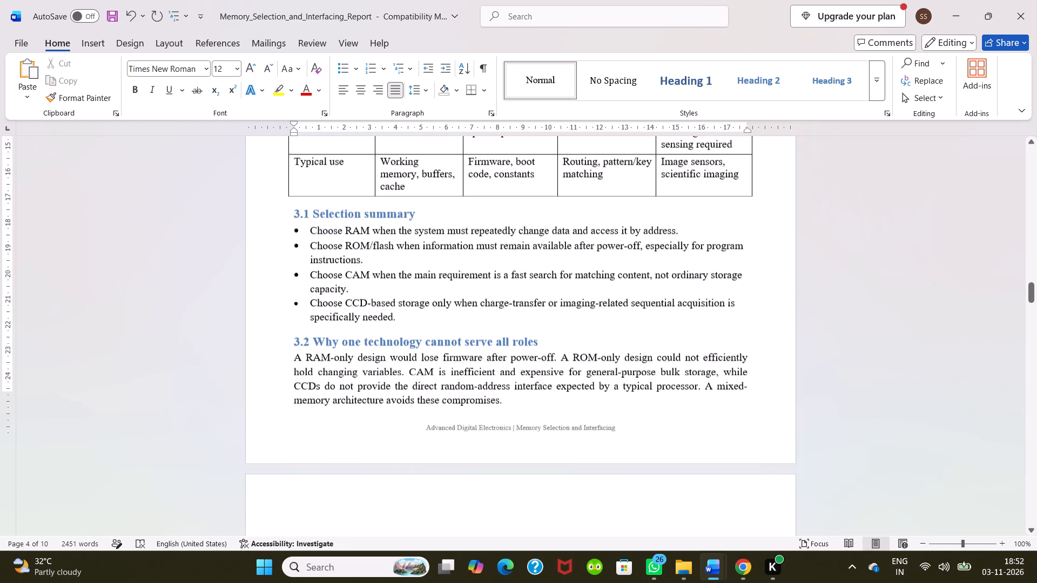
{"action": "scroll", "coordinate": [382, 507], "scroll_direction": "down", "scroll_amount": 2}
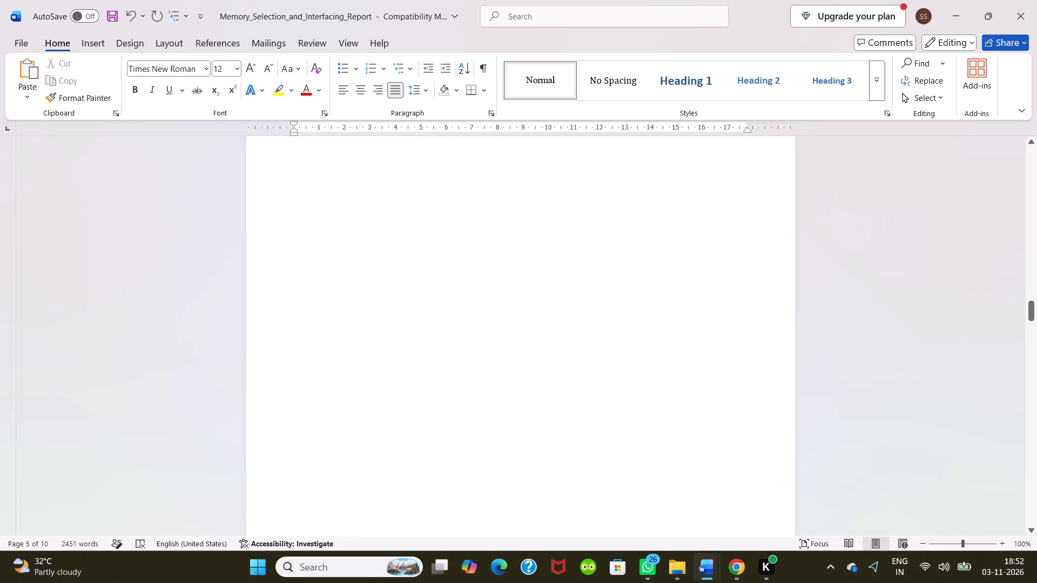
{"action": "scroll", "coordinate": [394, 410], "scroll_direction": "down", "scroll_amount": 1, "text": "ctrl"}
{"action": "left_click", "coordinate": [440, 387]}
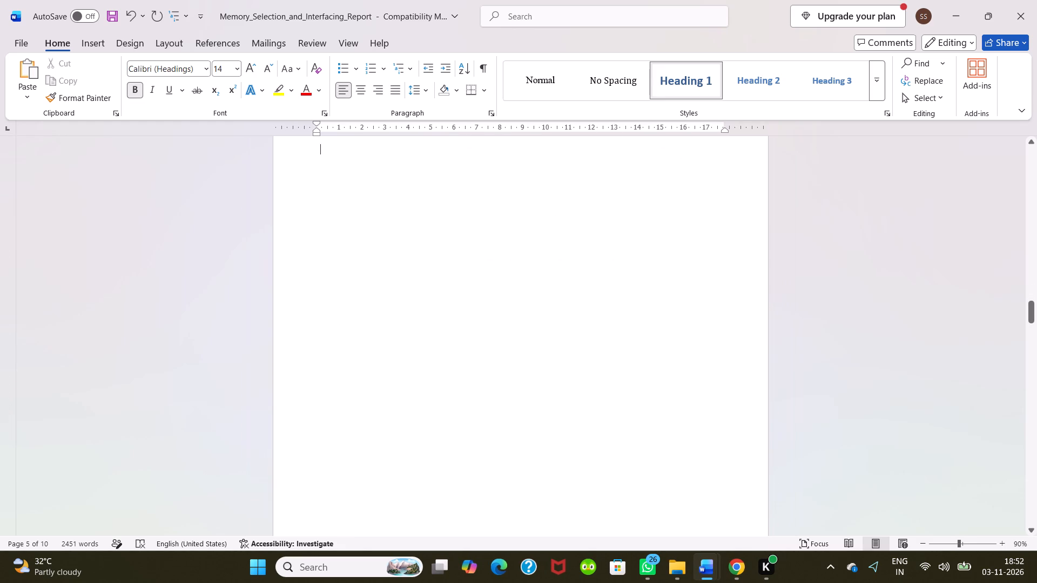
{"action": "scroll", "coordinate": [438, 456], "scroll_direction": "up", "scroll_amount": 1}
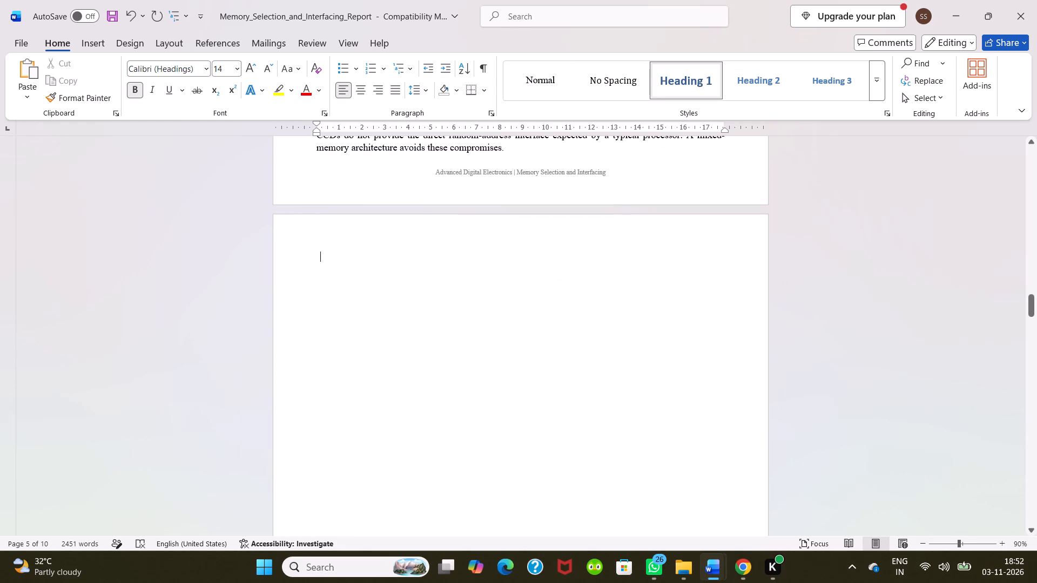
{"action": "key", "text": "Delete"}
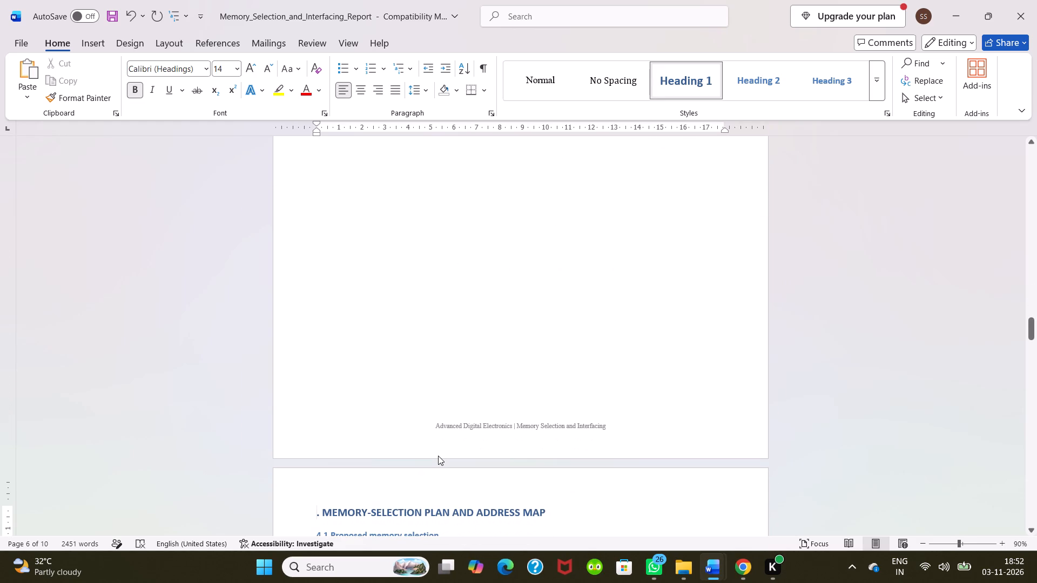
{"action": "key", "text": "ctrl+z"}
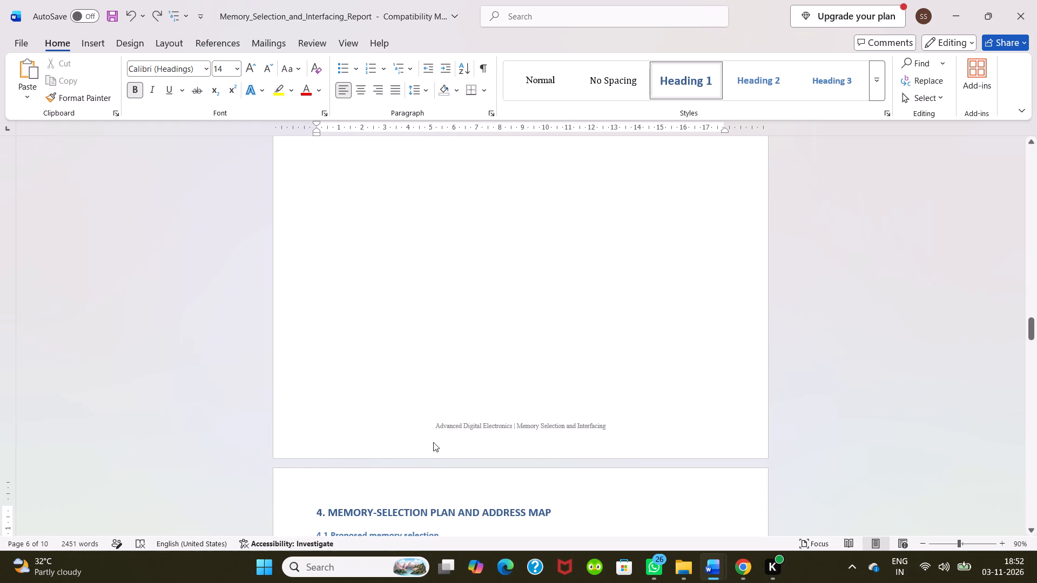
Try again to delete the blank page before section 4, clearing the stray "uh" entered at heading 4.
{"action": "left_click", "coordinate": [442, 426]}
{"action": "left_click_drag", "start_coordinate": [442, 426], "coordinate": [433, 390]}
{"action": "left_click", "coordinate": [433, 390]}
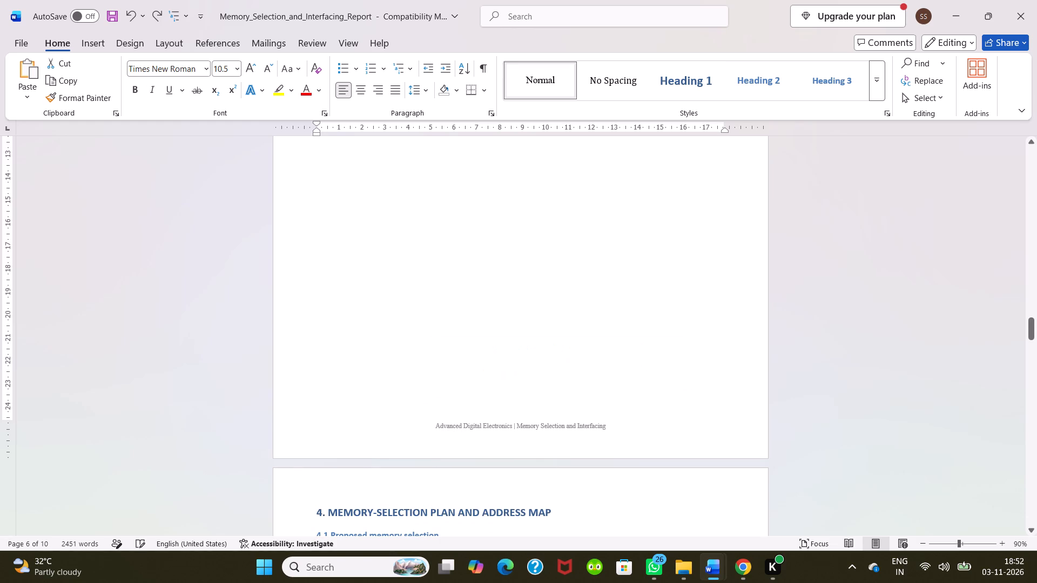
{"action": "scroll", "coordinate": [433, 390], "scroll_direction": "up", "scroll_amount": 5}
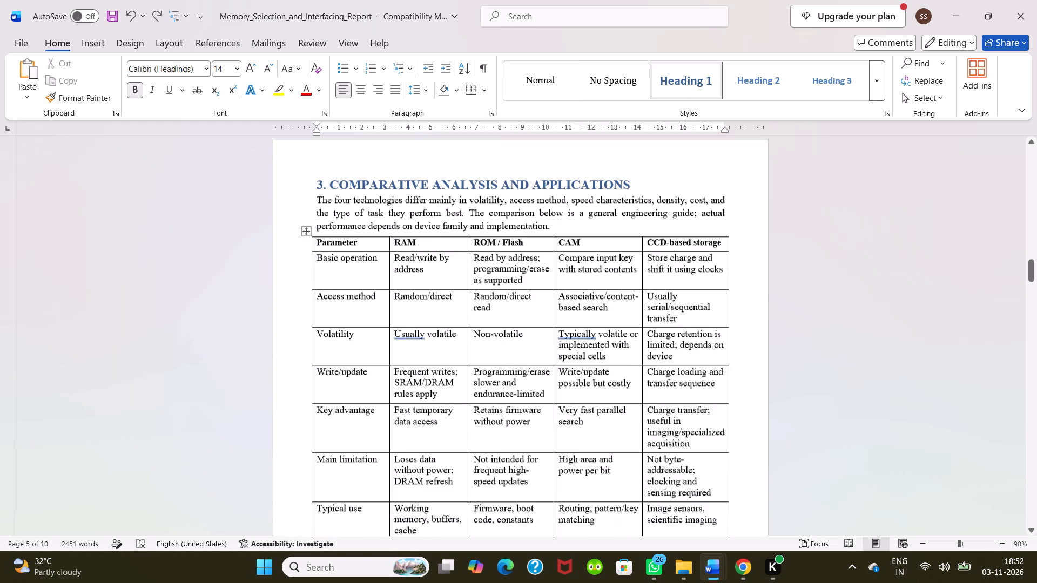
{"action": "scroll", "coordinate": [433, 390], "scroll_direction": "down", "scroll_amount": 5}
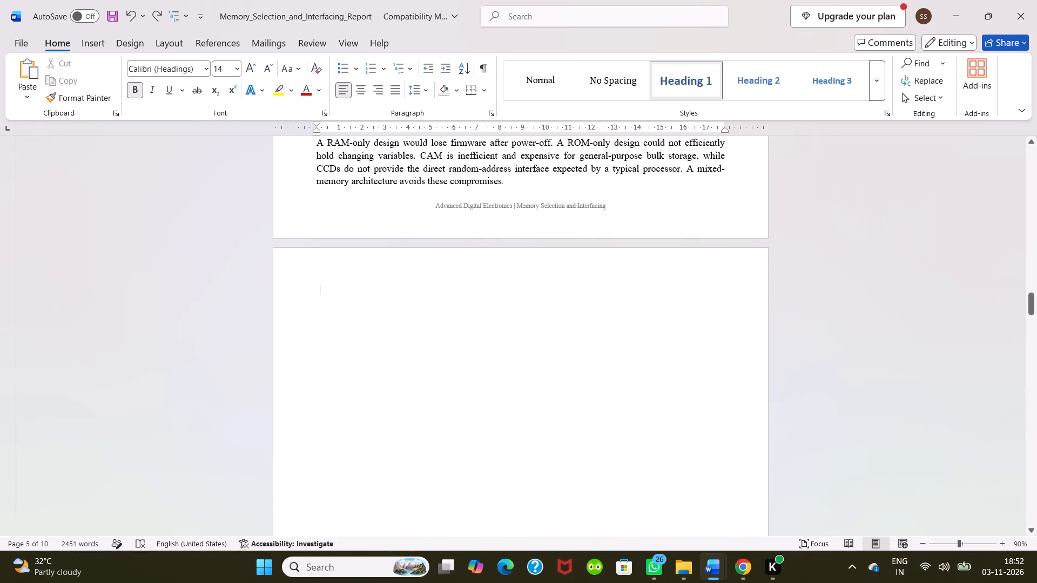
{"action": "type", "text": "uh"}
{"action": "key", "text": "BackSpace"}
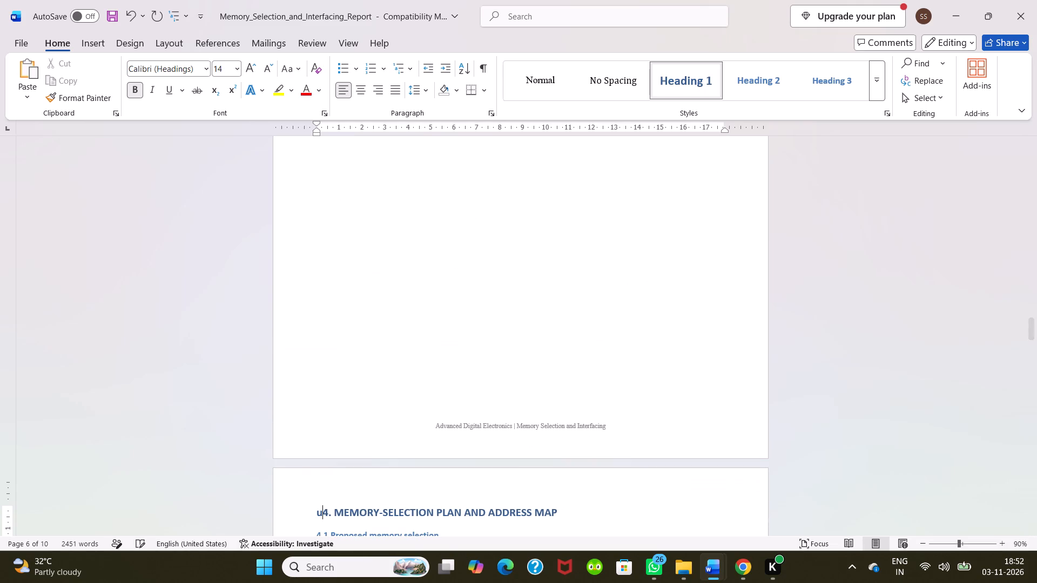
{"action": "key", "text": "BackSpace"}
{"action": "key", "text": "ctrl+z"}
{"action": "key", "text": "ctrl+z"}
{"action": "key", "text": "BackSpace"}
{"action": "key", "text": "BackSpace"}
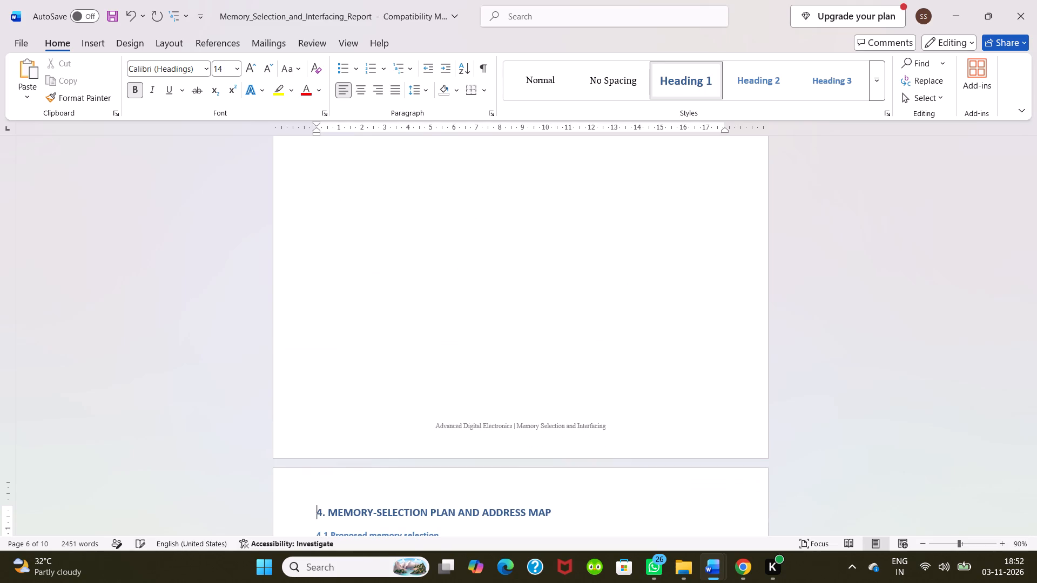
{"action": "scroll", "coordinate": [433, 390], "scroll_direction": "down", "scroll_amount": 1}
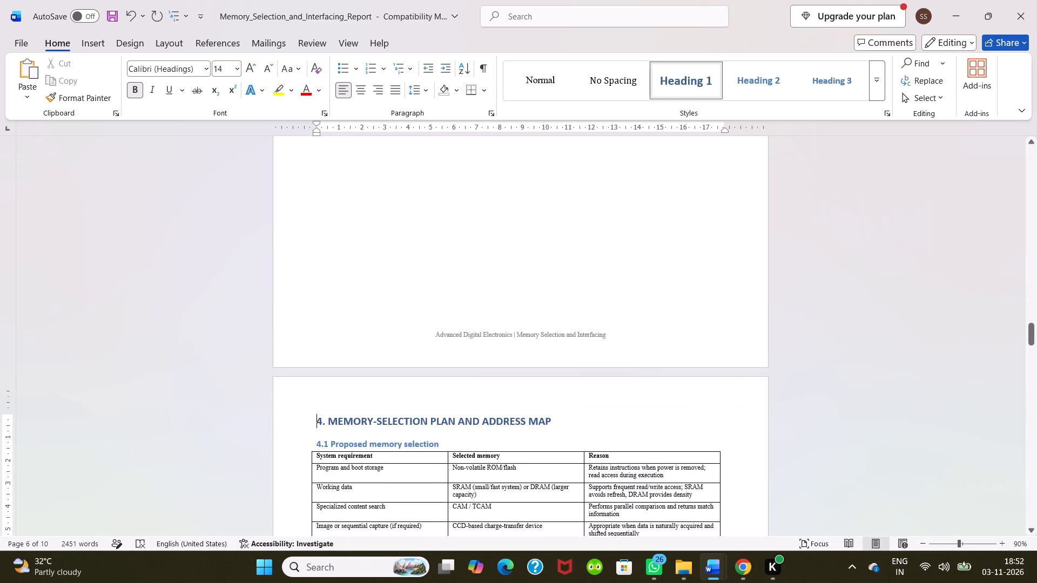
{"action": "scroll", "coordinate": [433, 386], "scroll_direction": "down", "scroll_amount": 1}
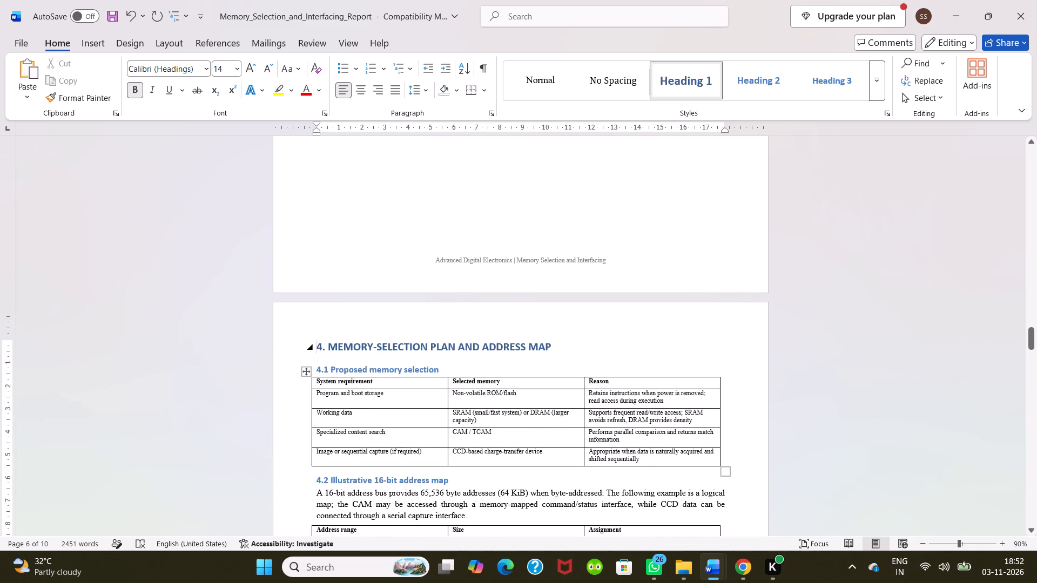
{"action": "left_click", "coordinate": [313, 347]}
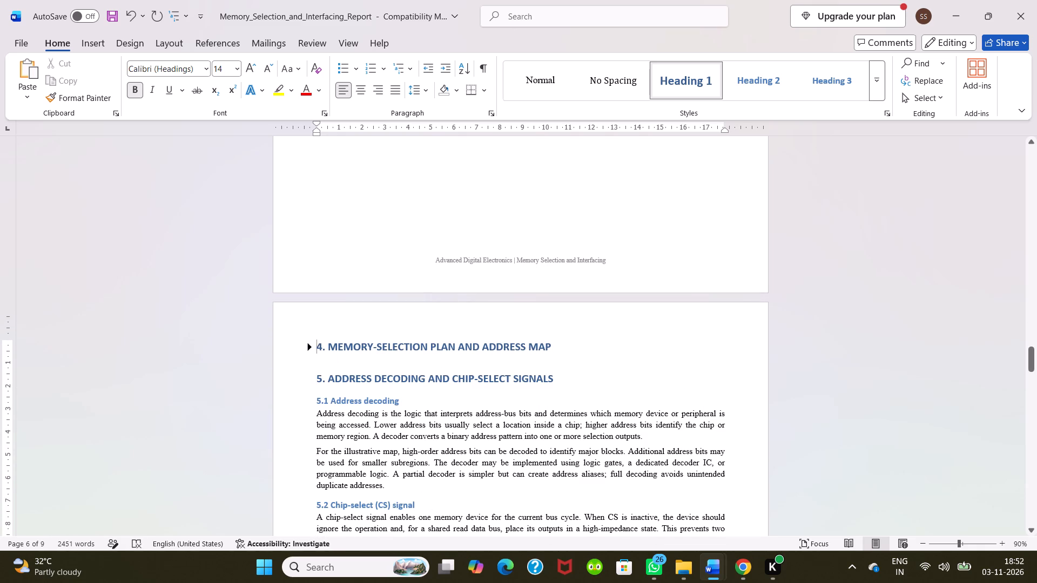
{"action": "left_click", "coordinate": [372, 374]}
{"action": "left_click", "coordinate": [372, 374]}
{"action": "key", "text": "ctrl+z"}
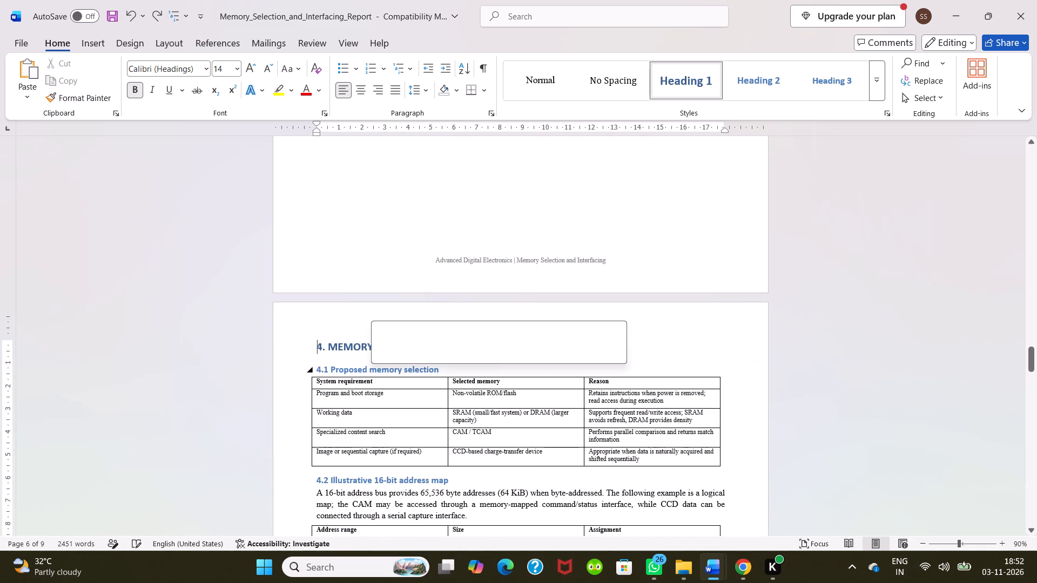
Change the font of the heading "4. MEMORY-SELECTION PLAN AND ADDRESS MAP" to Times New Roman.
{"action": "left_click_drag", "start_coordinate": [316, 347], "coordinate": [569, 337]}
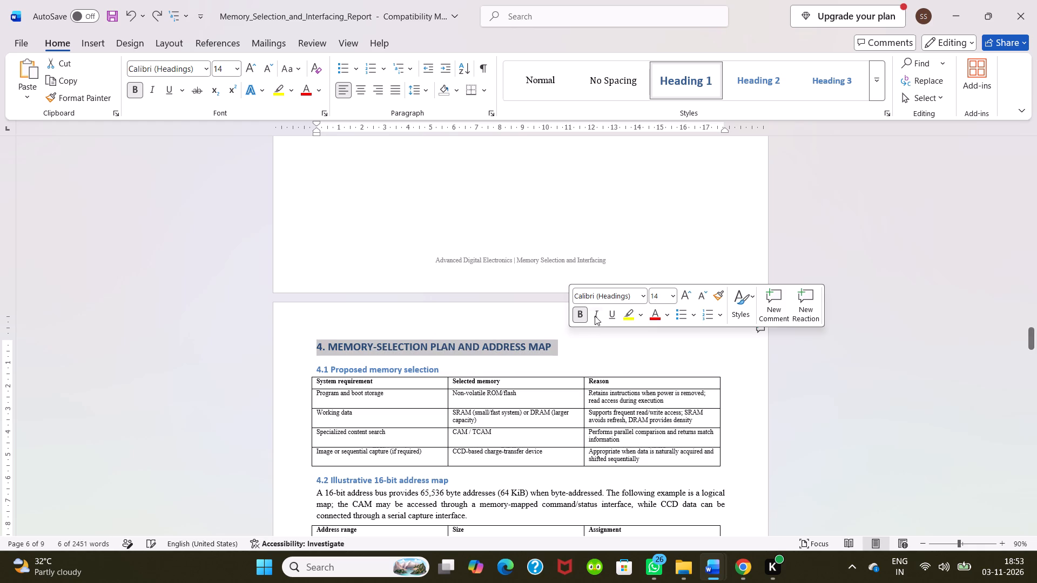
{"action": "left_click", "coordinate": [641, 295]}
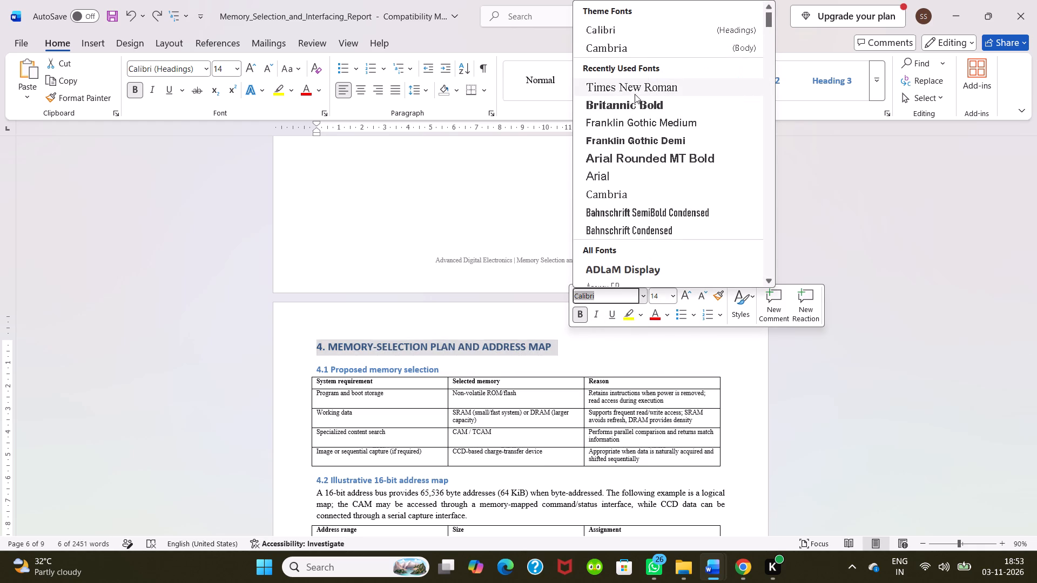
{"action": "left_click", "coordinate": [633, 88]}
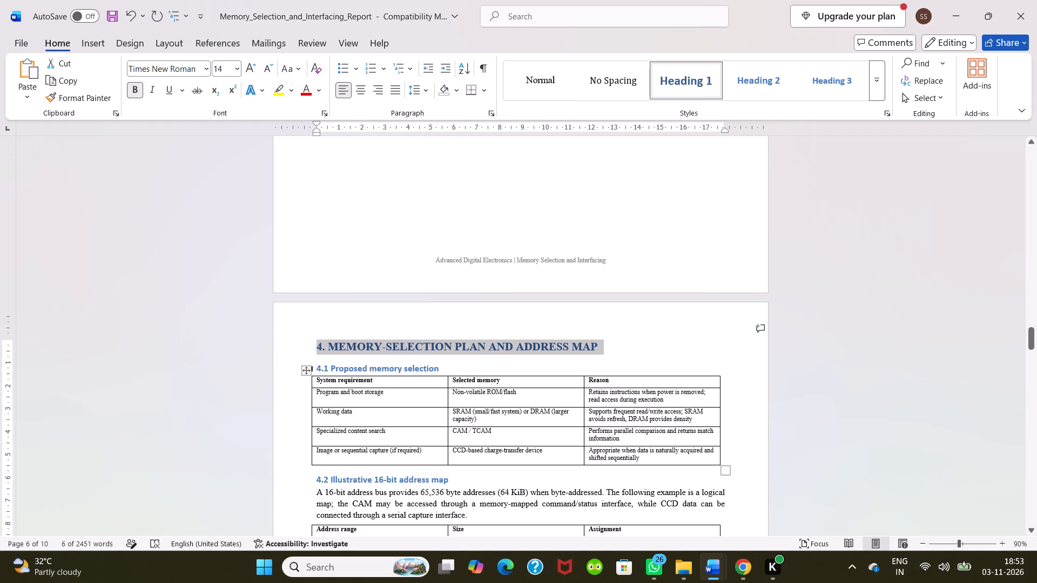
Set the size of the heading "4.1 Proposed memory selection" to 14 pt.
{"action": "left_click_drag", "start_coordinate": [317, 367], "coordinate": [407, 368]}
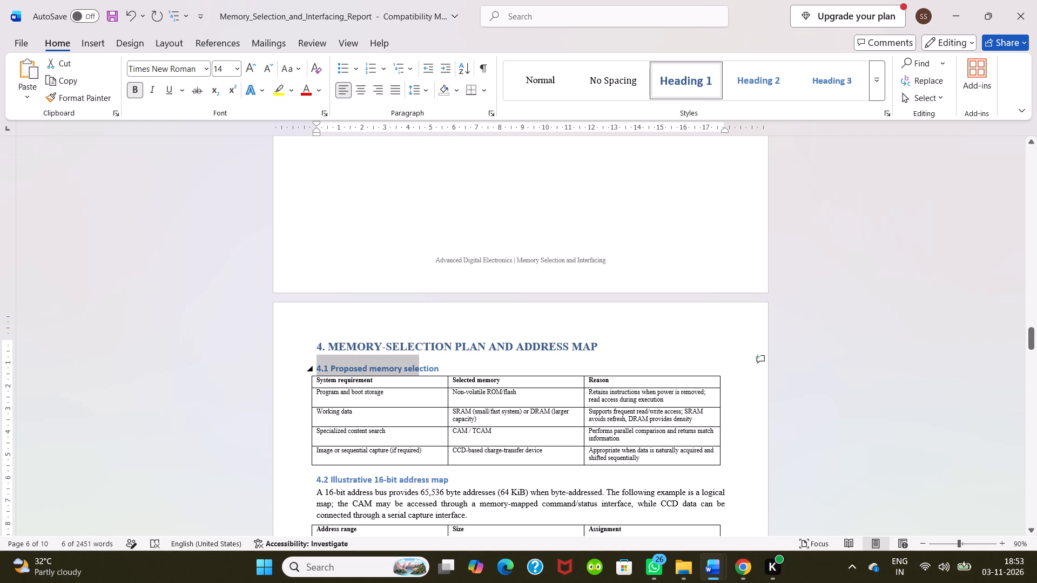
{"action": "left_click_drag", "start_coordinate": [407, 368], "coordinate": [430, 364]}
{"action": "left_click", "coordinate": [536, 320]}
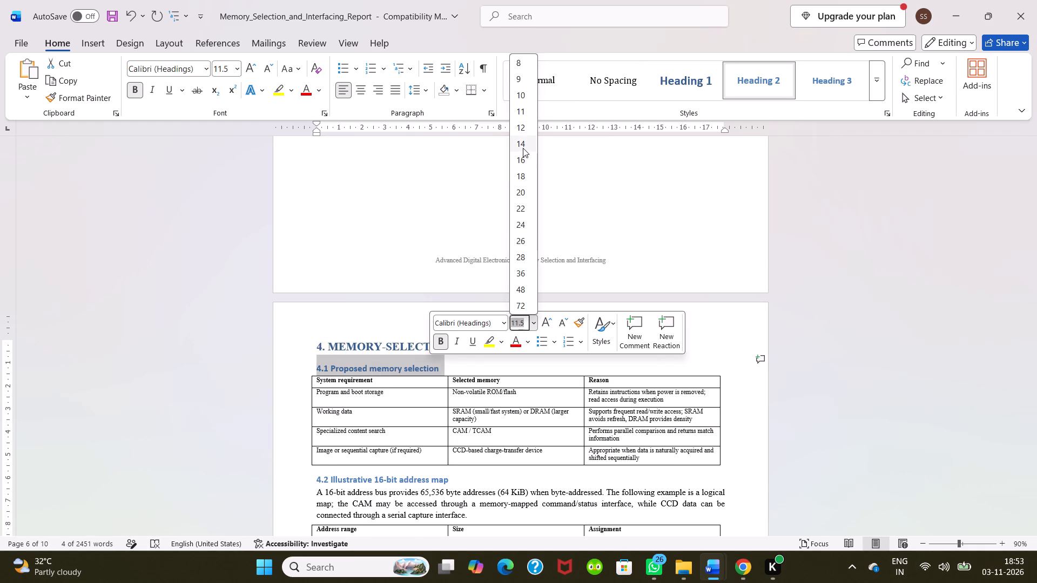
{"action": "left_click", "coordinate": [523, 148]}
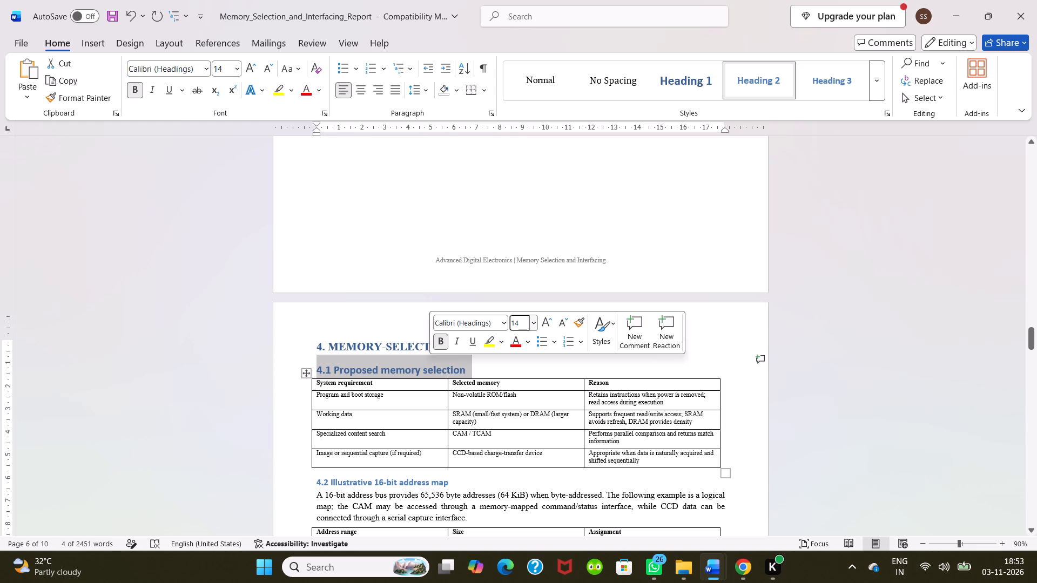
Enlarge the text of the table in section 4.1, with the header row at 11 pt and the remaining rows at 12 pt.
{"action": "left_click_drag", "start_coordinate": [318, 383], "coordinate": [479, 376]}
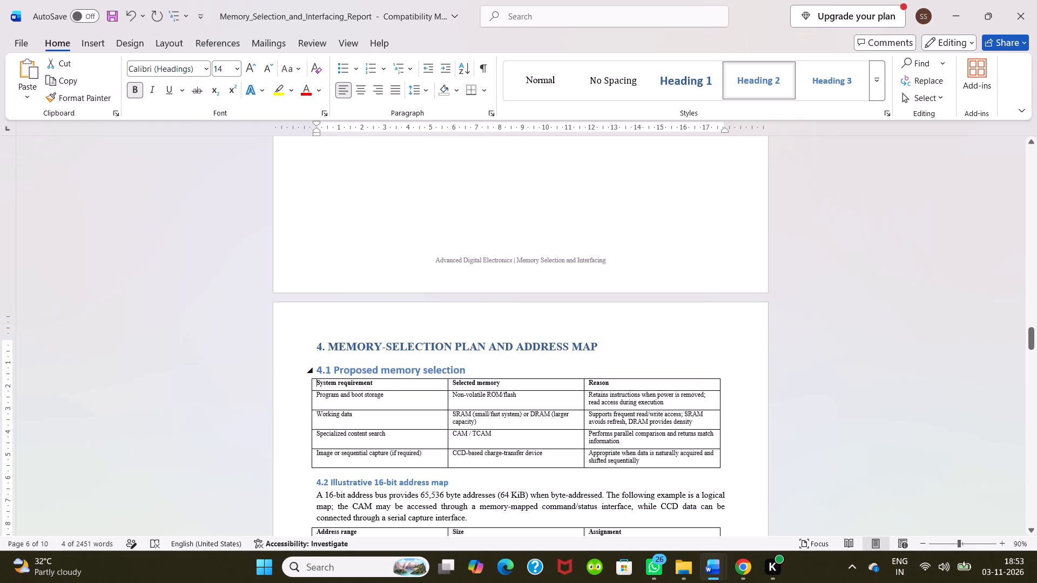
{"action": "left_click_drag", "start_coordinate": [479, 376], "coordinate": [654, 382]}
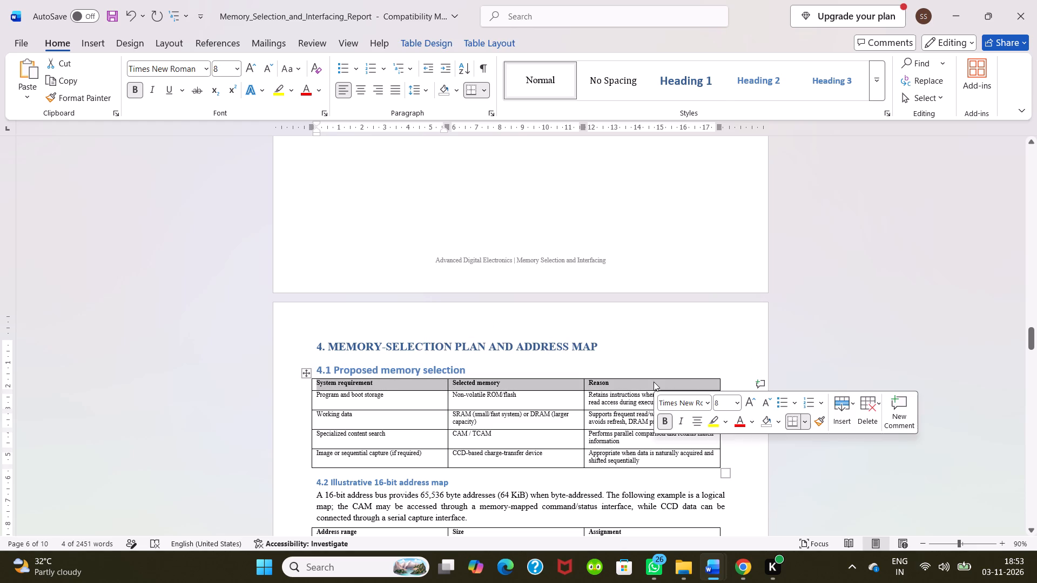
{"action": "left_click", "coordinate": [735, 405]}
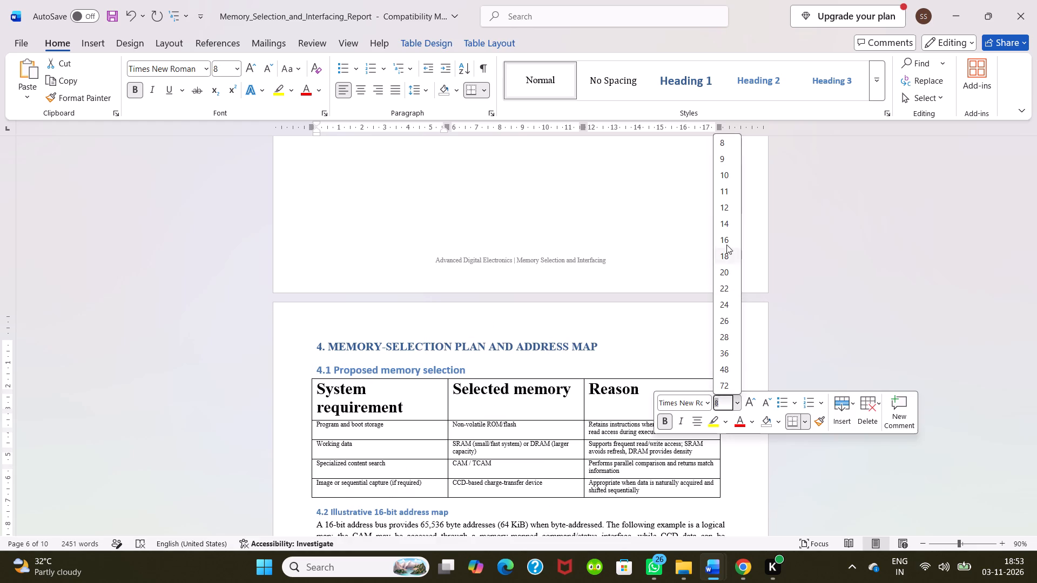
{"action": "left_click", "coordinate": [722, 195]}
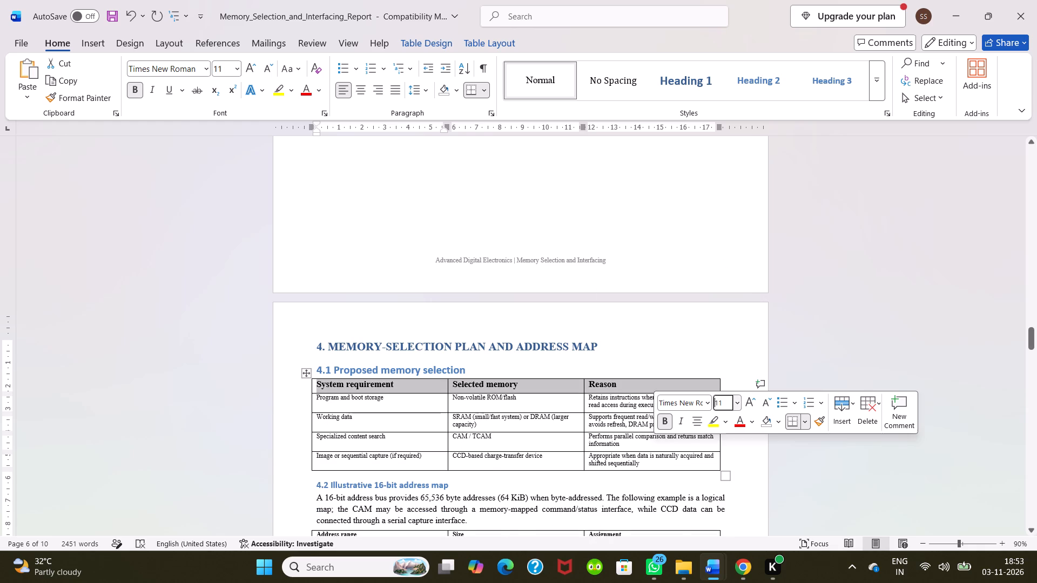
{"action": "left_click_drag", "start_coordinate": [317, 397], "coordinate": [408, 459]}
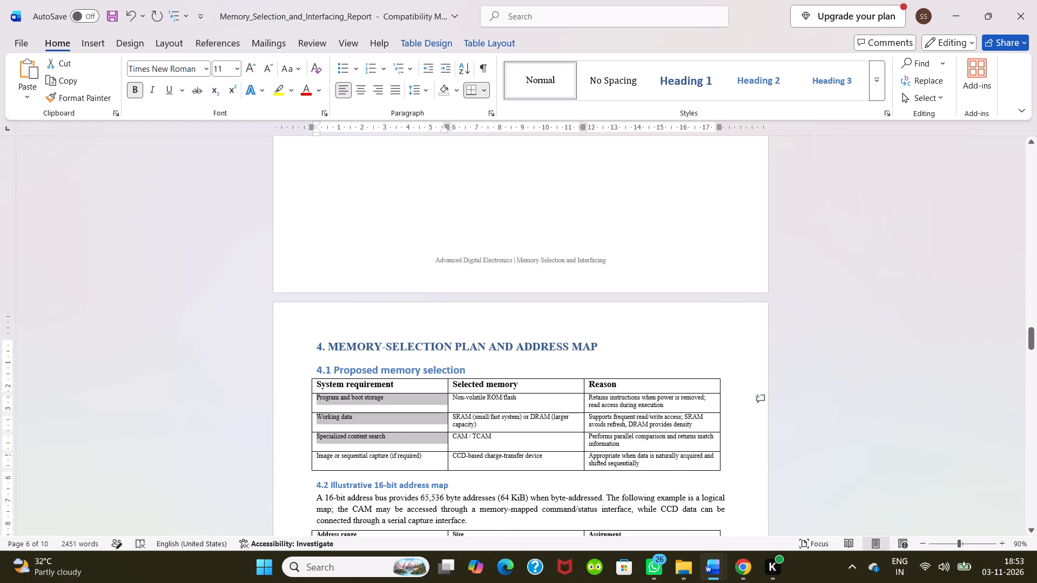
{"action": "left_click_drag", "start_coordinate": [408, 459], "coordinate": [644, 465]}
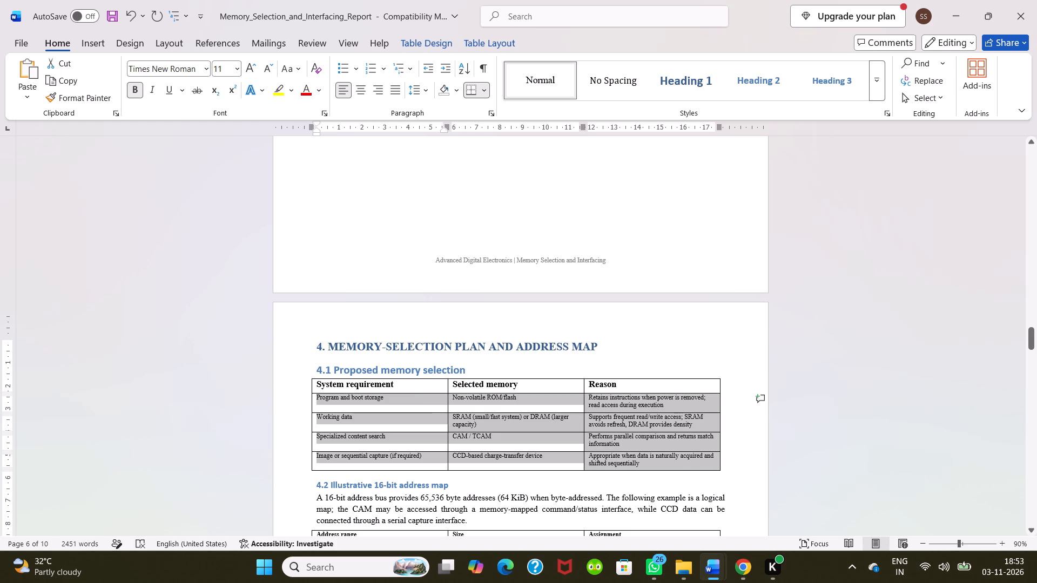
{"action": "left_click_drag", "start_coordinate": [644, 465], "coordinate": [656, 465]}
{"action": "left_click", "coordinate": [725, 426]}
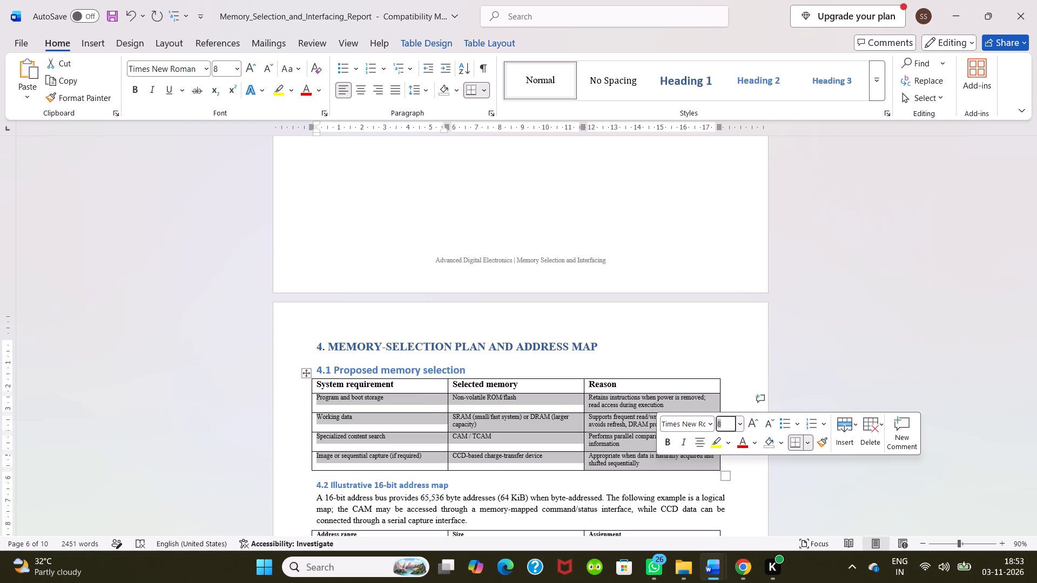
{"action": "type", "text": "12"}
{"action": "key", "text": "Return"}
{"action": "left_click", "coordinate": [598, 463]}
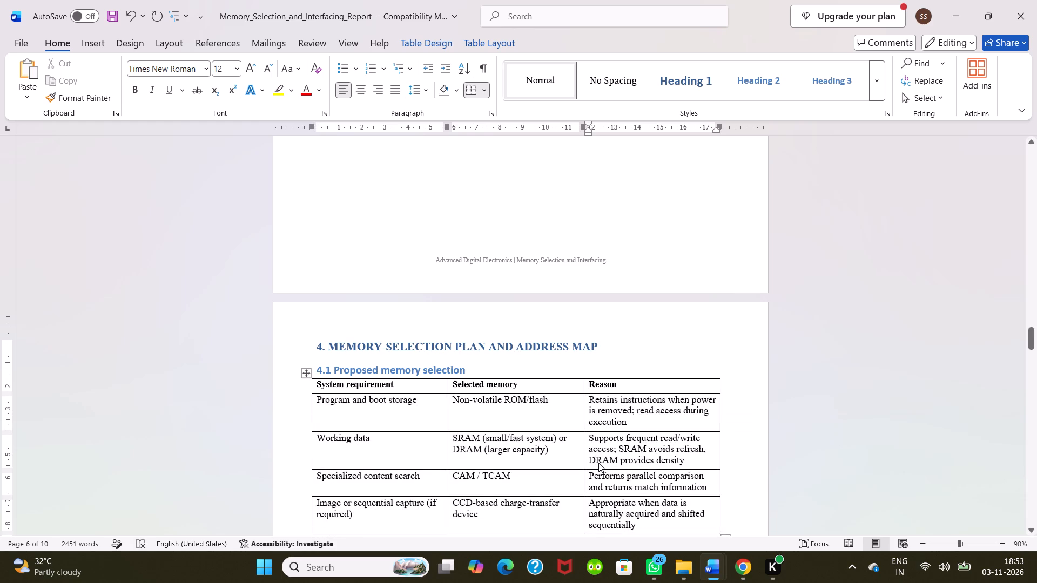
Format the heading "4.2 Illustrative 16-bit address map" in Times New Roman at 14 pt.
{"action": "scroll", "coordinate": [598, 463], "scroll_direction": "down", "scroll_amount": 3}
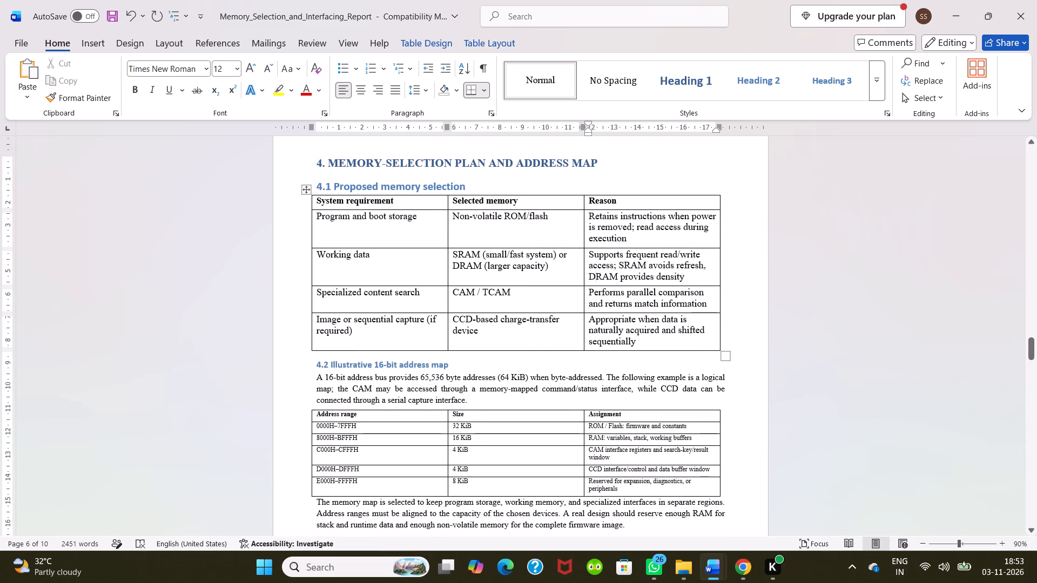
{"action": "left_click_drag", "start_coordinate": [317, 363], "coordinate": [416, 359]}
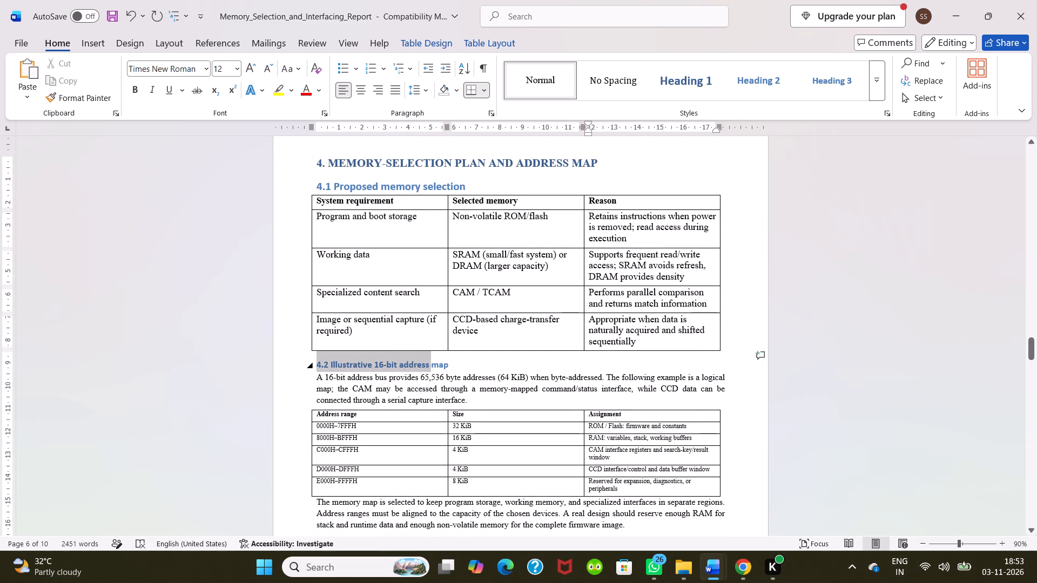
{"action": "left_click_drag", "start_coordinate": [416, 359], "coordinate": [440, 365]}
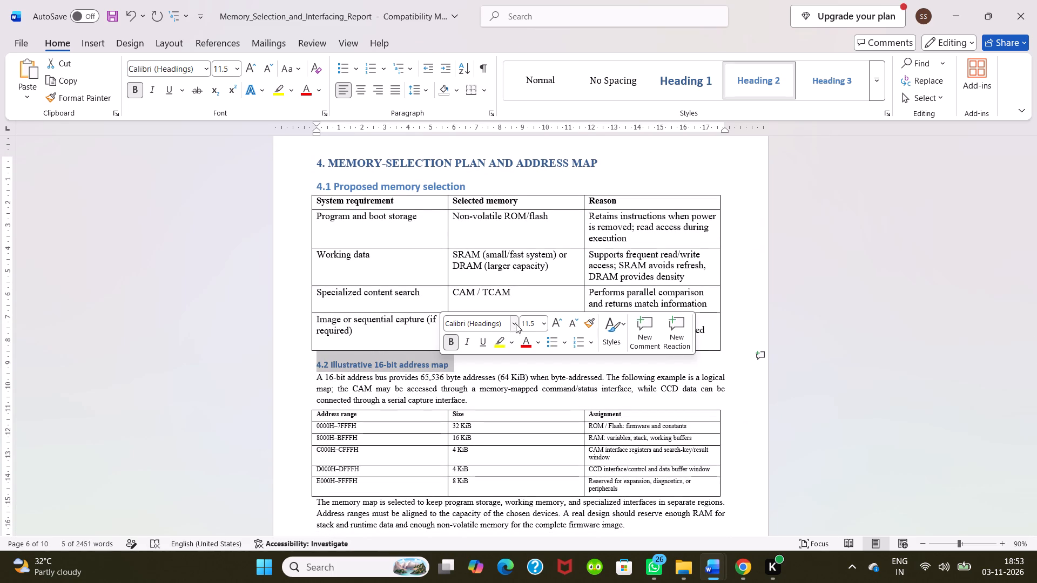
{"action": "left_click", "coordinate": [528, 323]}
{"action": "type", "text": "14"}
{"action": "left_click", "coordinate": [499, 327]}
{"action": "type", "text": "time"}
{"action": "key", "text": "Return"}
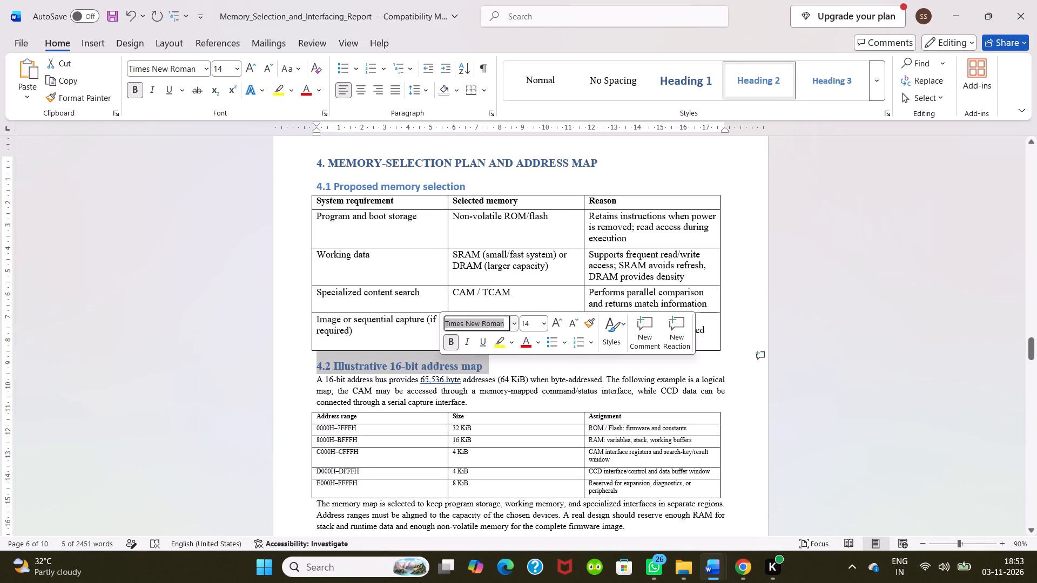
Set the introductory paragraph under heading 4.2, beginning "A 16-bit address bus", to 12 pt.
{"action": "left_click_drag", "start_coordinate": [314, 379], "coordinate": [452, 399]}
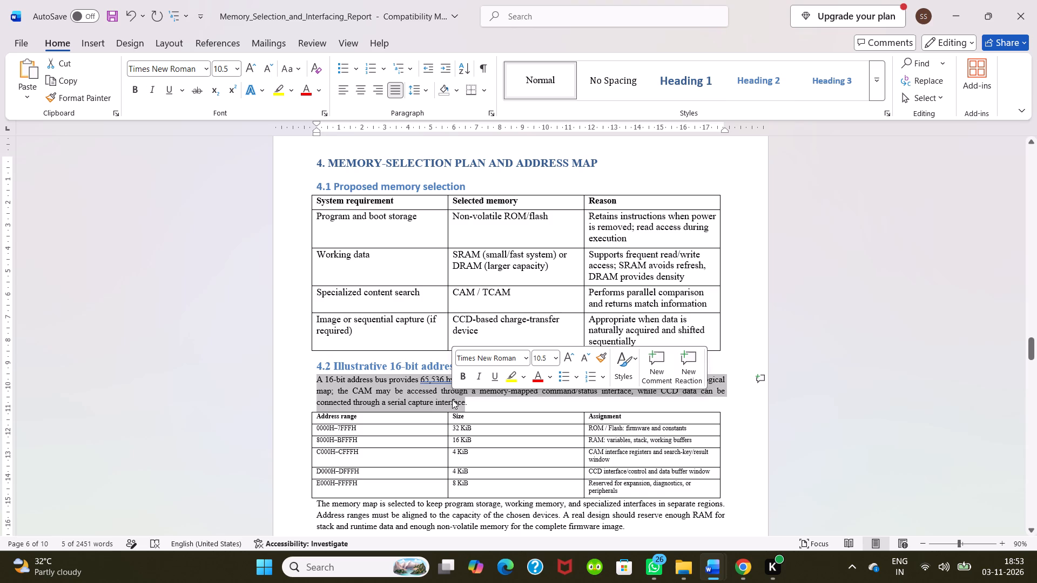
{"action": "left_click", "coordinate": [548, 355]}
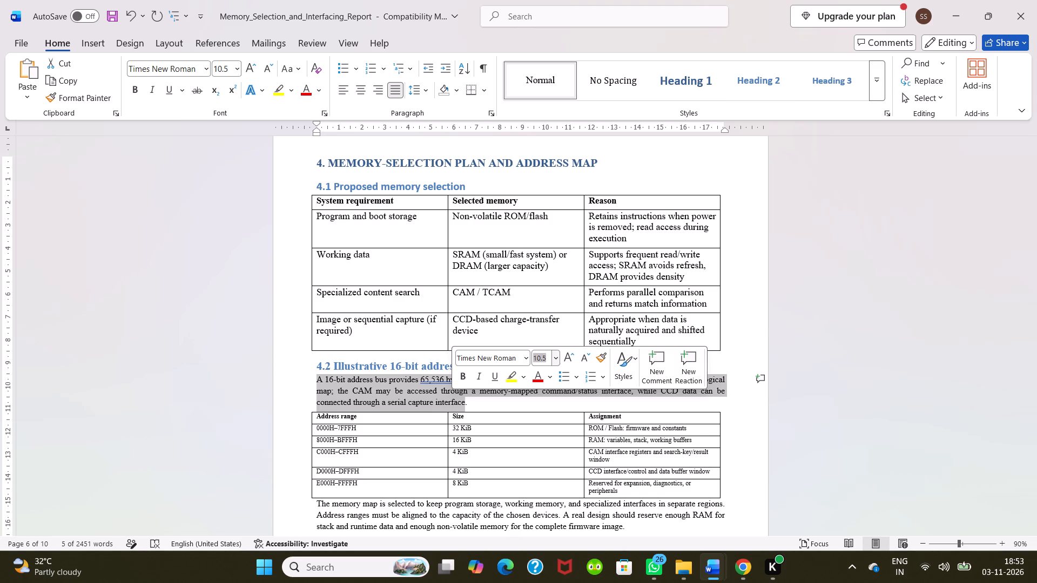
{"action": "type", "text": "12"}
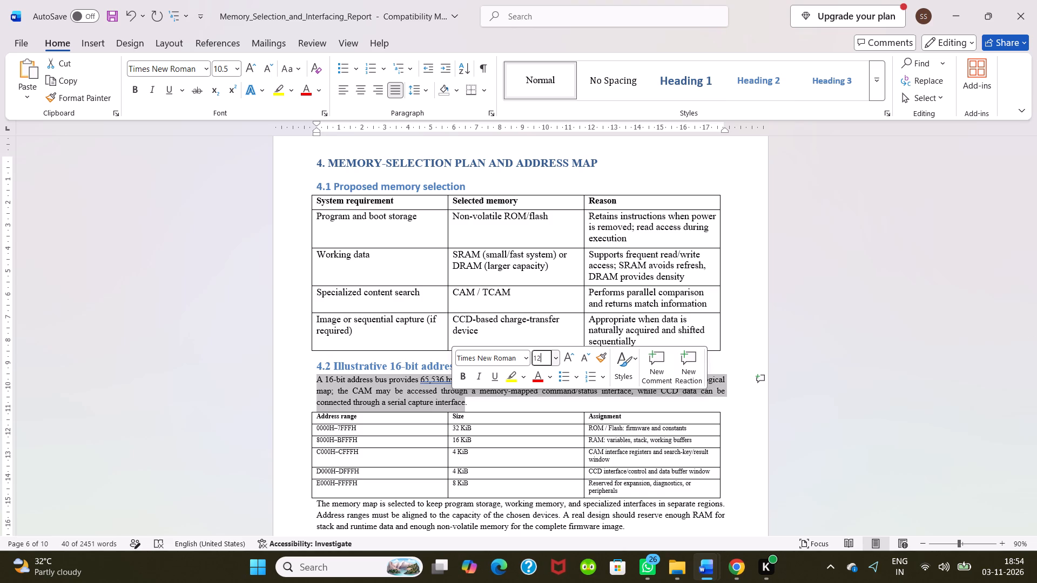
{"action": "key", "text": "Return"}
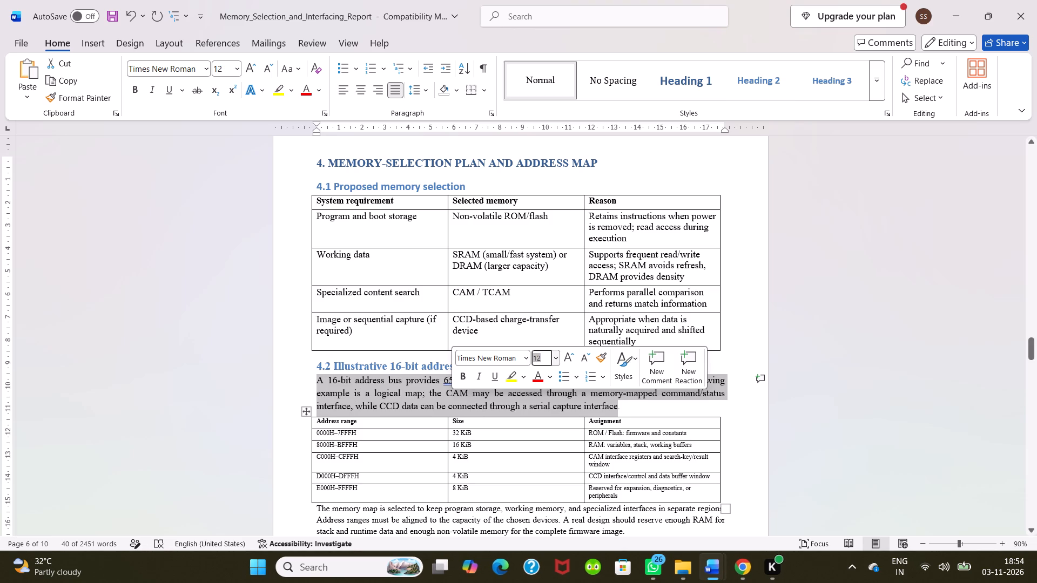
Set the header row and all address rows of the address map table in section 4.2 to 12 pt.
{"action": "left_click_drag", "start_coordinate": [318, 422], "coordinate": [464, 412]}
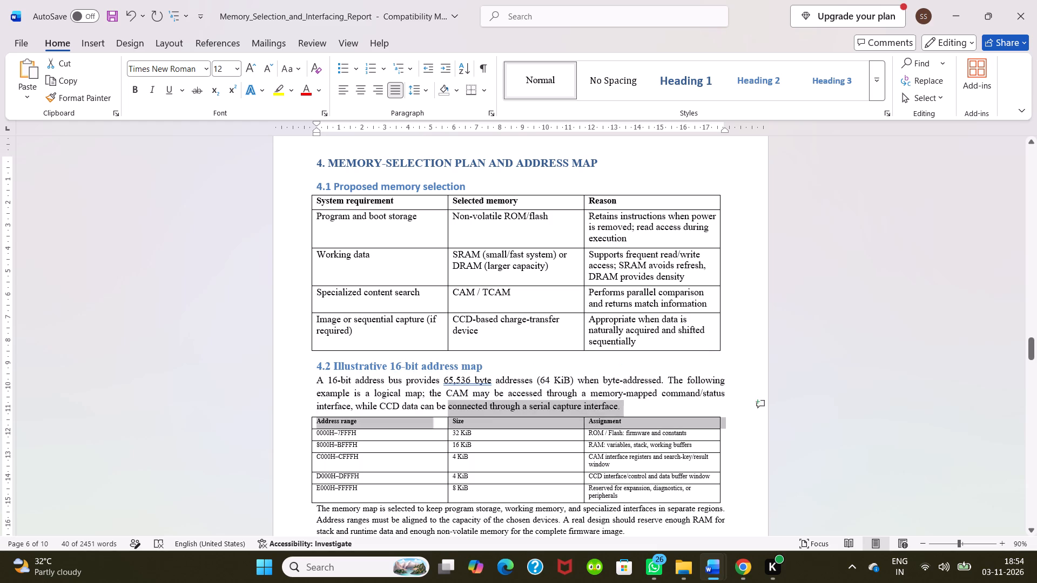
{"action": "left_click_drag", "start_coordinate": [464, 412], "coordinate": [648, 420]}
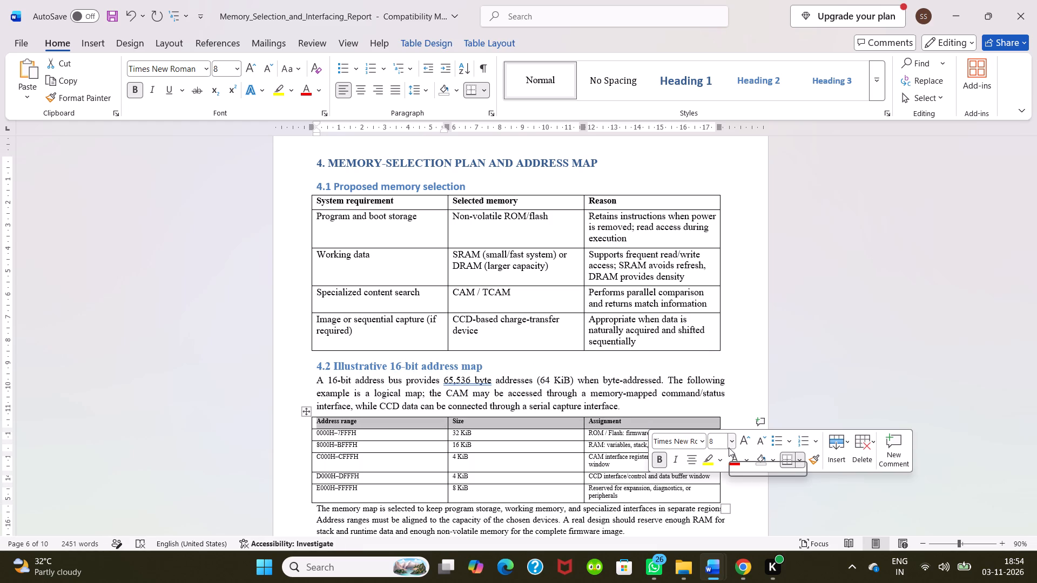
{"action": "left_click", "coordinate": [730, 446]}
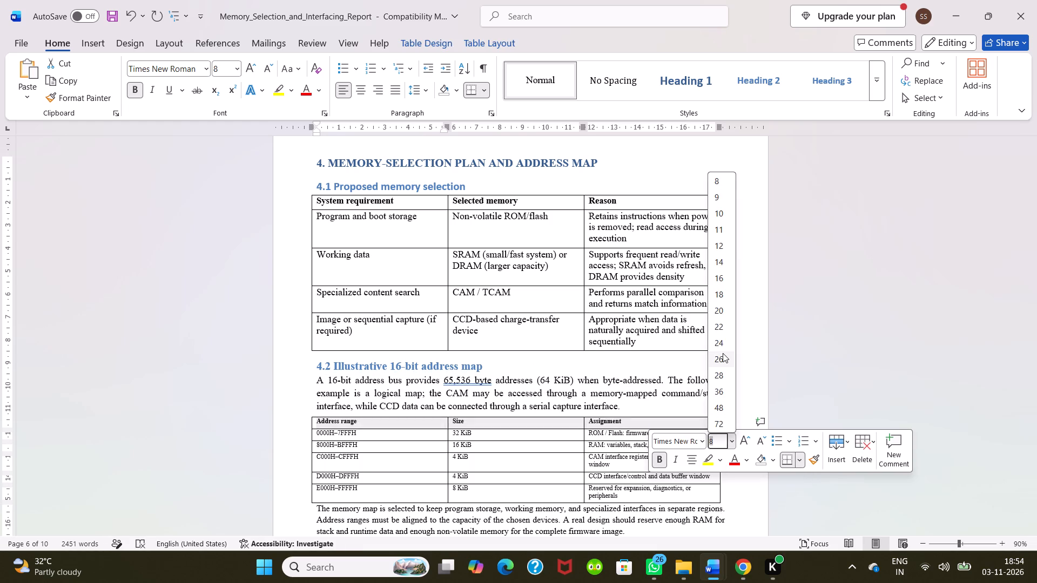
{"action": "left_click", "coordinate": [723, 250]}
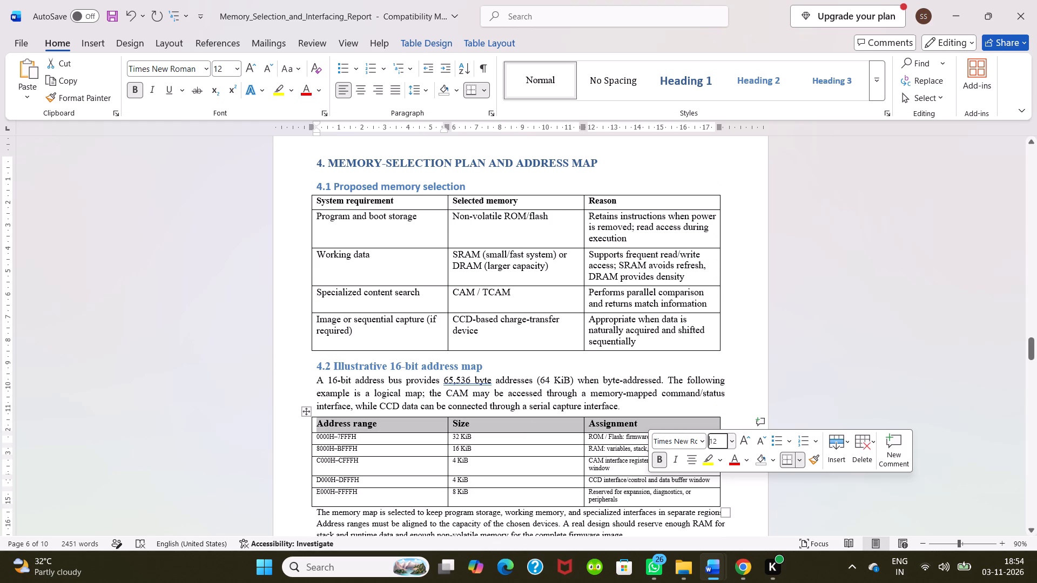
{"action": "scroll", "coordinate": [524, 438], "scroll_direction": "down", "scroll_amount": 1}
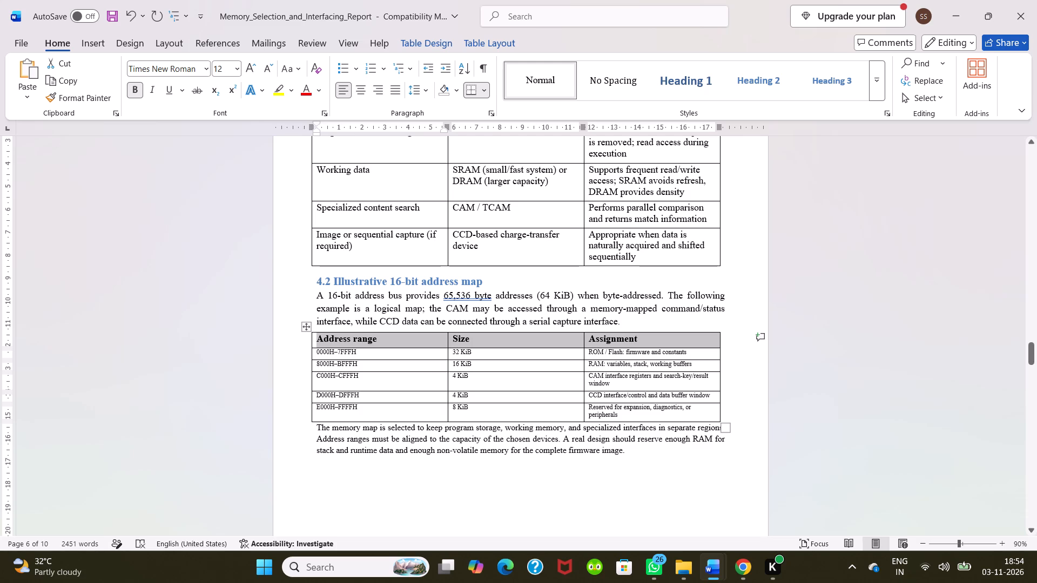
{"action": "left_click_drag", "start_coordinate": [317, 352], "coordinate": [501, 412]}
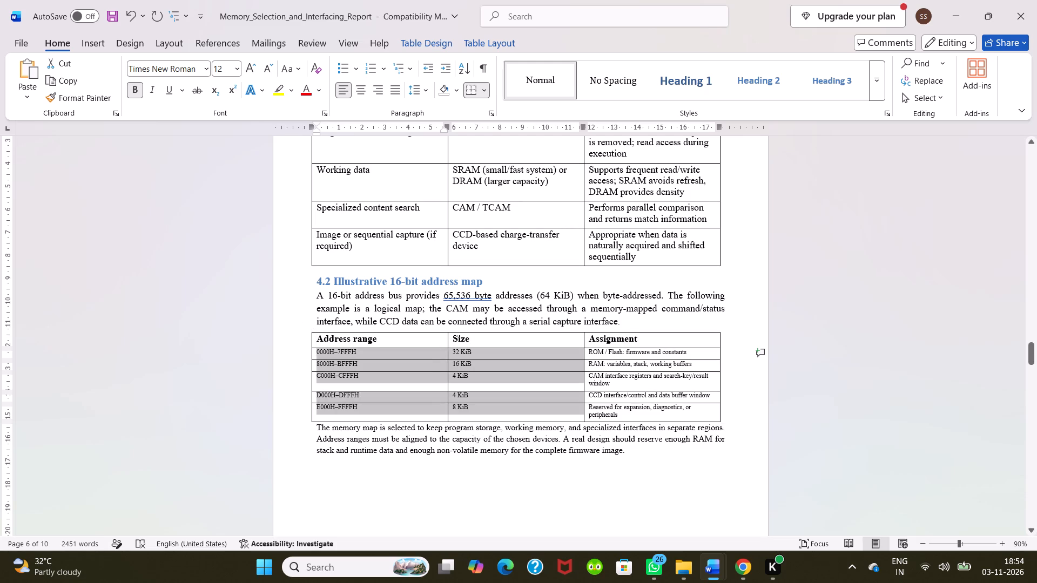
{"action": "left_click_drag", "start_coordinate": [501, 412], "coordinate": [630, 415]}
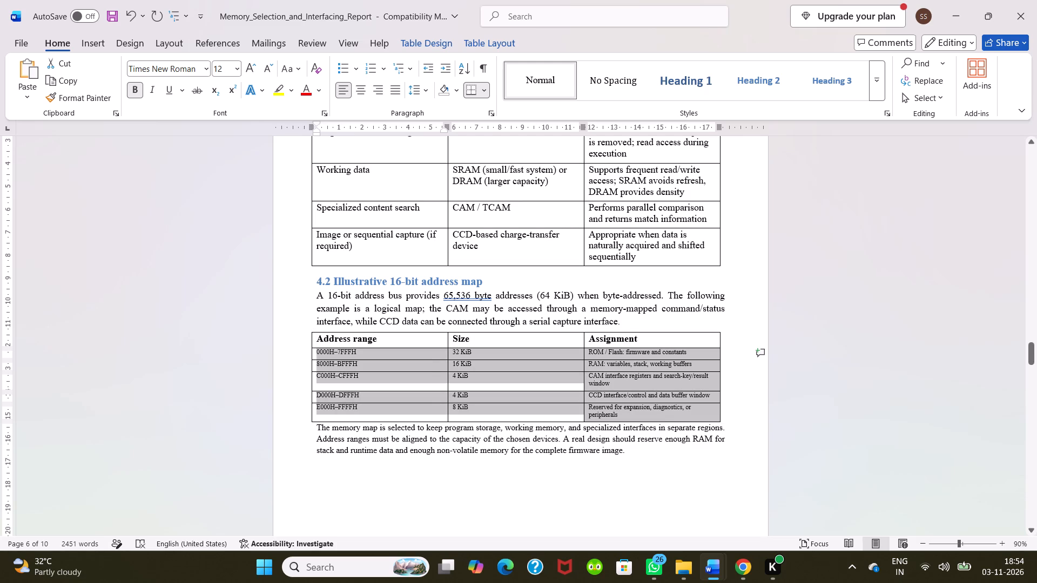
{"action": "left_click_drag", "start_coordinate": [630, 415], "coordinate": [659, 414]}
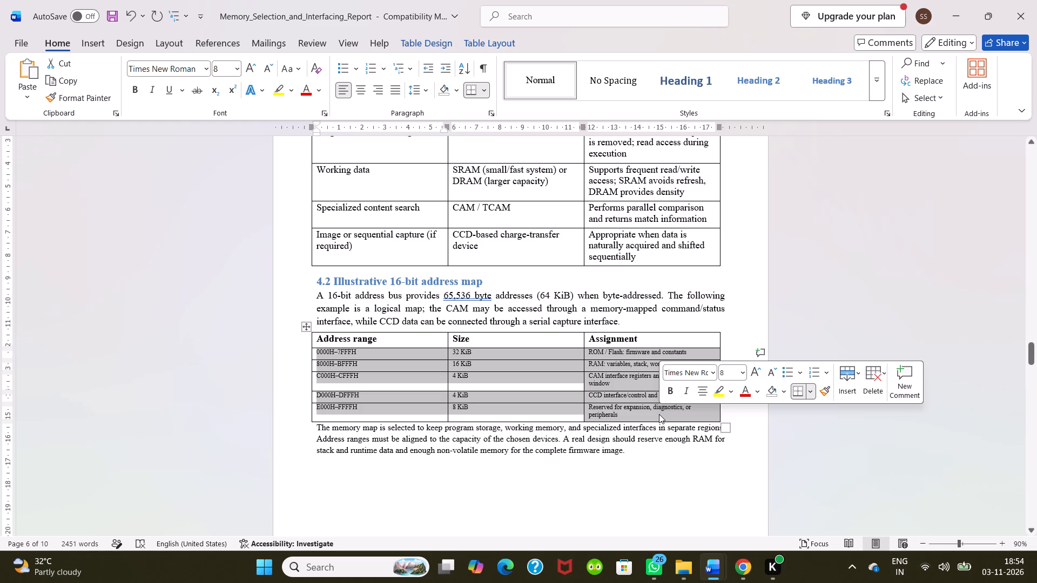
{"action": "left_click", "coordinate": [733, 372]}
{"action": "type", "text": "12"}
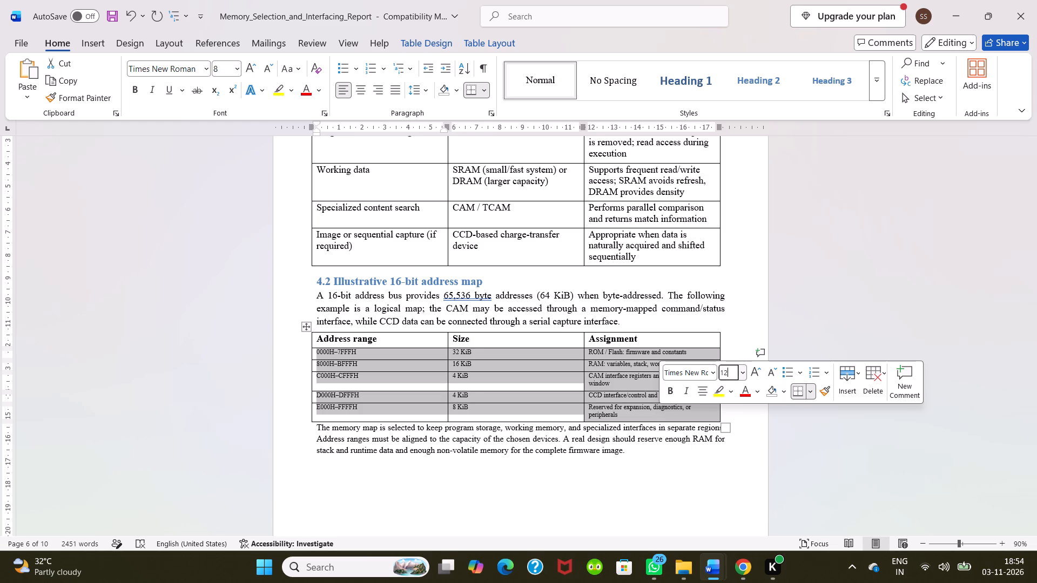
{"action": "key", "text": "Return"}
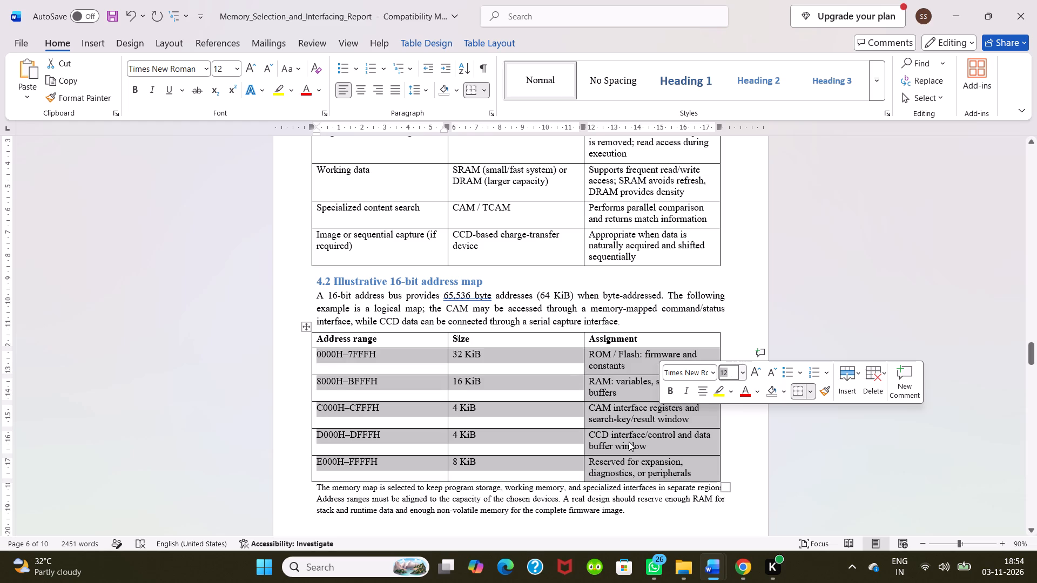
Set the paragraph below the address map table, beginning "The memory map is selected", to 12 pt.
{"action": "scroll", "coordinate": [629, 442], "scroll_direction": "down", "scroll_amount": 1}
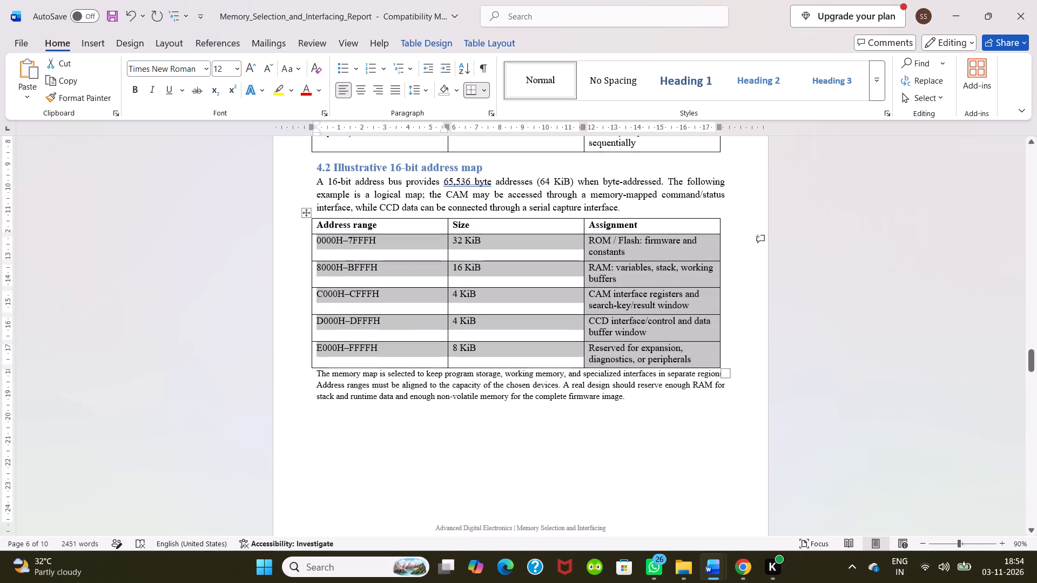
{"action": "left_click_drag", "start_coordinate": [317, 371], "coordinate": [406, 406]}
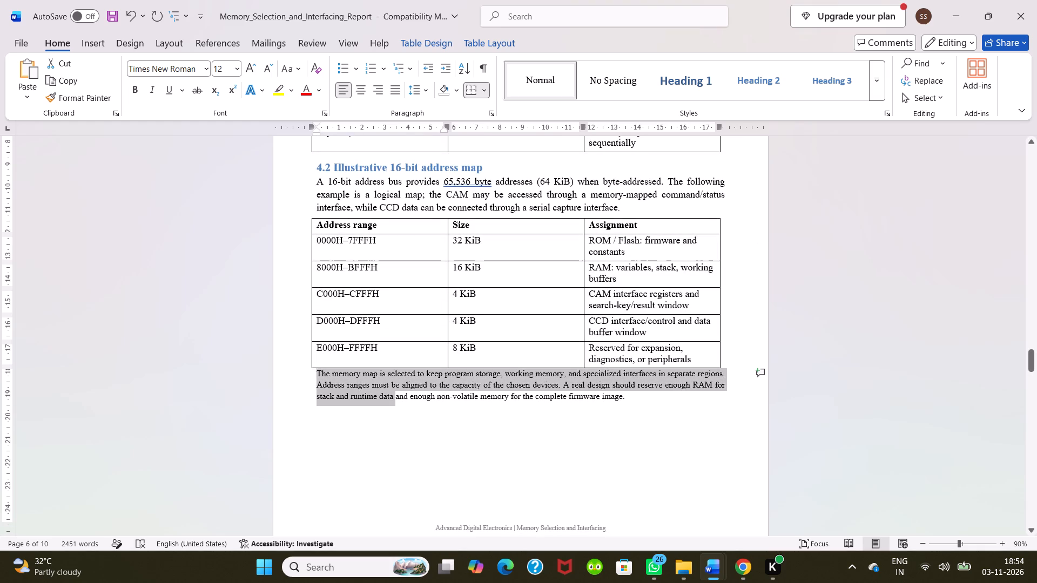
{"action": "left_click_drag", "start_coordinate": [406, 406], "coordinate": [629, 405]}
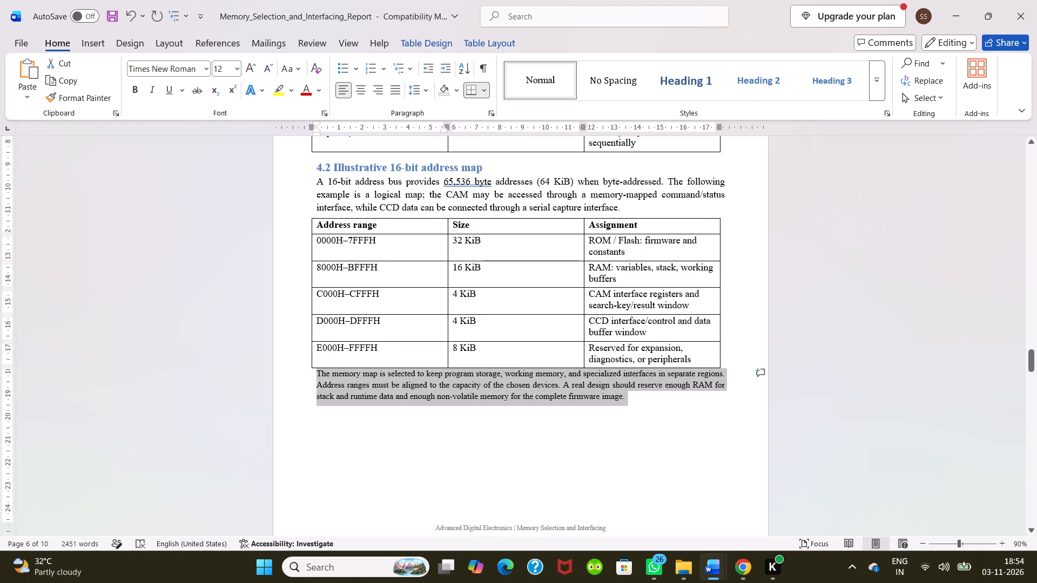
{"action": "left_click_drag", "start_coordinate": [629, 405], "coordinate": [636, 405]}
{"action": "left_click", "coordinate": [726, 365]}
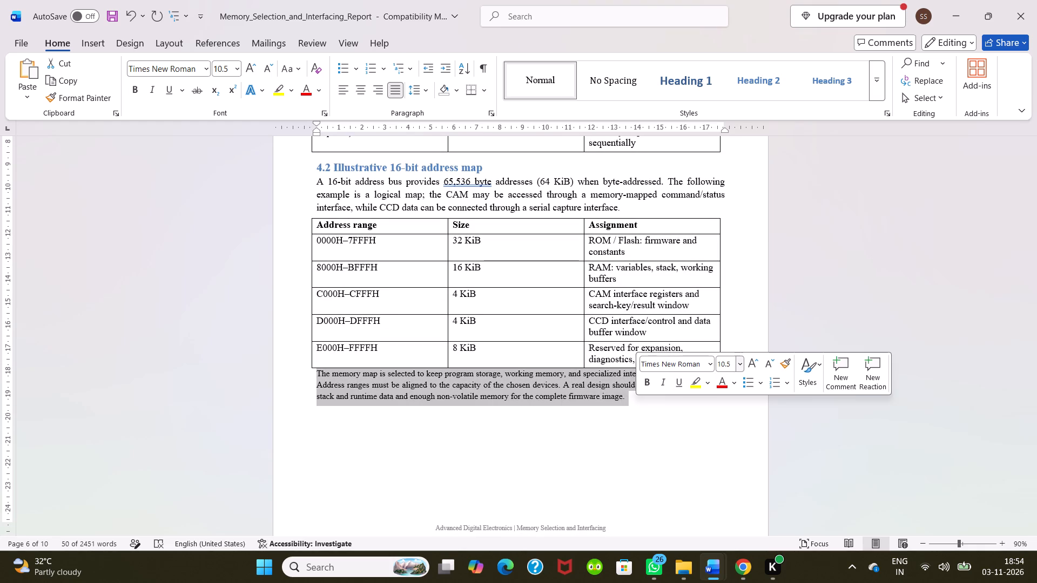
{"action": "type", "text": "12"}
{"action": "key", "text": "Return"}
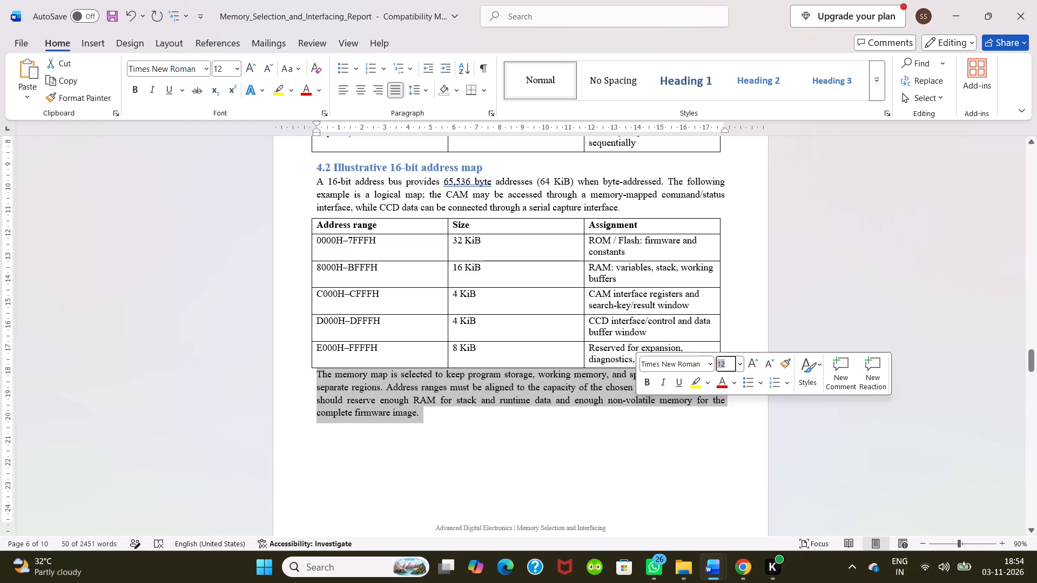
{"action": "left_click", "coordinate": [577, 472]}
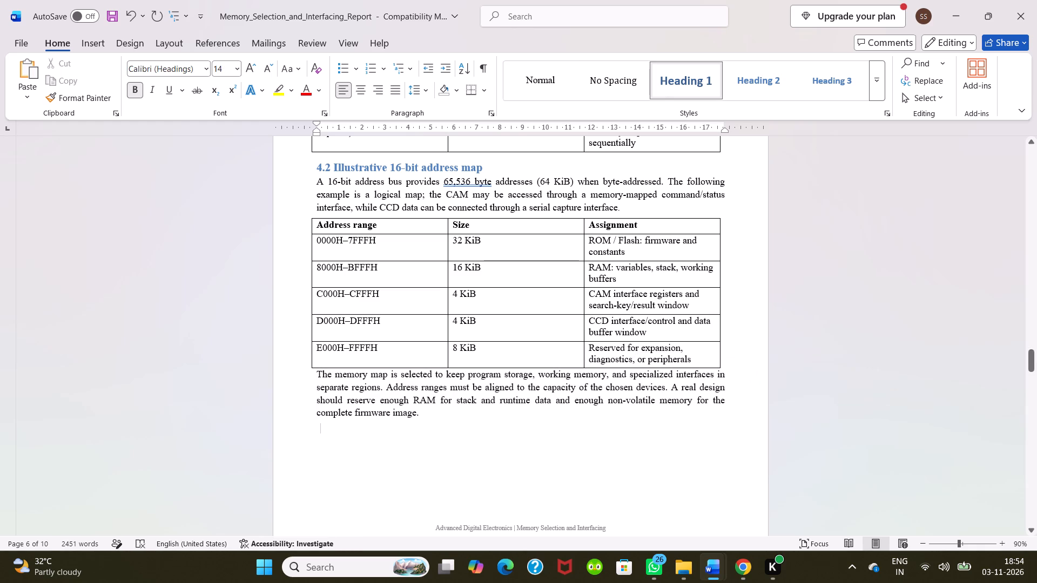
Pause the song playing in Chrome using the system media controls, and return to the report.
{"action": "scroll", "coordinate": [577, 472], "scroll_direction": "down", "scroll_amount": 1}
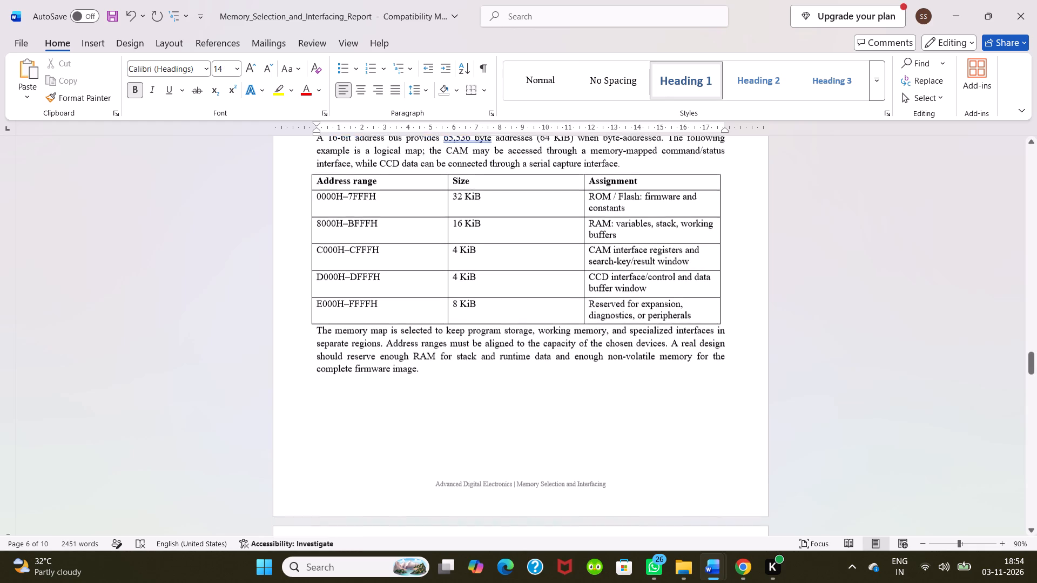
{"action": "scroll", "coordinate": [577, 472], "scroll_direction": "down", "scroll_amount": 1}
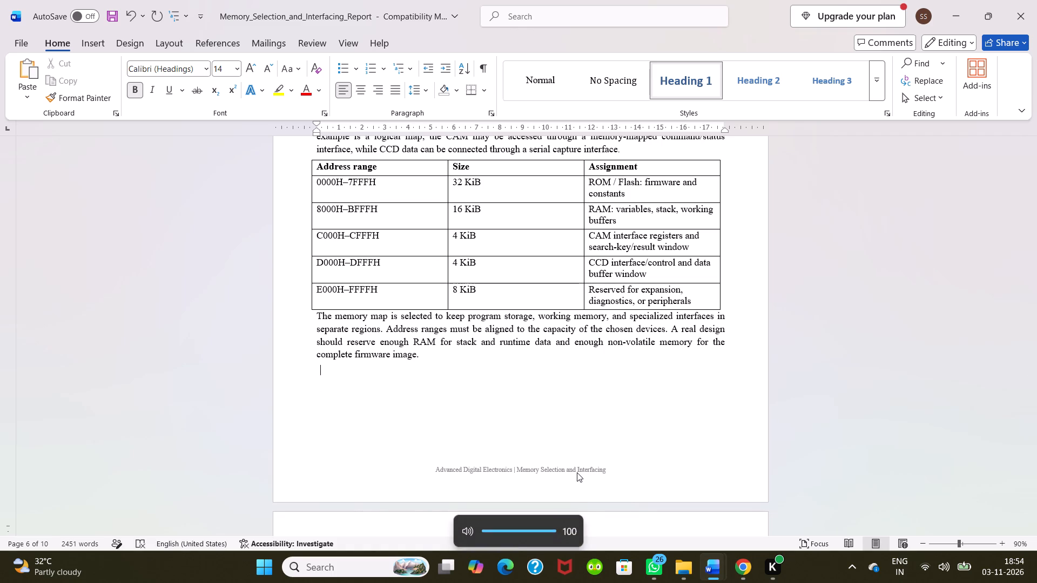
{"action": "left_click", "coordinate": [923, 567]}
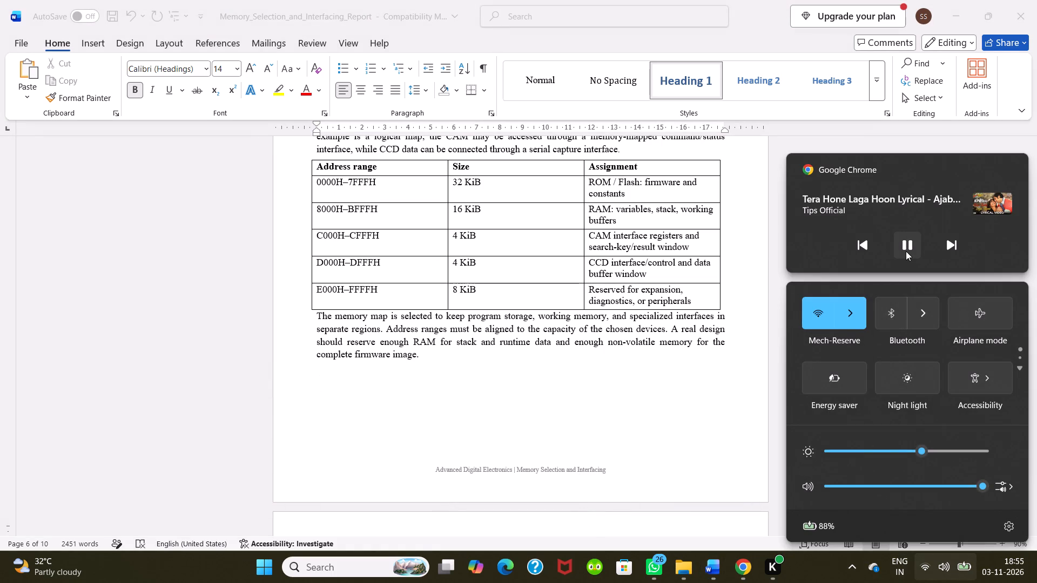
{"action": "left_click", "coordinate": [906, 251]}
{"action": "left_click", "coordinate": [642, 406]}
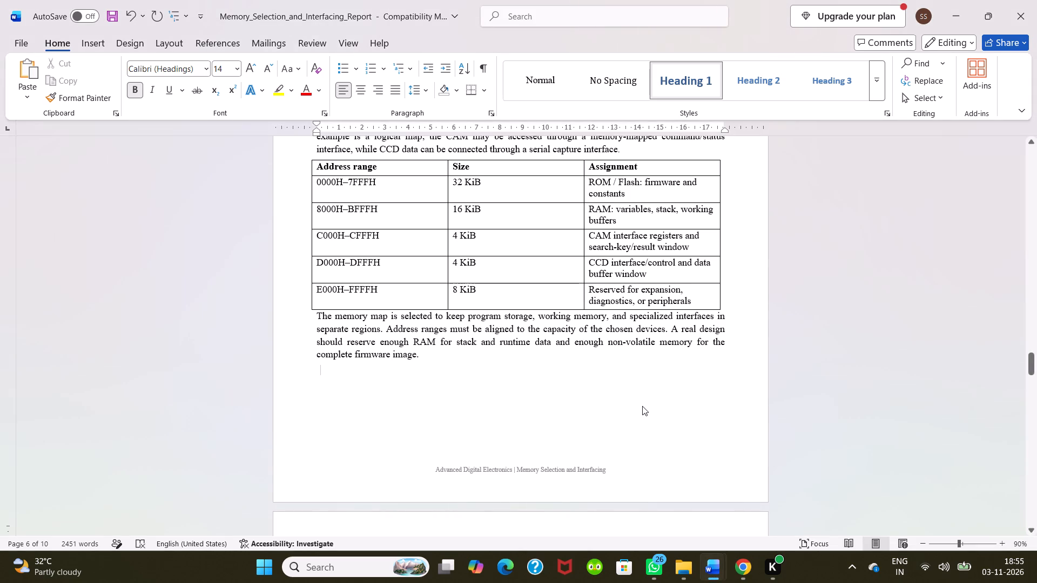
Insert a blank line between the address map table and the paragraph beginning "The memory map is selected".
{"action": "left_click", "coordinate": [314, 315]}
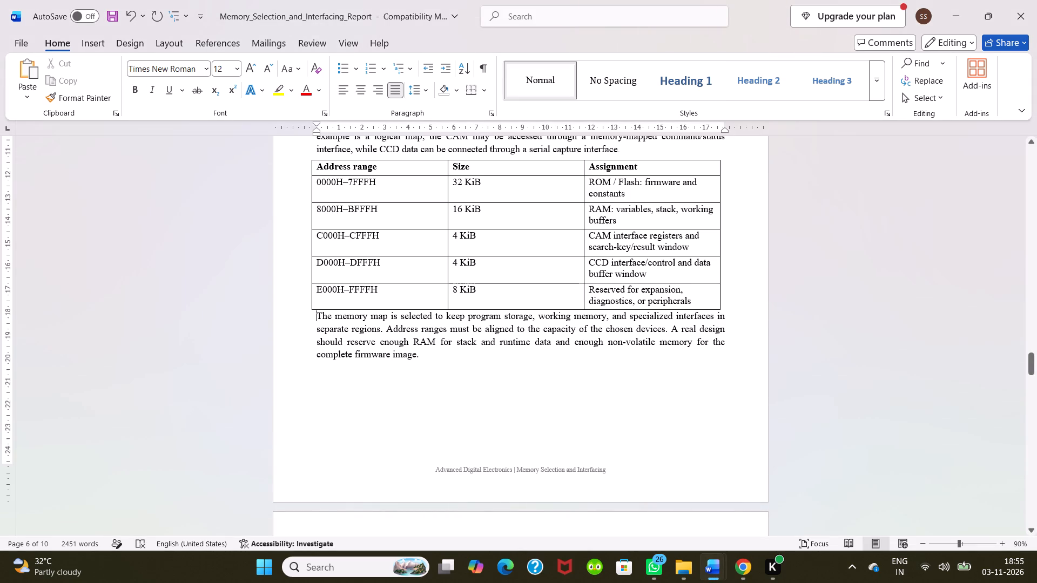
{"action": "key", "text": "Return"}
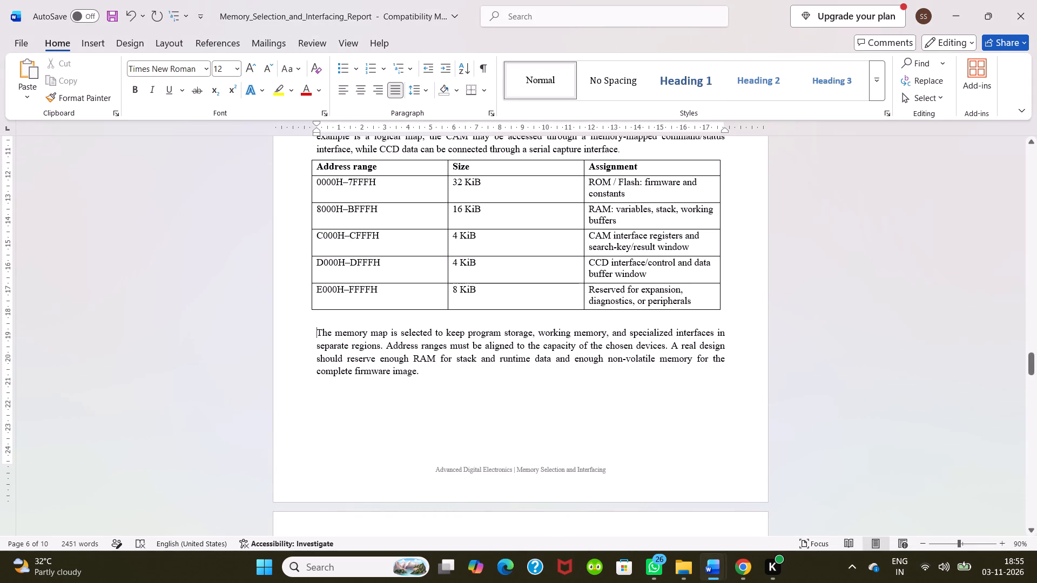
Format the heading "5. ADDRESS DECODING AND CHIP-SELECT SIGNALS" in Times New Roman at 16 pt.
{"action": "scroll", "coordinate": [380, 388], "scroll_direction": "down", "scroll_amount": 4}
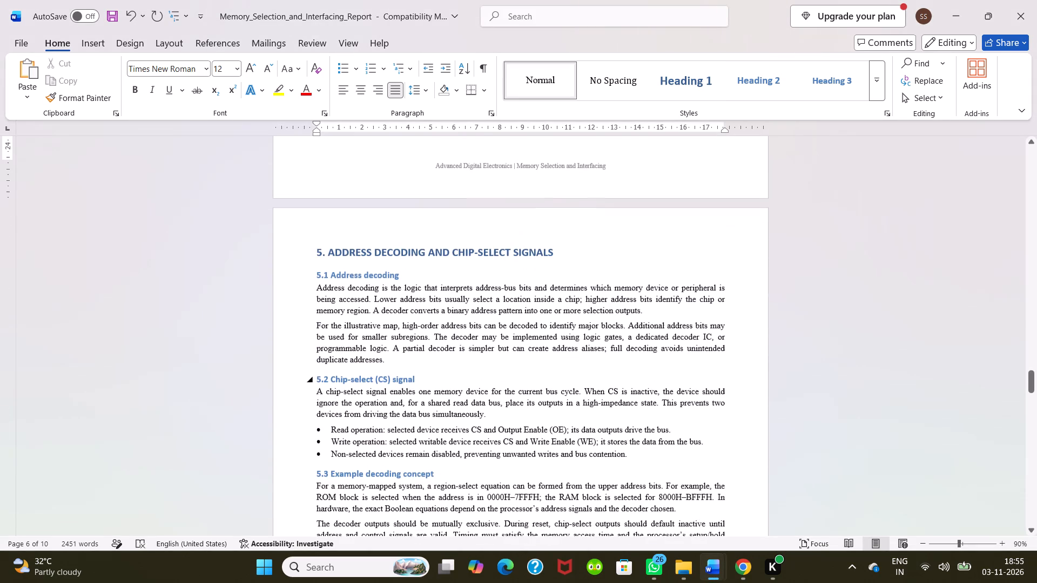
{"action": "left_click_drag", "start_coordinate": [316, 250], "coordinate": [504, 242]}
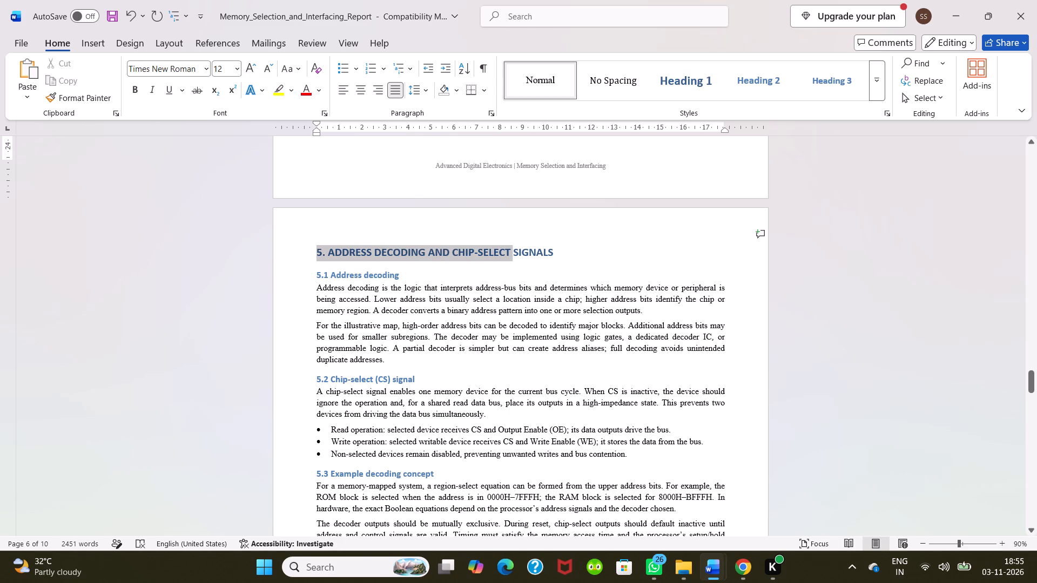
{"action": "left_click_drag", "start_coordinate": [504, 242], "coordinate": [533, 246]}
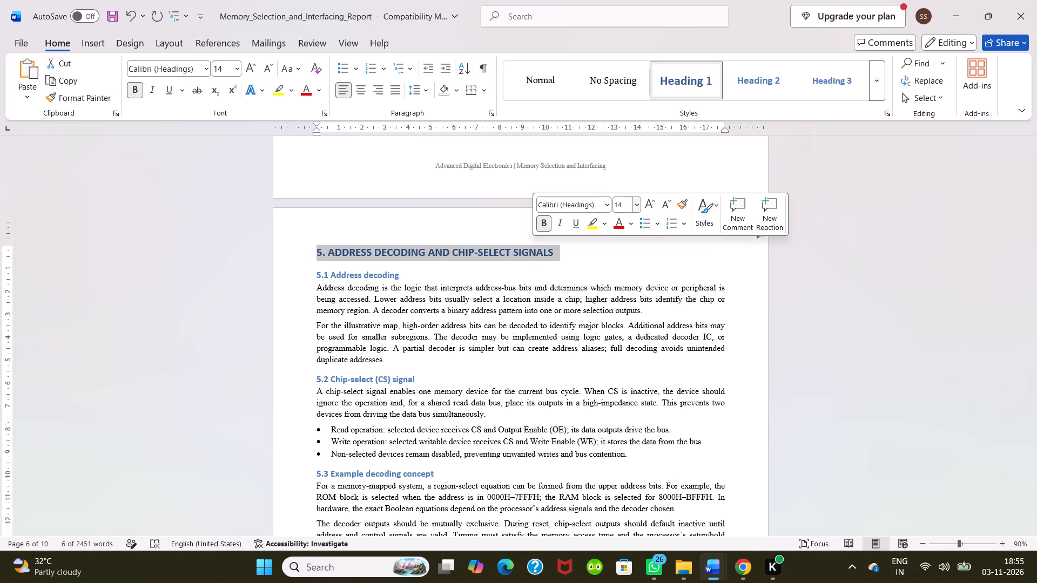
{"action": "left_click", "coordinate": [623, 206]}
{"action": "type", "text": "16"}
{"action": "left_click", "coordinate": [604, 202]}
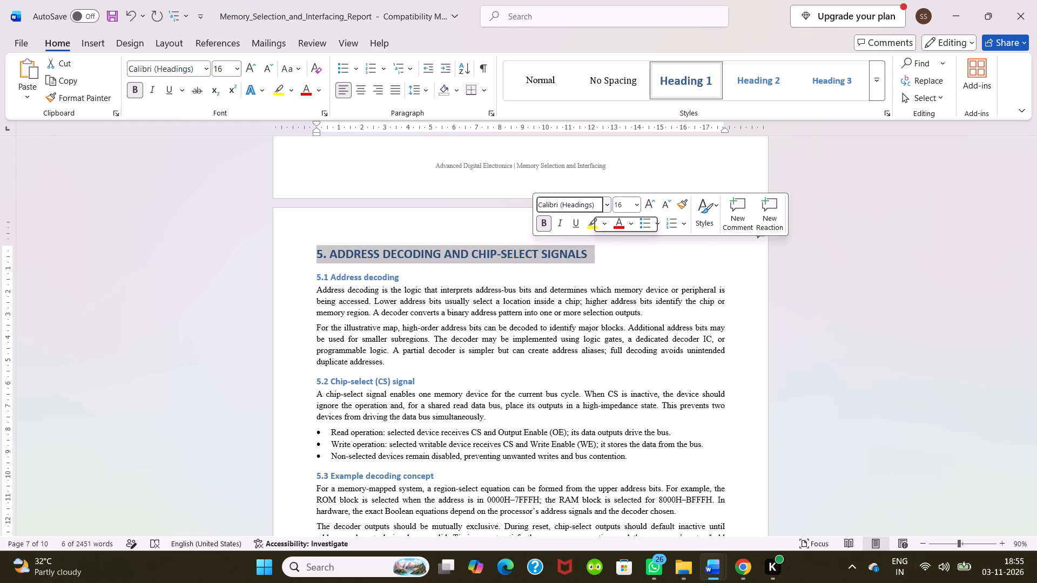
{"action": "left_click", "coordinate": [594, 202]}
{"action": "left_click", "coordinate": [594, 202]}
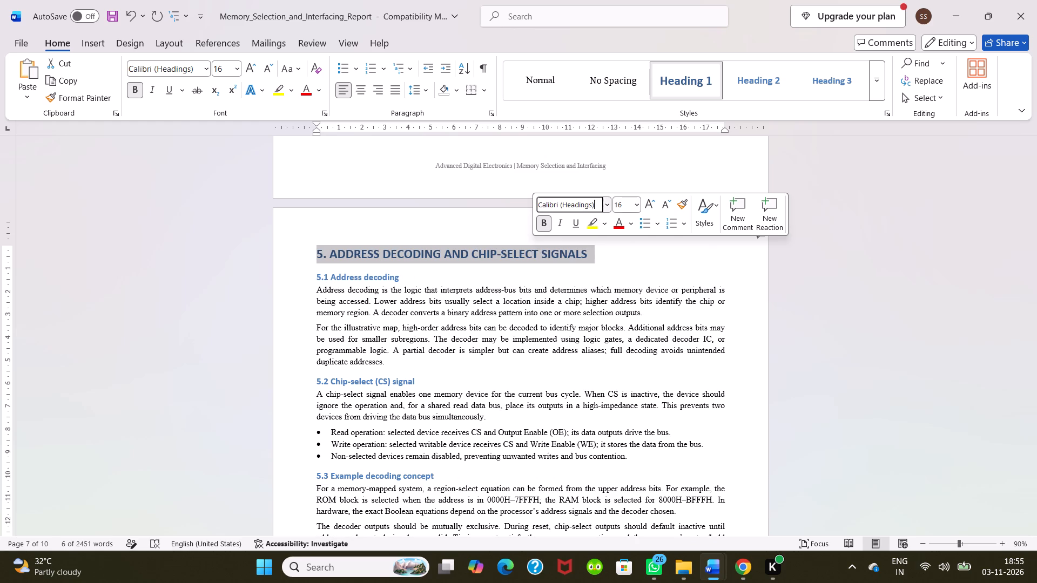
{"action": "double_click", "coordinate": [583, 205]}
{"action": "type", "text": "ti"}
{"action": "key", "text": "Left"}
{"action": "key", "text": "Left"}
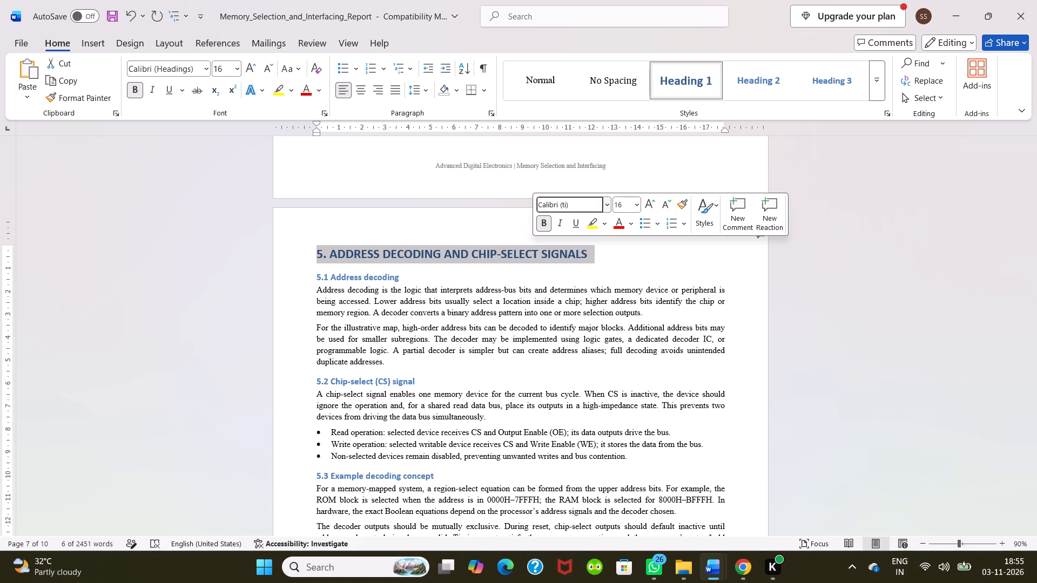
{"action": "key", "text": "Right"}
{"action": "key", "text": "Right"}
{"action": "key", "text": "Right"}
{"action": "key", "text": "BackSpace"}
{"action": "key", "text": "BackSpace"}
{"action": "key", "text": "BackSpace"}
{"action": "key", "text": "BackSpace"}
{"action": "key", "text": "BackSpace"}
{"action": "key", "text": "BackSpace"}
{"action": "key", "text": "BackSpace"}
{"action": "key", "text": "BackSpace"}
{"action": "key", "text": "BackSpace"}
{"action": "key", "text": "BackSpace"}
{"action": "key", "text": "BackSpace"}
{"action": "key", "text": "BackSpace"}
{"action": "type", "text": "time"}
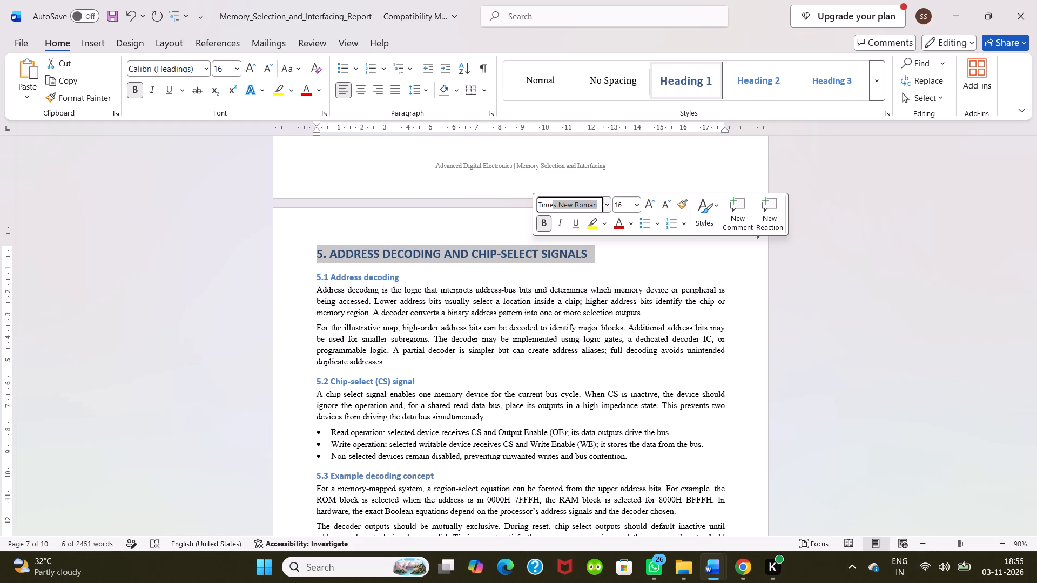
{"action": "key", "text": "Return"}
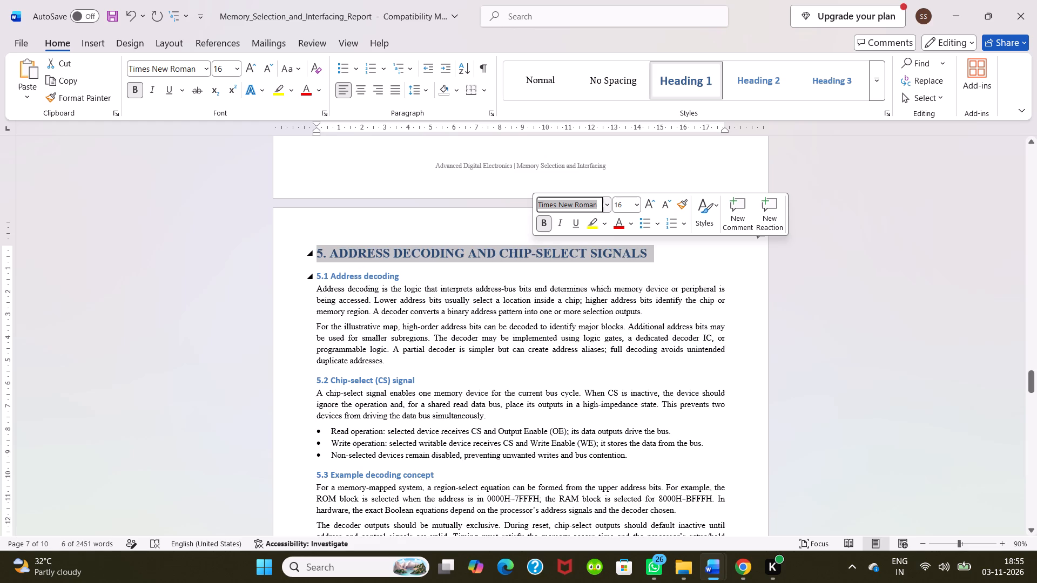
Format the heading "5.1 Address decoding" in Times New Roman at 14 pt.
{"action": "left_click_drag", "start_coordinate": [316, 276], "coordinate": [399, 276]}
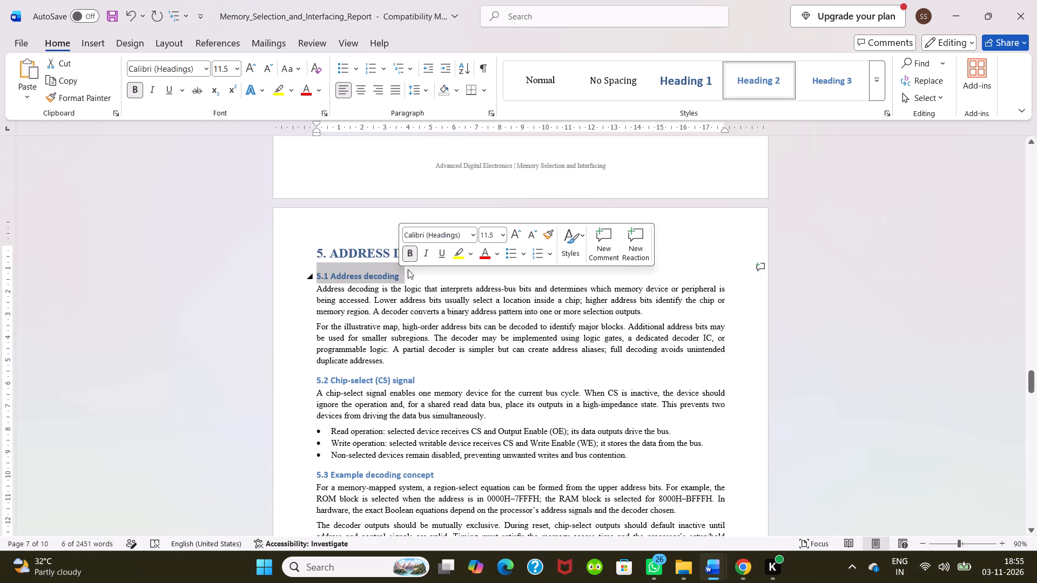
{"action": "left_click", "coordinate": [495, 234]}
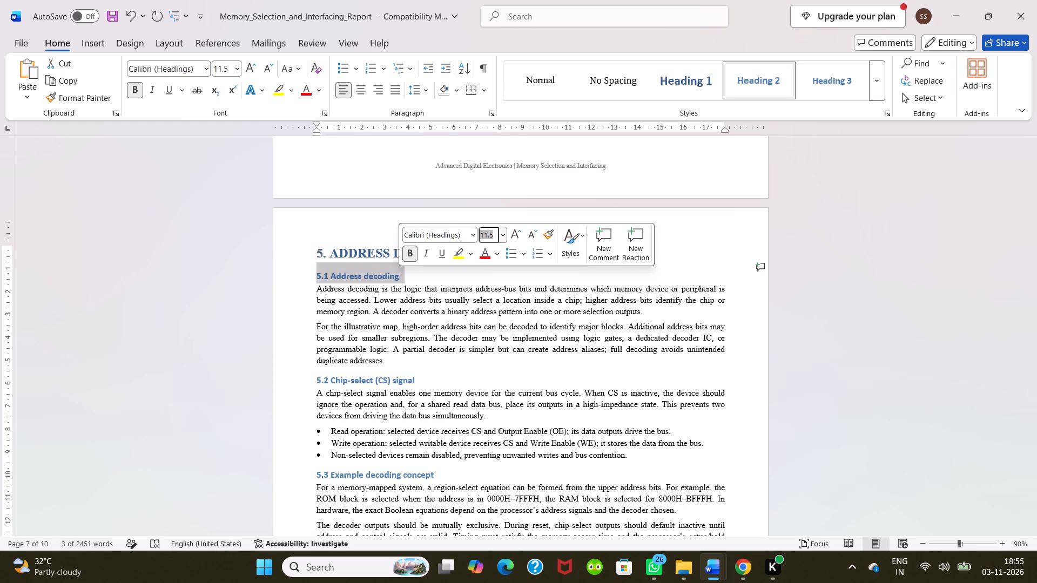
{"action": "type", "text": "14"}
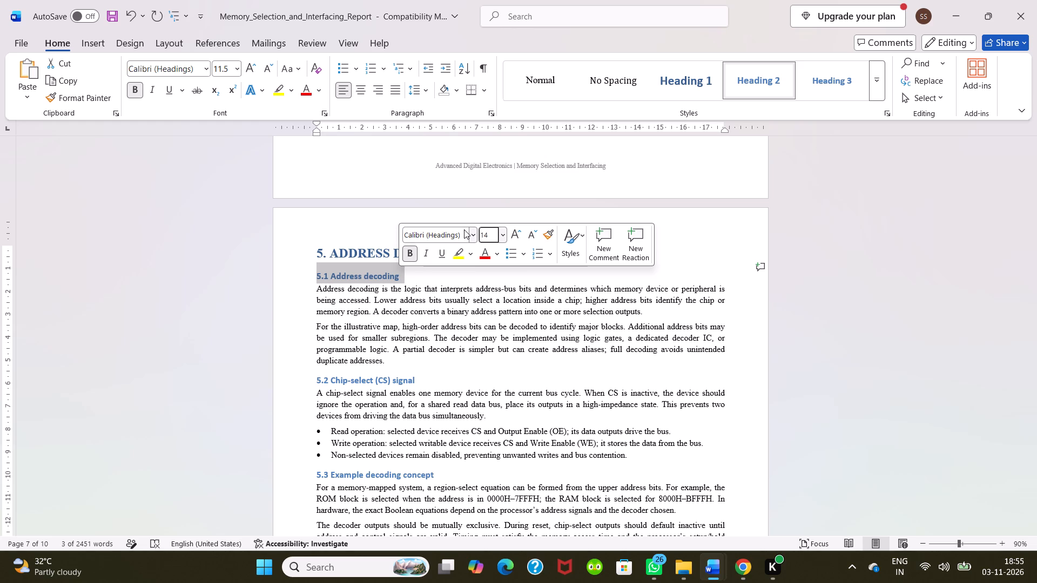
{"action": "left_click", "coordinate": [464, 229]}
{"action": "left_click", "coordinate": [459, 235]}
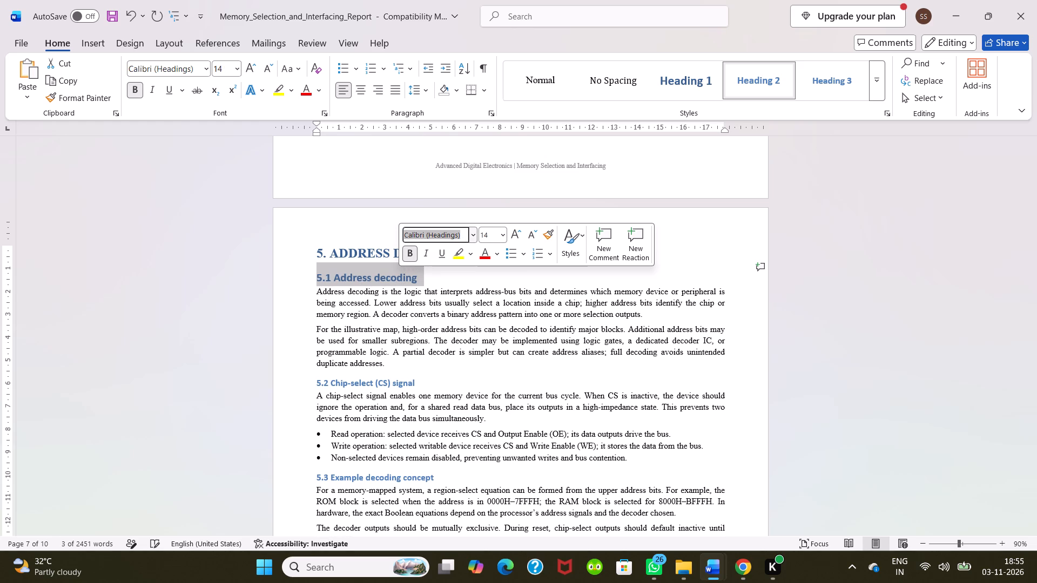
{"action": "type", "text": "time"}
{"action": "key", "text": "Return"}
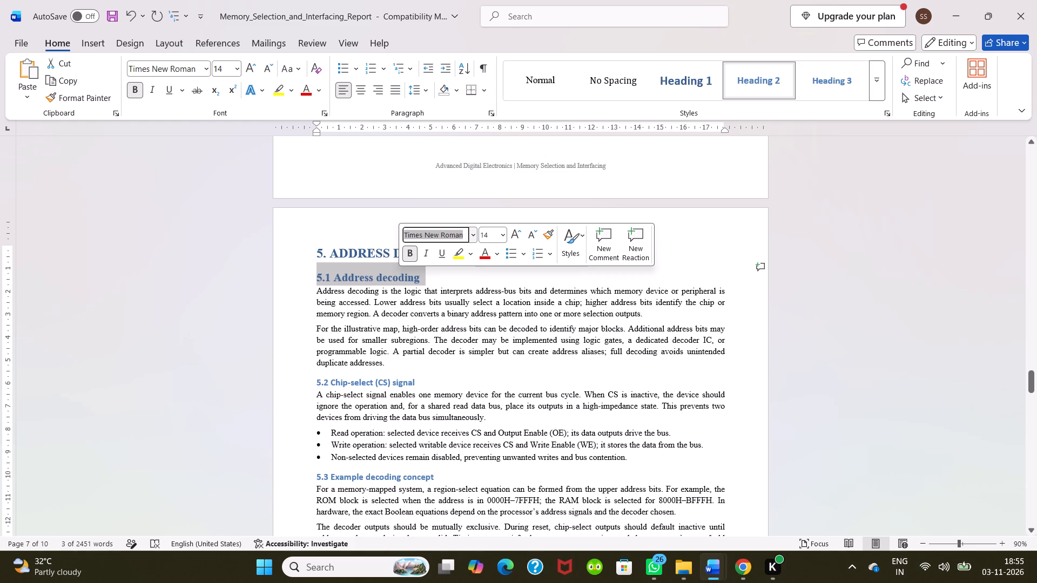
Set both body paragraphs under heading 5.1, from "Address decoding is the logic" through "duplicate addresses", to 12 pt.
{"action": "left_click_drag", "start_coordinate": [317, 291], "coordinate": [388, 360]}
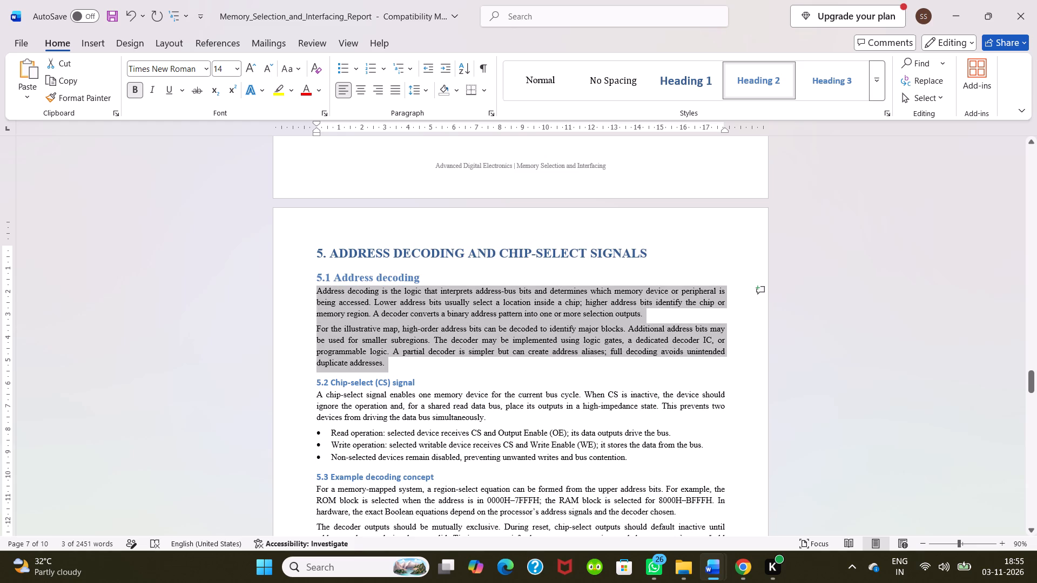
{"action": "left_click_drag", "start_coordinate": [388, 360], "coordinate": [387, 360]}
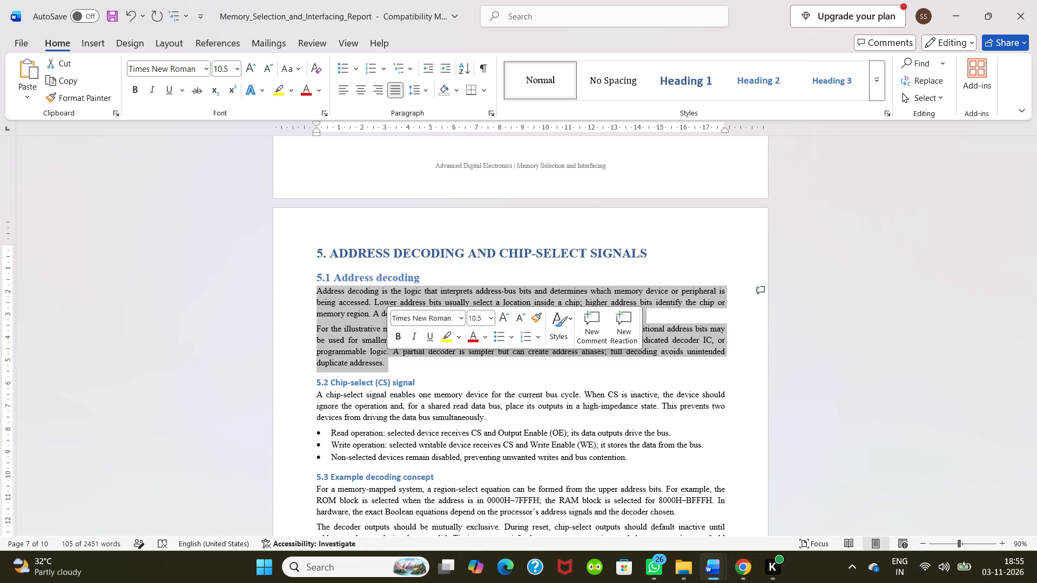
{"action": "left_click", "coordinate": [475, 319]}
{"action": "type", "text": "12"}
{"action": "key", "text": "Return"}
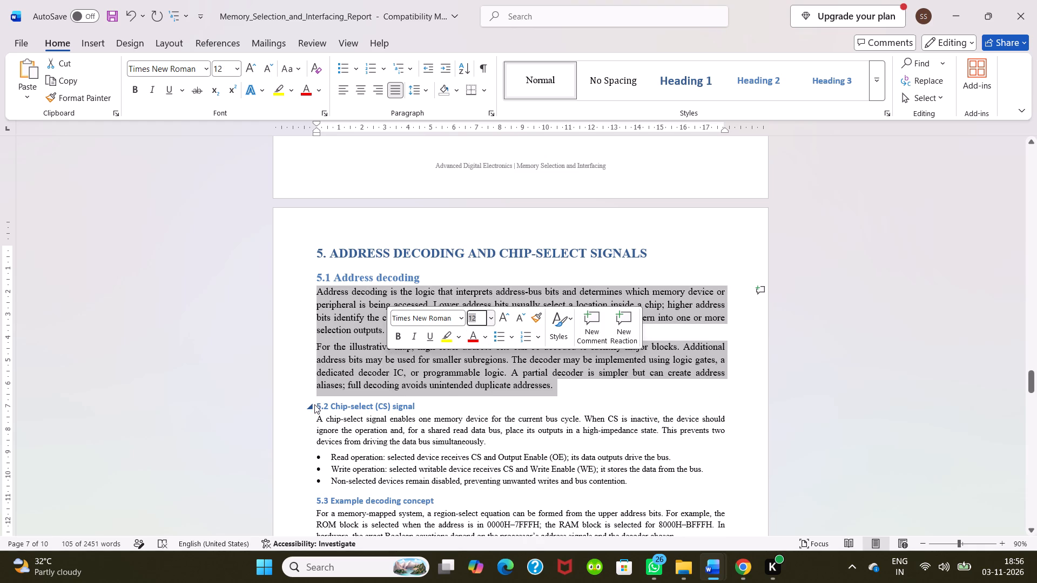
Format the heading "5.2 Chip-select (CS) signal" in Times New Roman at 14 pt.
{"action": "left_click_drag", "start_coordinate": [316, 404], "coordinate": [415, 402]}
{"action": "left_click", "coordinate": [502, 362]}
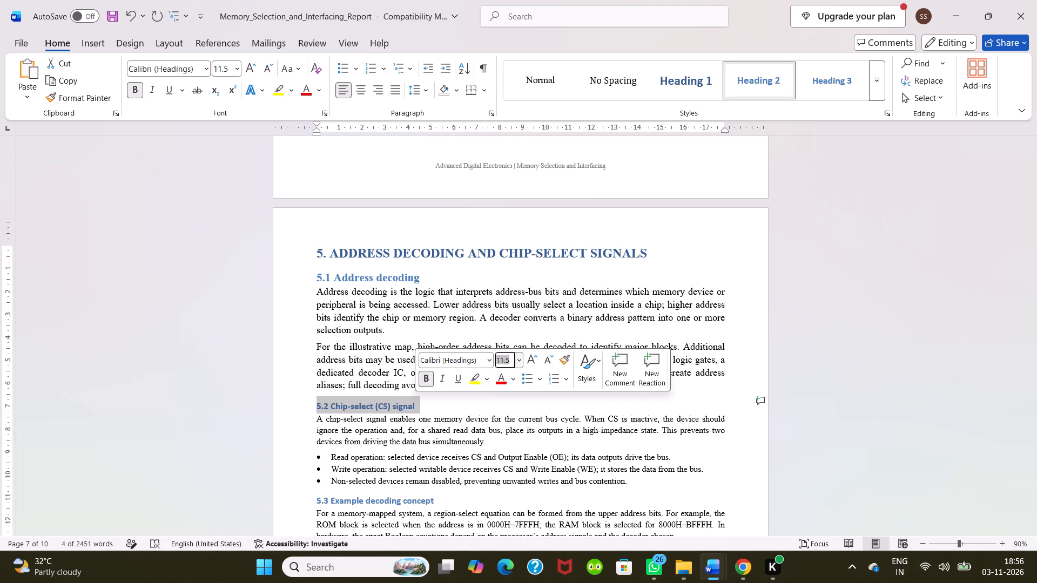
{"action": "key", "text": "1"}
{"action": "key", "text": "4"}
{"action": "left_click", "coordinate": [476, 358]}
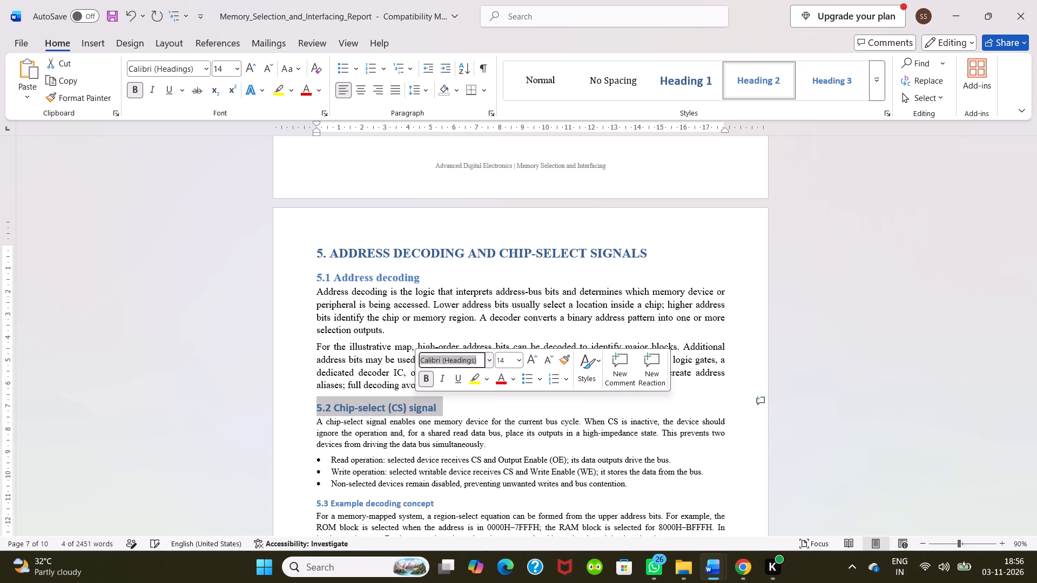
{"action": "type", "text": "time"}
{"action": "key", "text": "Return"}
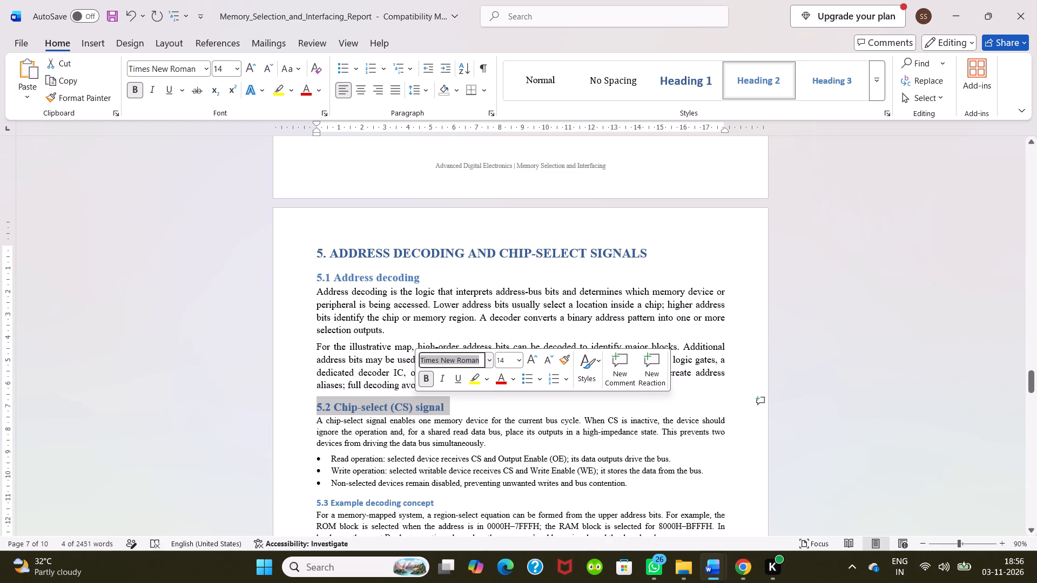
Set the body paragraph and the three bullet points under heading 5.2 to 12 pt.
{"action": "left_click_drag", "start_coordinate": [317, 422], "coordinate": [394, 482]}
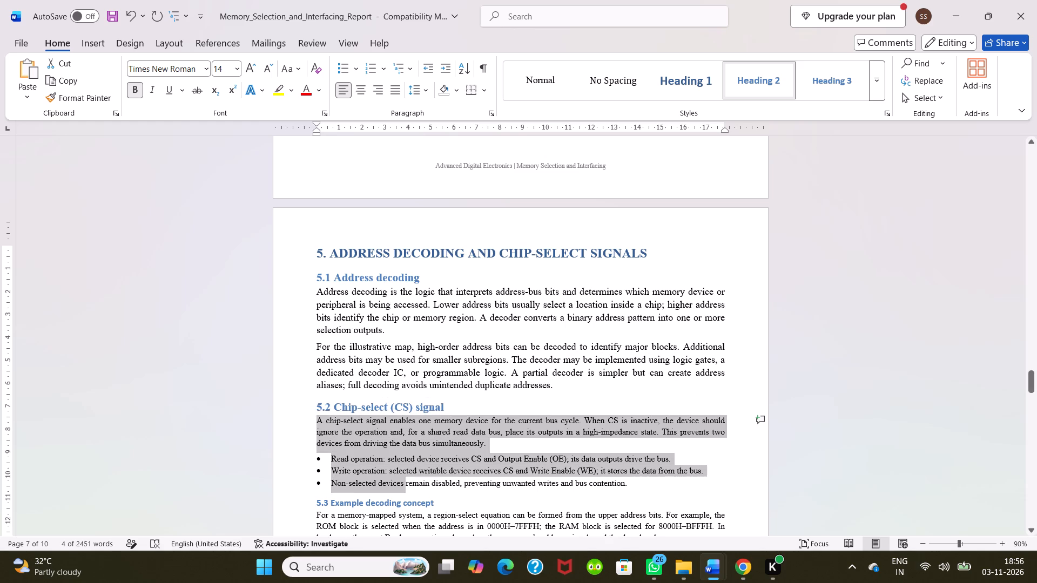
{"action": "left_click_drag", "start_coordinate": [394, 482], "coordinate": [587, 486]}
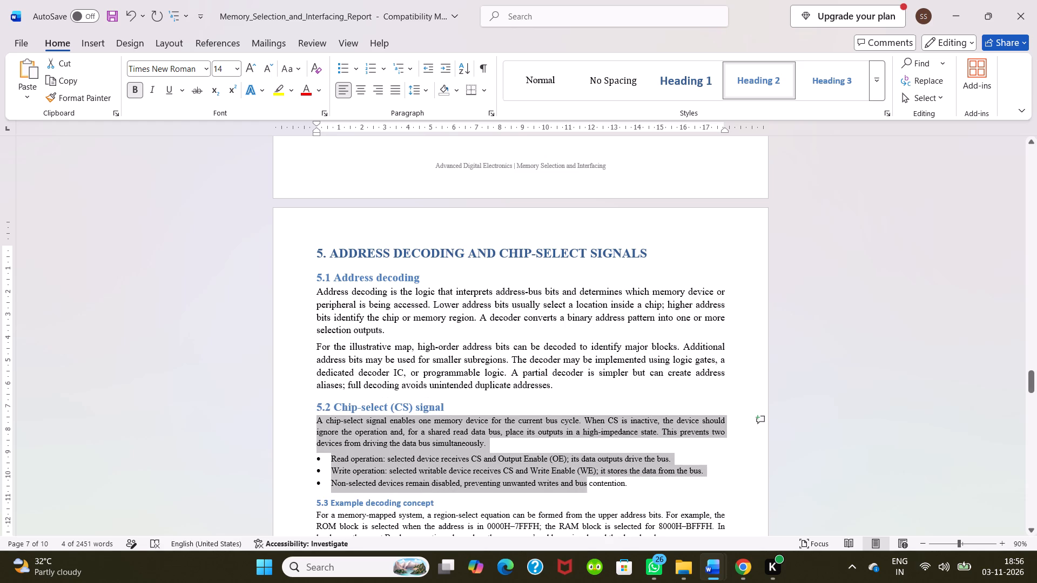
{"action": "left_click_drag", "start_coordinate": [587, 486], "coordinate": [623, 485]}
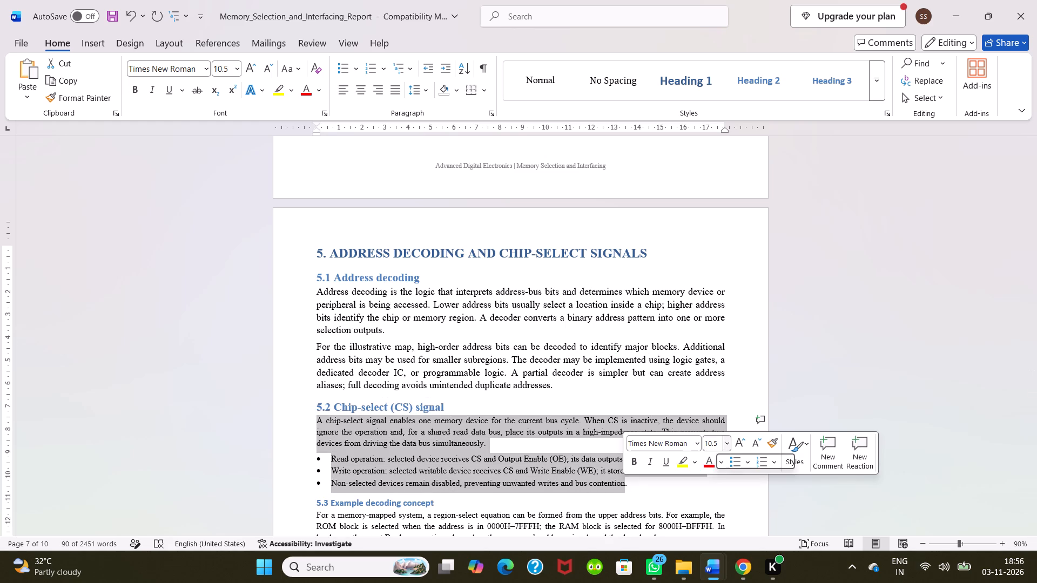
{"action": "left_click", "coordinate": [716, 440]}
{"action": "type", "text": "12"}
{"action": "key", "text": "Return"}
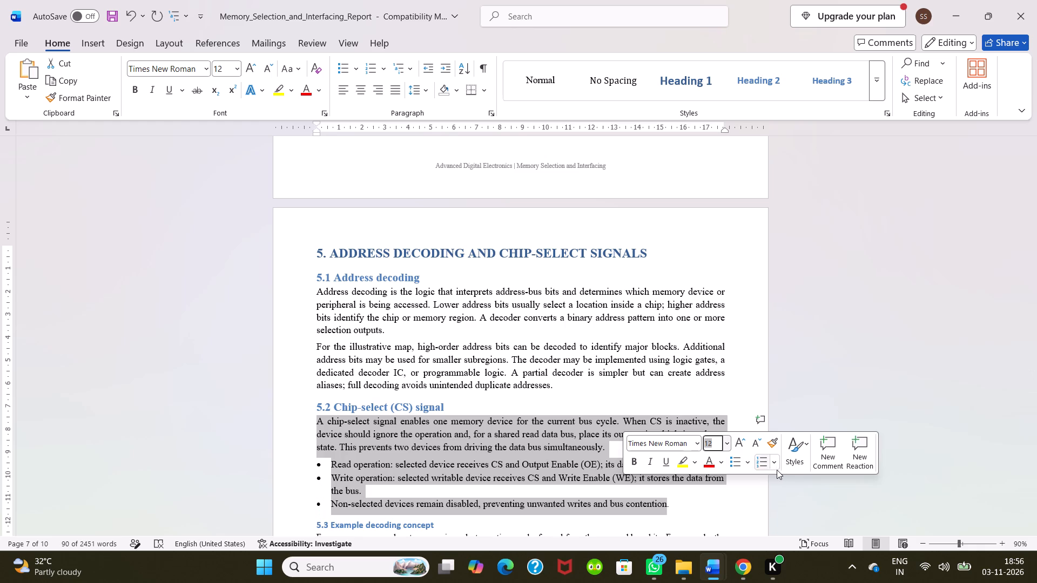
{"action": "left_click", "coordinate": [705, 500]}
Format the heading "5.3 Example decoding concept" in Times New Roman at 14 pt.
{"action": "scroll", "coordinate": [705, 500], "scroll_direction": "down", "scroll_amount": 2}
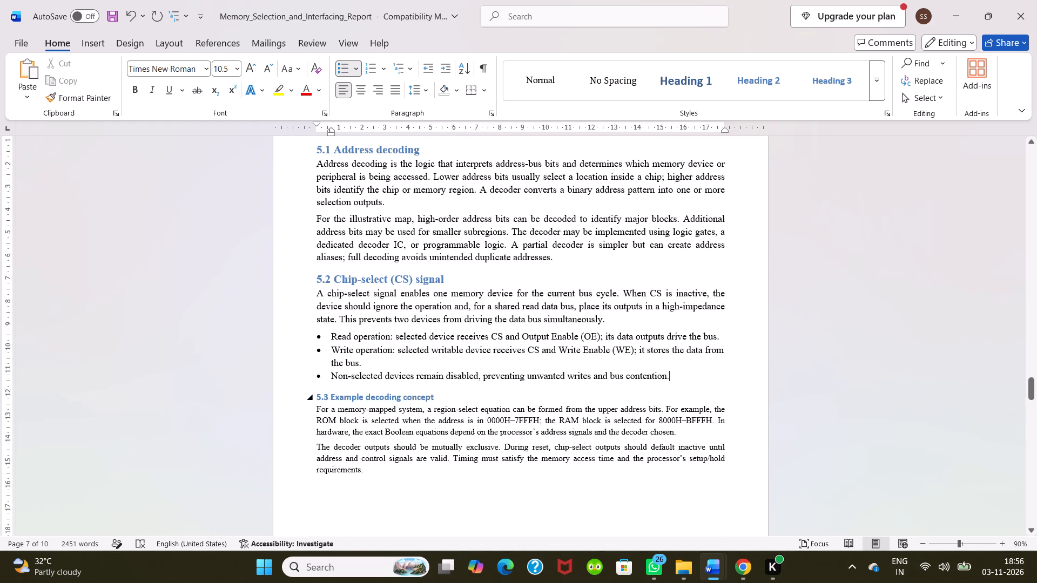
{"action": "left_click_drag", "start_coordinate": [317, 395], "coordinate": [434, 388]}
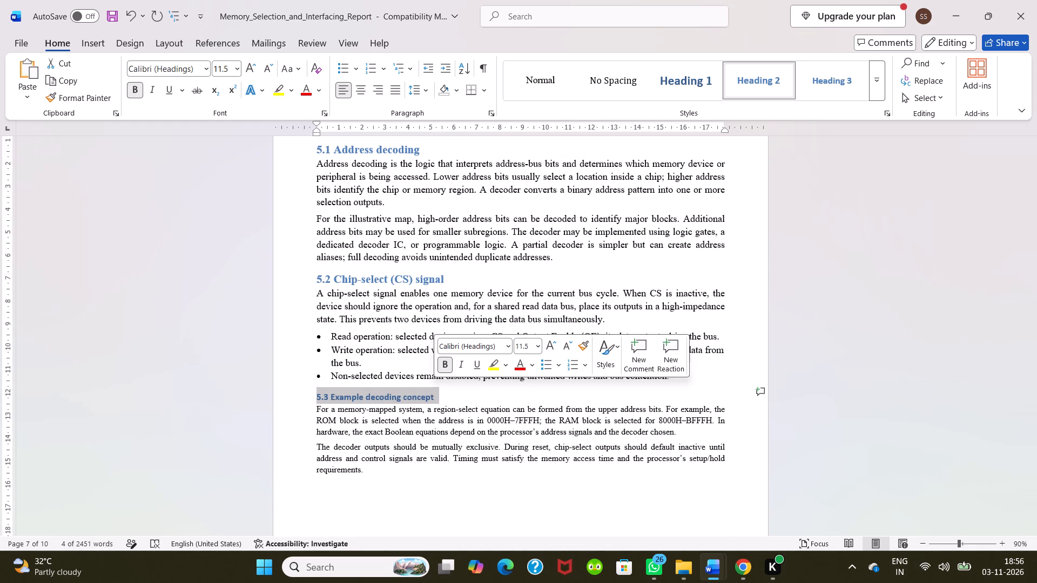
{"action": "left_click", "coordinate": [522, 345]}
{"action": "type", "text": "14"}
{"action": "left_click", "coordinate": [492, 344]}
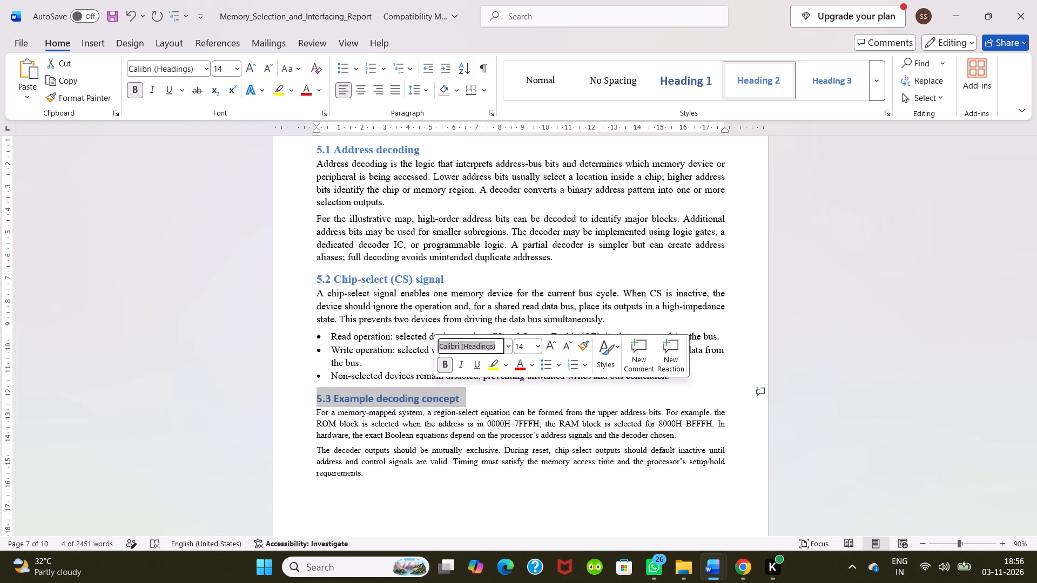
{"action": "type", "text": "time"}
{"action": "key", "text": "Return"}
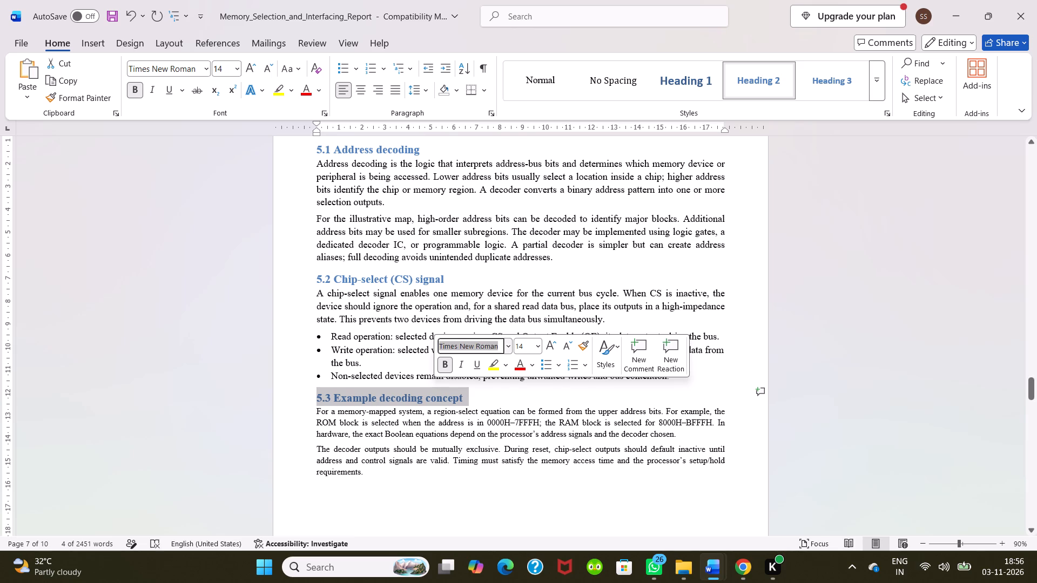
Set both body paragraphs under heading 5.3, from "For a memory-mapped system" through "setup/hold requirements", to 12 pt.
{"action": "left_click_drag", "start_coordinate": [316, 412], "coordinate": [356, 470]}
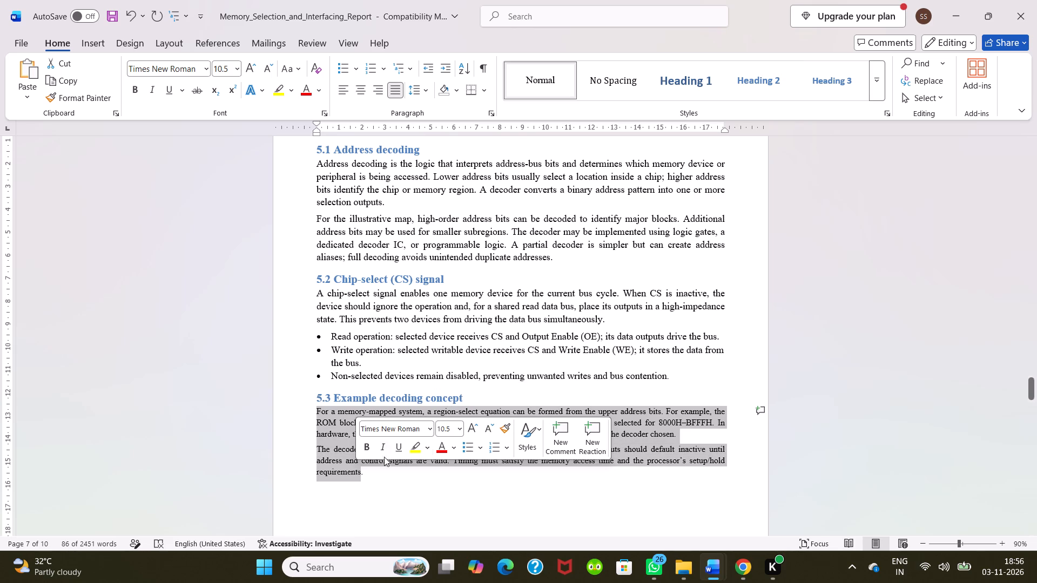
{"action": "left_click", "coordinate": [449, 429]}
{"action": "type", "text": "12"}
{"action": "key", "text": "Return"}
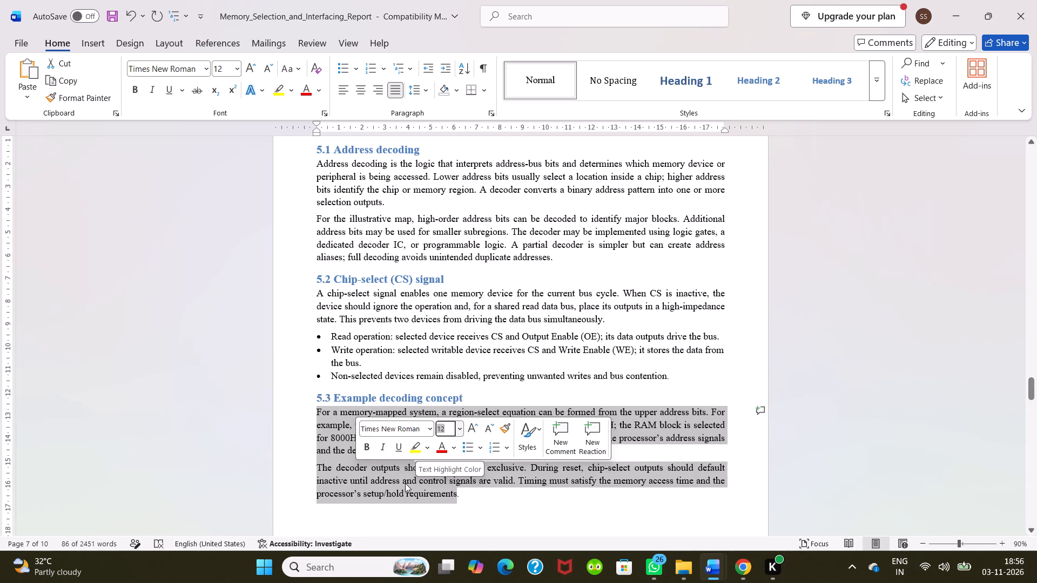
{"action": "left_click", "coordinate": [405, 483]}
{"action": "scroll", "coordinate": [405, 483], "scroll_direction": "down", "scroll_amount": 4}
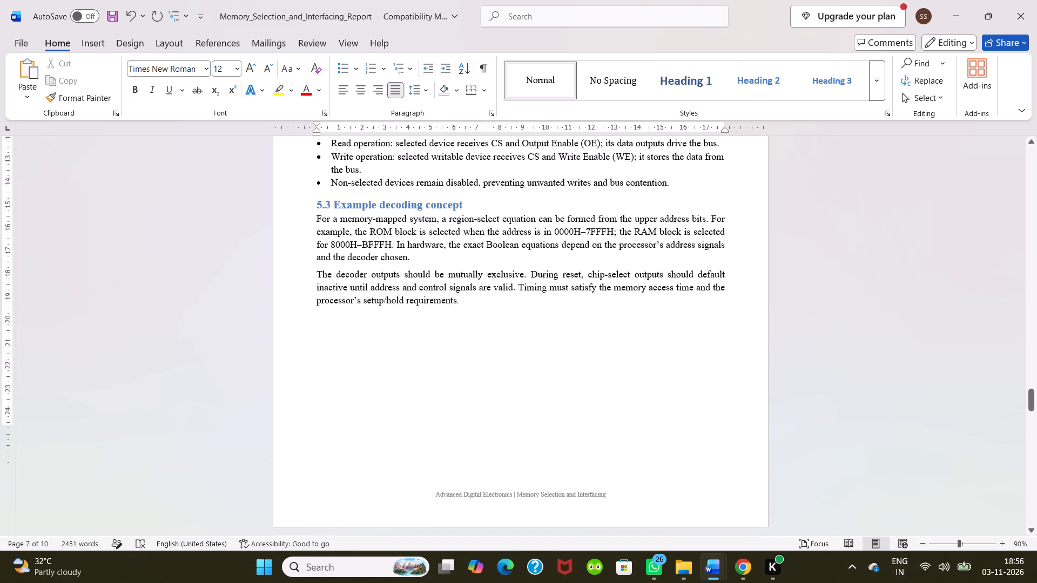
{"action": "scroll", "coordinate": [405, 483], "scroll_direction": "down", "scroll_amount": 2}
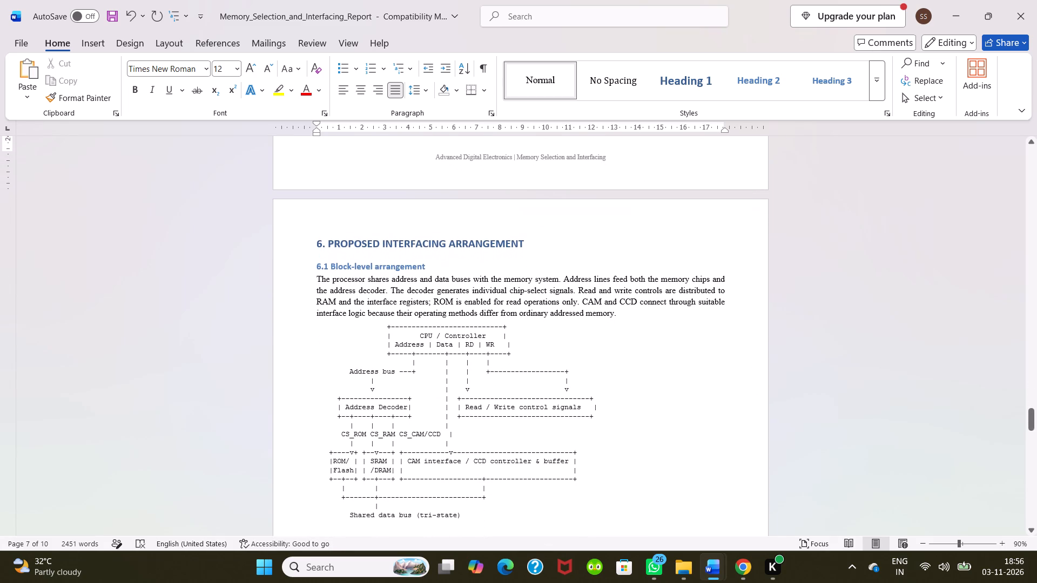
{"action": "scroll", "coordinate": [405, 483], "scroll_direction": "down", "scroll_amount": 1}
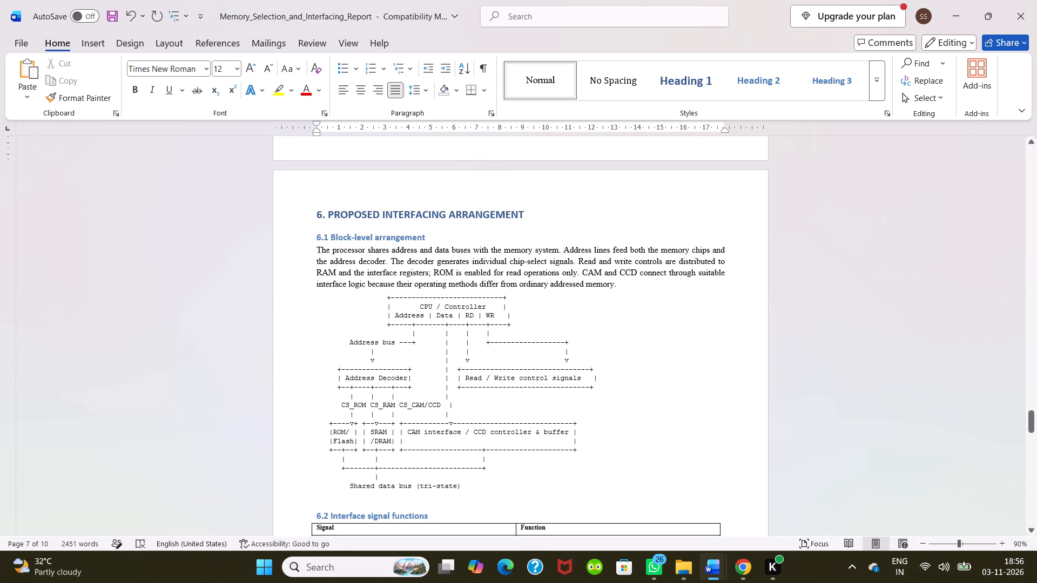
Resume the paused Google Chrome media playback from the system quick settings, then return to the report.
{"action": "left_click", "coordinate": [948, 569]}
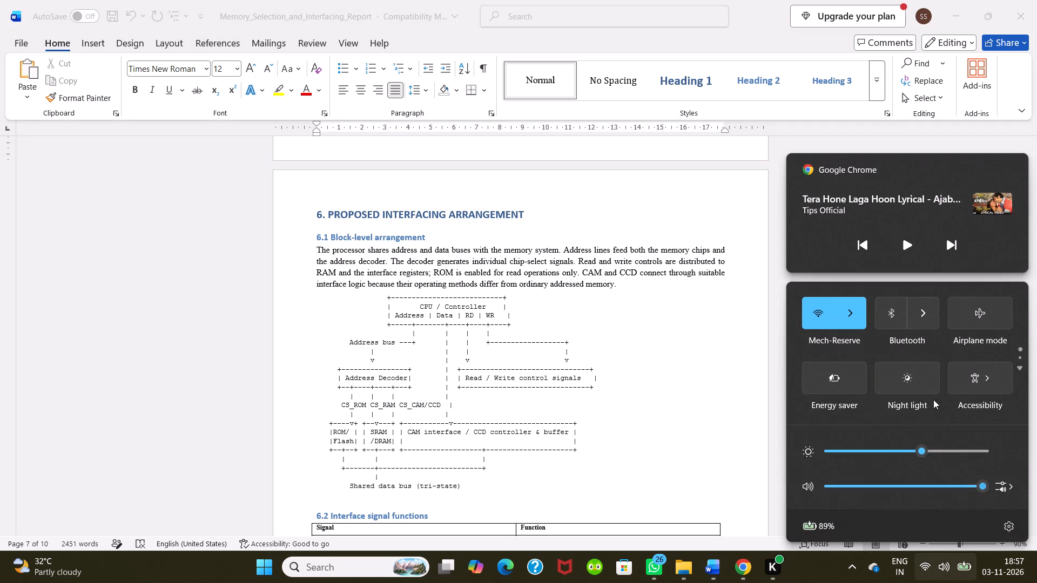
{"action": "left_click", "coordinate": [911, 254]}
{"action": "left_click", "coordinate": [776, 287]}
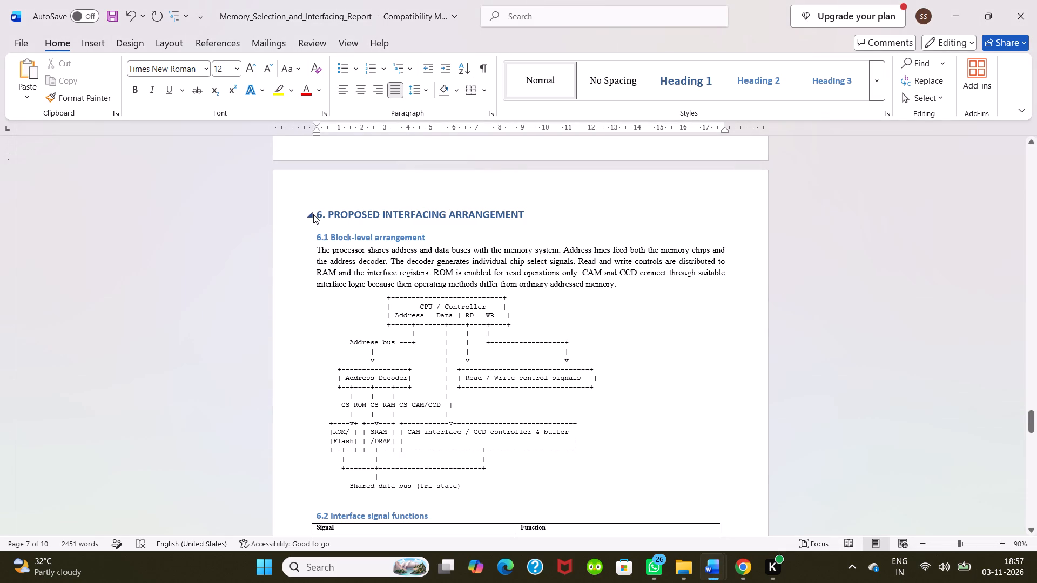
Format the heading "6. PROPOSED INTERFACING ARRANGEMENT" in Times New Roman at 16 pt.
{"action": "left_click_drag", "start_coordinate": [317, 213], "coordinate": [502, 204]}
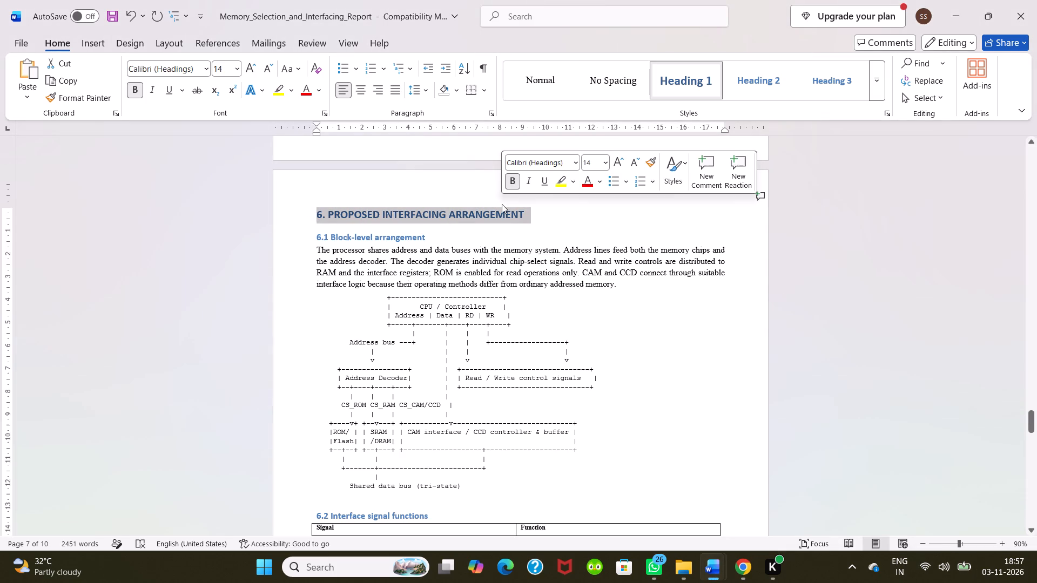
{"action": "left_click", "coordinate": [590, 162]}
{"action": "type", "text": "16"}
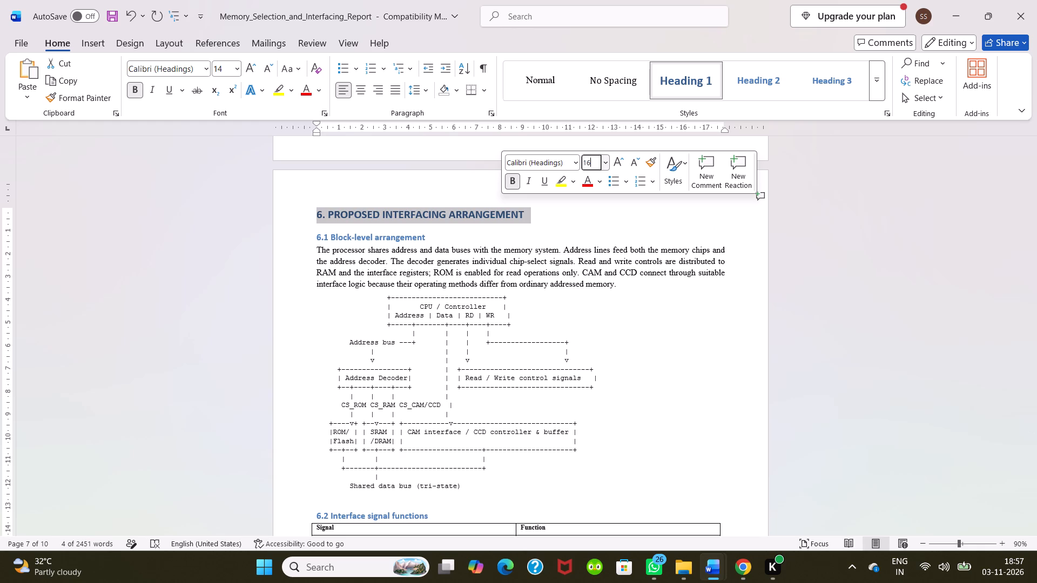
{"action": "key", "text": "Return"}
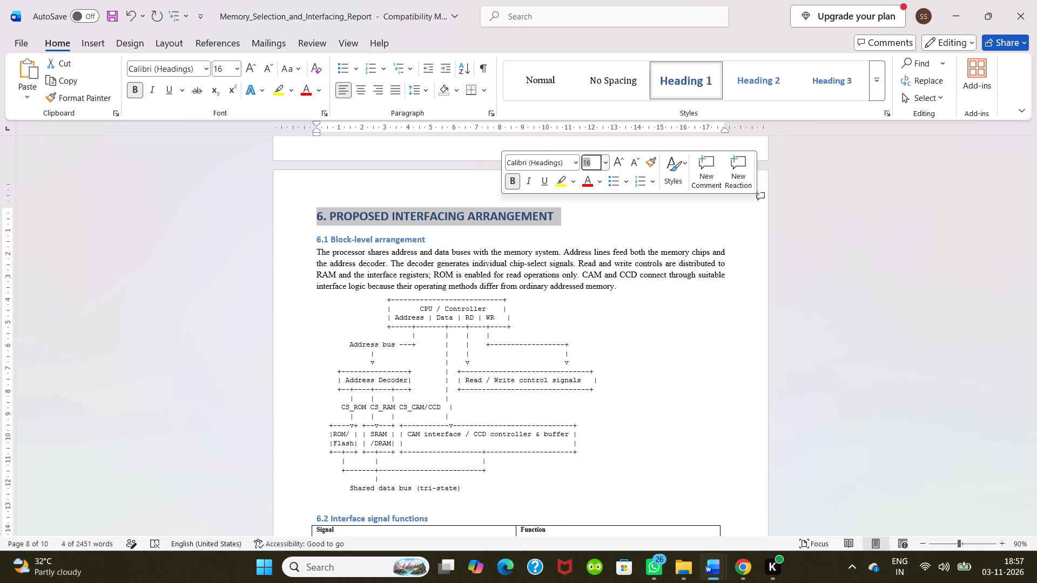
{"action": "left_click", "coordinate": [554, 158]}
{"action": "type", "text": "ti"}
{"action": "key", "text": "Right"}
{"action": "key", "text": "Right"}
{"action": "key", "text": "Right"}
{"action": "key", "text": "BackSpace"}
{"action": "key", "text": "BackSpace"}
{"action": "key", "text": "BackSpace"}
{"action": "key", "text": "BackSpace"}
{"action": "key", "text": "BackSpace"}
{"action": "type", "text": "time"}
{"action": "key", "text": "Return"}
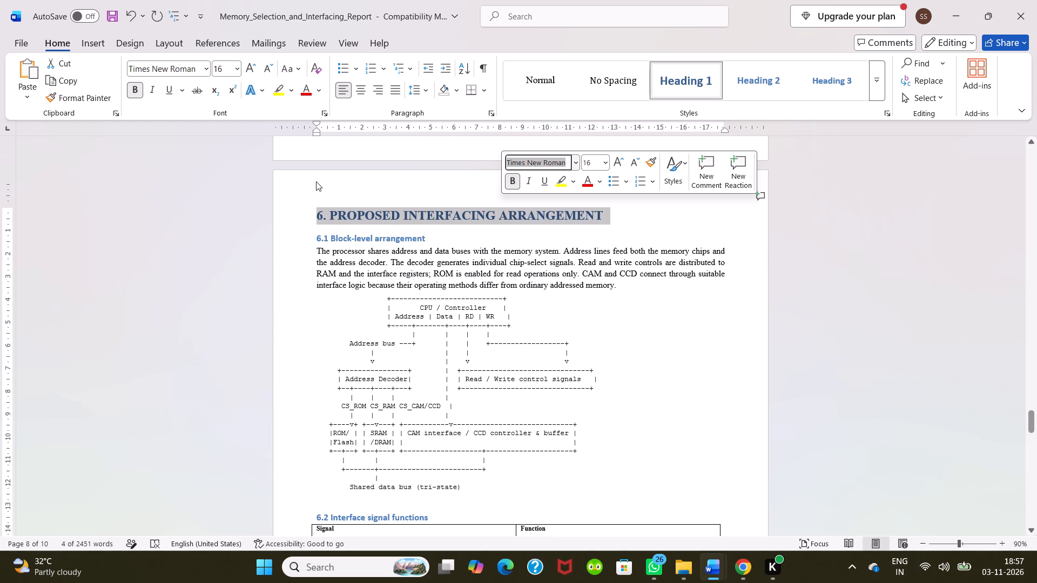
Format the heading "6.1 Block-level arrangement" in Times New Roman at 14 pt.
{"action": "left_click_drag", "start_coordinate": [318, 240], "coordinate": [363, 237]}
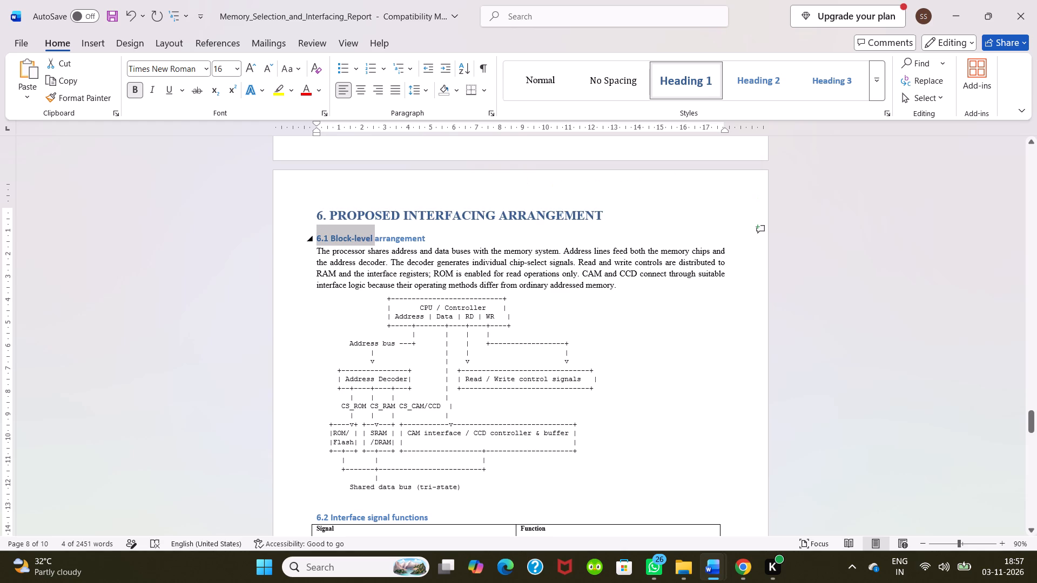
{"action": "left_click_drag", "start_coordinate": [363, 237], "coordinate": [397, 238]}
{"action": "left_click", "coordinate": [488, 190]}
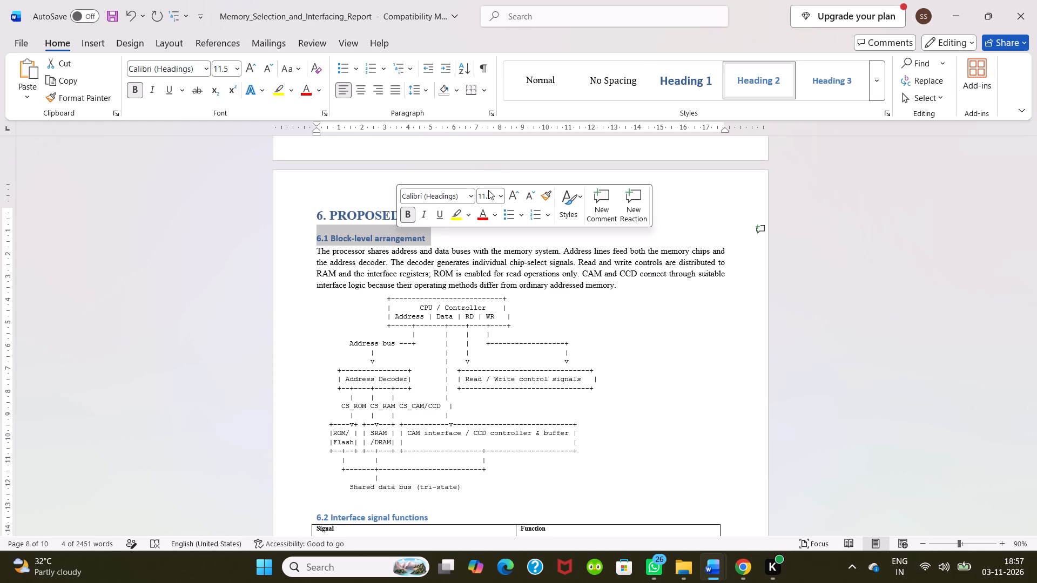
{"action": "left_click", "coordinate": [488, 192]}
{"action": "type", "text": "14"}
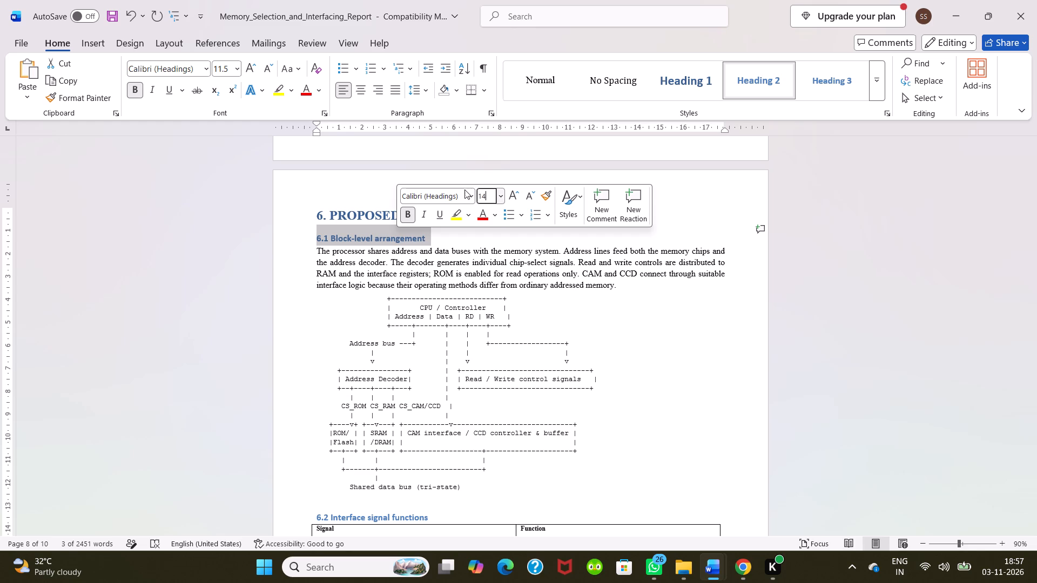
{"action": "left_click", "coordinate": [460, 194]}
{"action": "type", "text": "time"}
{"action": "key", "text": "Return"}
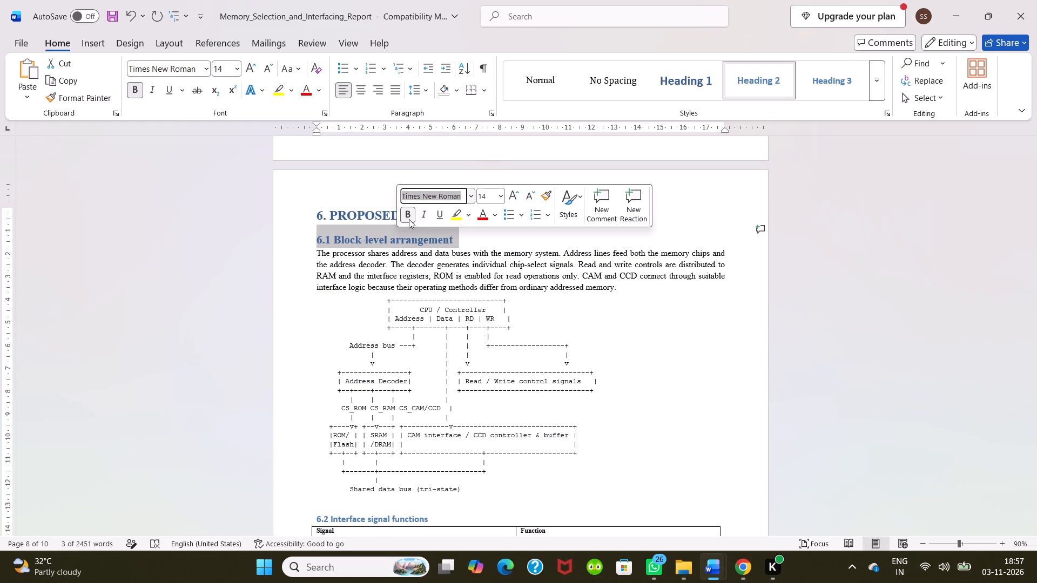
Set the body paragraph under heading 6.1, beginning "The processor shares address and data buses", to 12 pt.
{"action": "left_click_drag", "start_coordinate": [319, 250], "coordinate": [359, 283]}
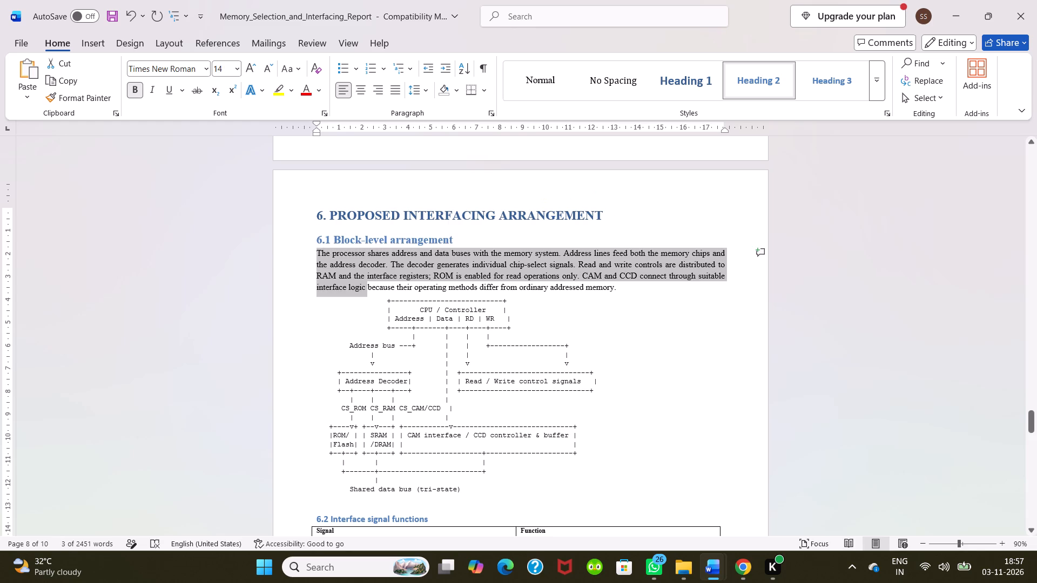
{"action": "left_click_drag", "start_coordinate": [359, 283], "coordinate": [616, 289]}
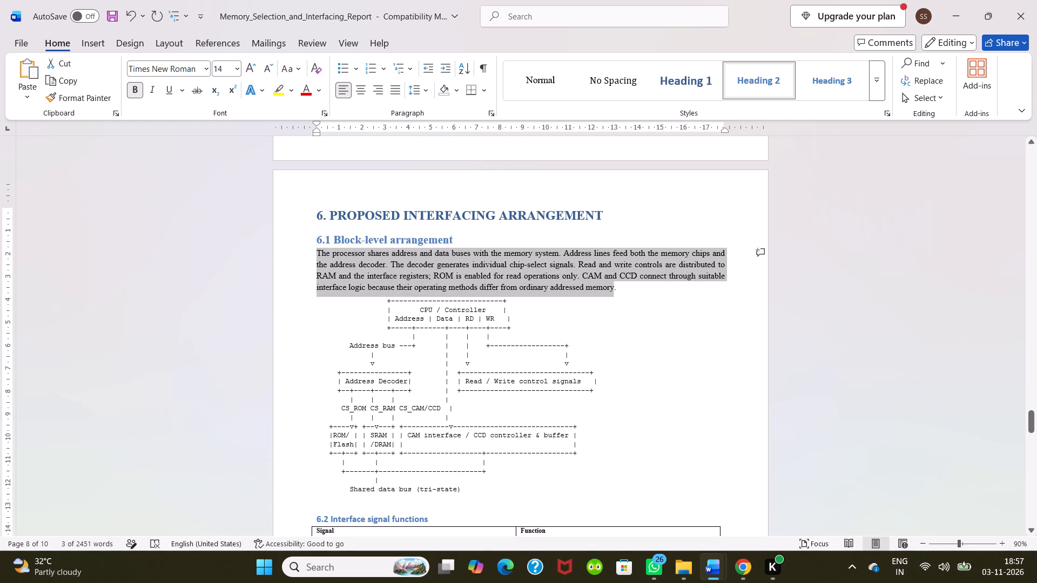
{"action": "left_click_drag", "start_coordinate": [616, 289], "coordinate": [628, 289]}
{"action": "left_click", "coordinate": [718, 246]}
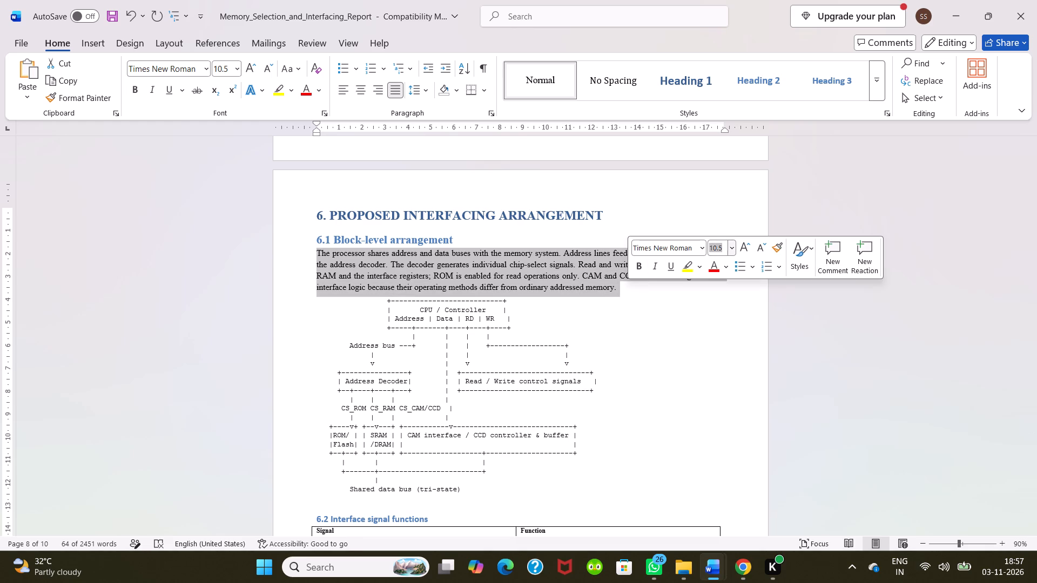
{"action": "type", "text": "12"}
{"action": "key", "text": "Return"}
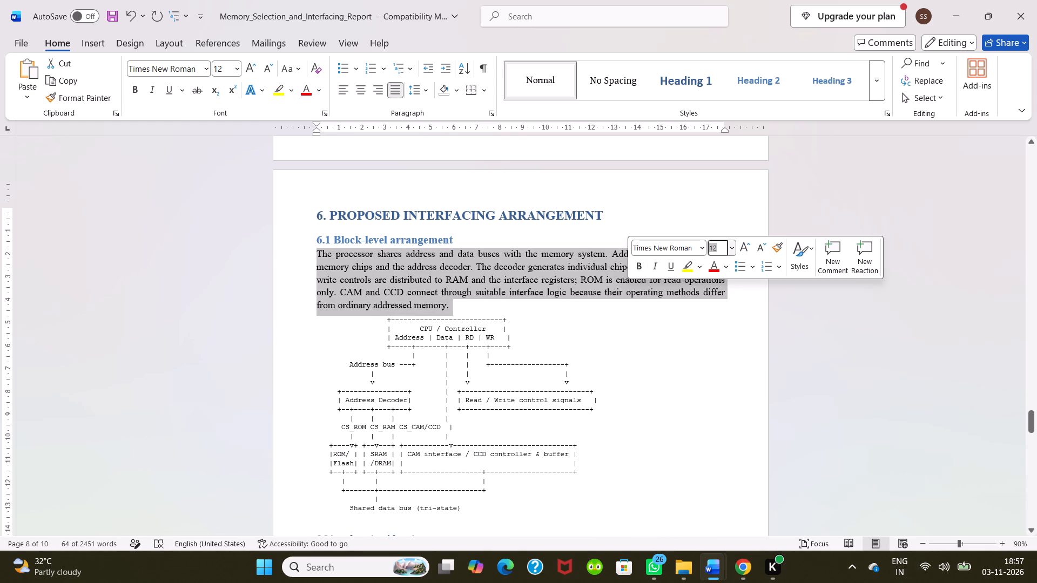
Set the whole text-drawn block diagram under 6.1, from the CPU / Controller box to "Shared data bus (tri-state)", to 12 pt.
{"action": "left_click_drag", "start_coordinate": [391, 321], "coordinate": [437, 363]}
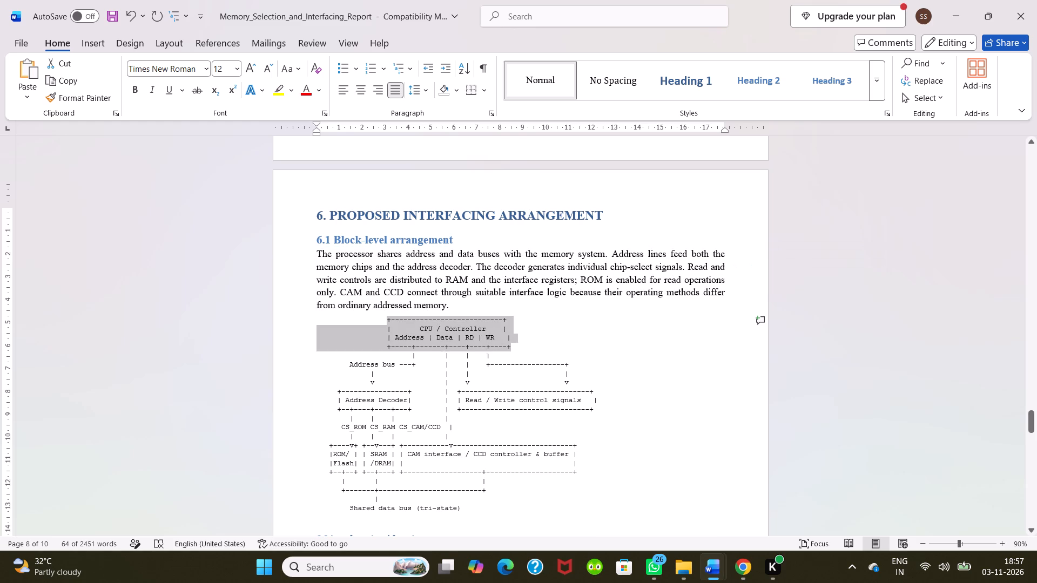
{"action": "left_click_drag", "start_coordinate": [437, 363], "coordinate": [474, 505]}
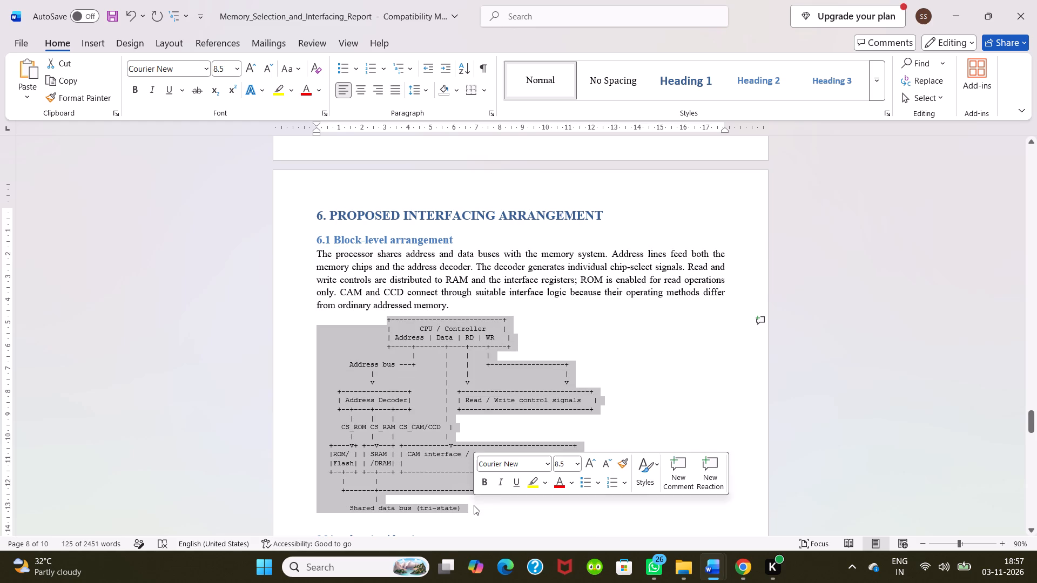
{"action": "scroll", "coordinate": [504, 513], "scroll_direction": "down", "scroll_amount": 1}
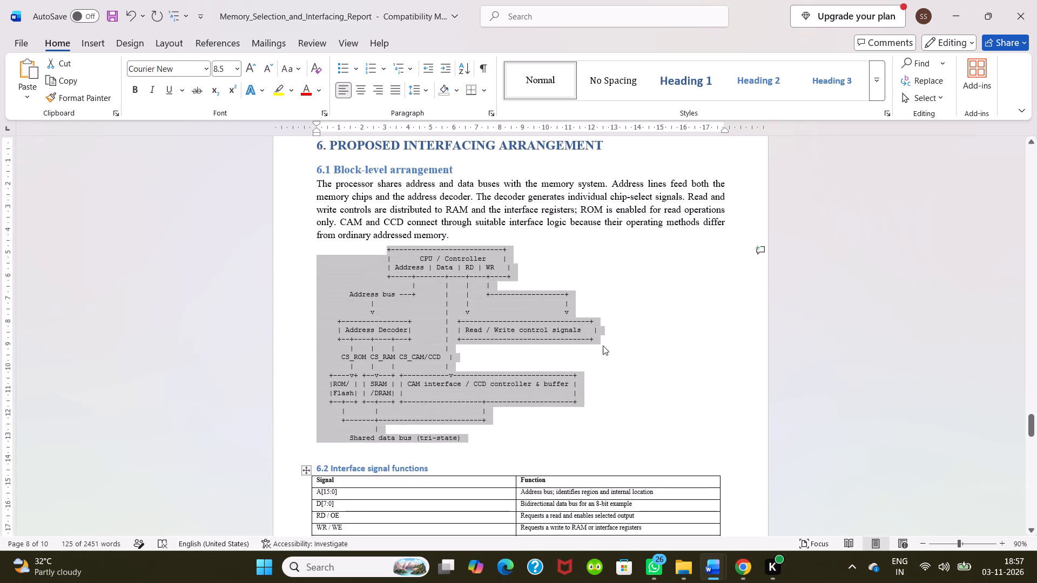
{"action": "left_click", "coordinate": [221, 69]}
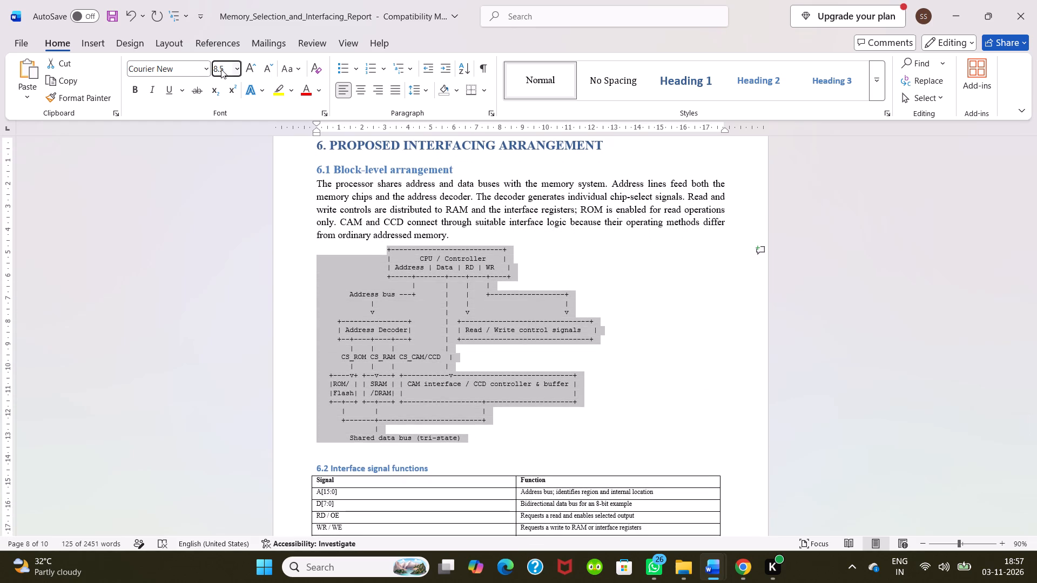
{"action": "type", "text": "12"}
{"action": "key", "text": "Return"}
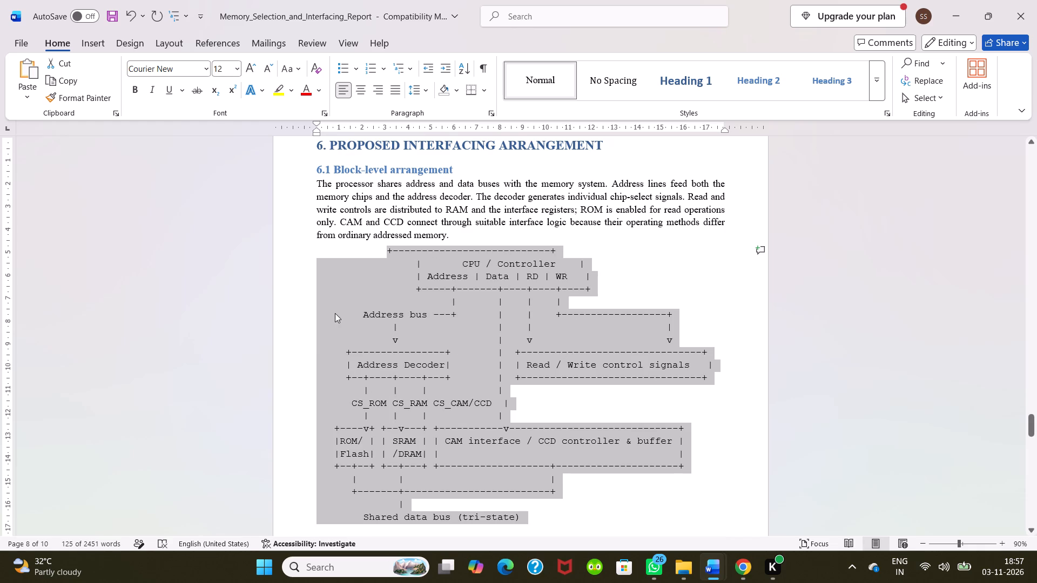
{"action": "left_click", "coordinate": [335, 313]}
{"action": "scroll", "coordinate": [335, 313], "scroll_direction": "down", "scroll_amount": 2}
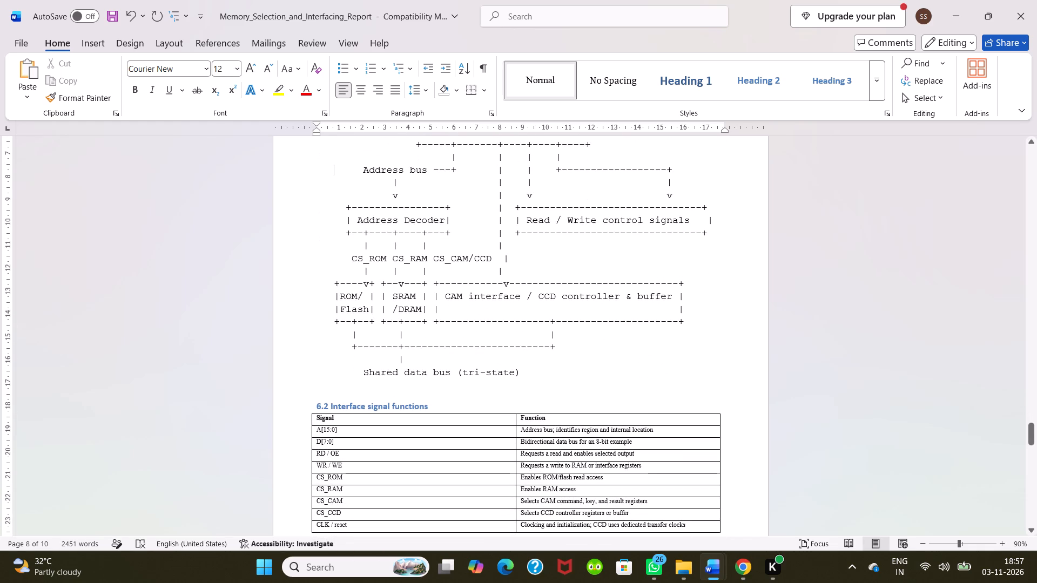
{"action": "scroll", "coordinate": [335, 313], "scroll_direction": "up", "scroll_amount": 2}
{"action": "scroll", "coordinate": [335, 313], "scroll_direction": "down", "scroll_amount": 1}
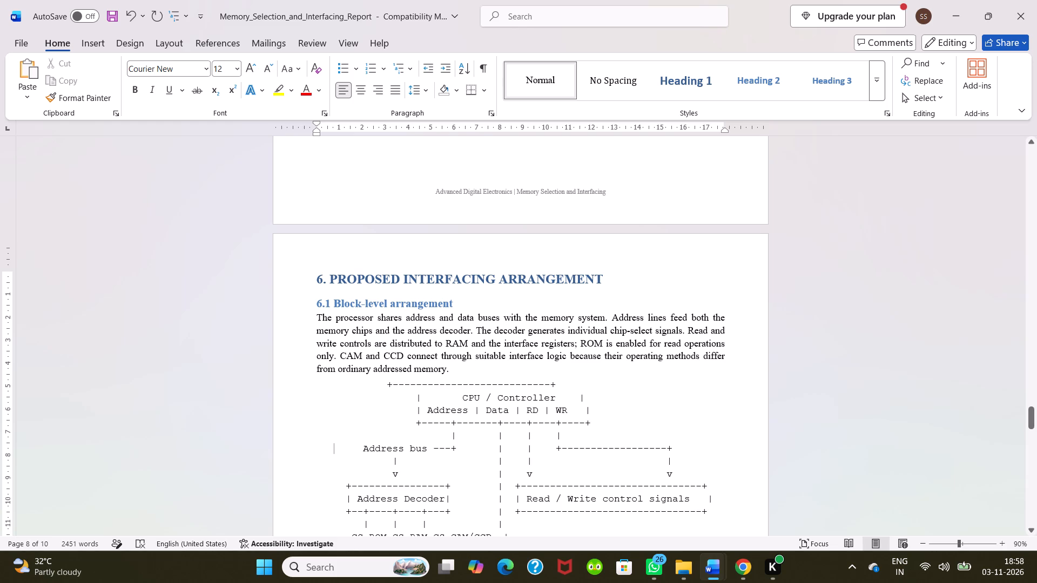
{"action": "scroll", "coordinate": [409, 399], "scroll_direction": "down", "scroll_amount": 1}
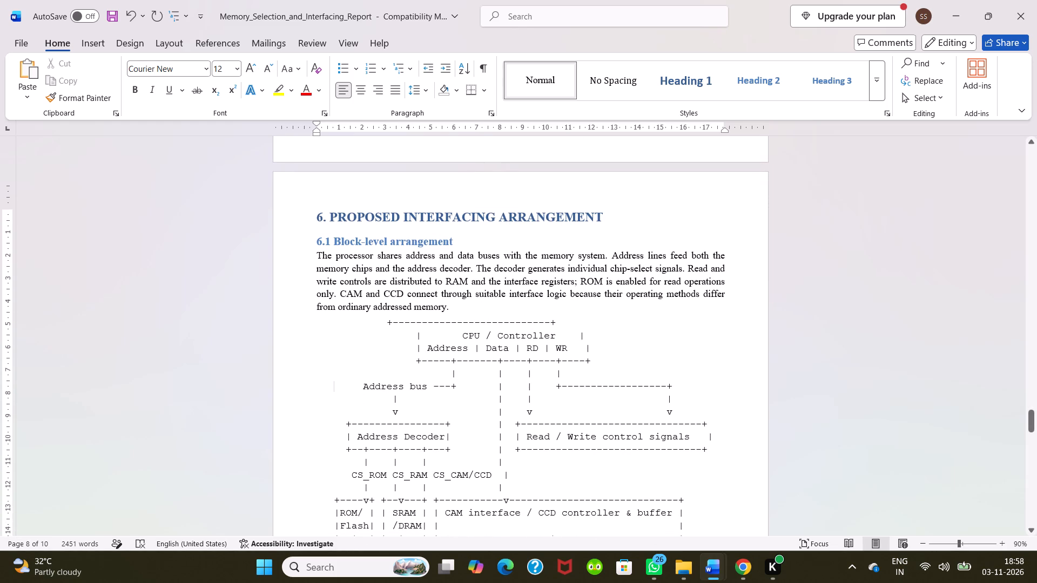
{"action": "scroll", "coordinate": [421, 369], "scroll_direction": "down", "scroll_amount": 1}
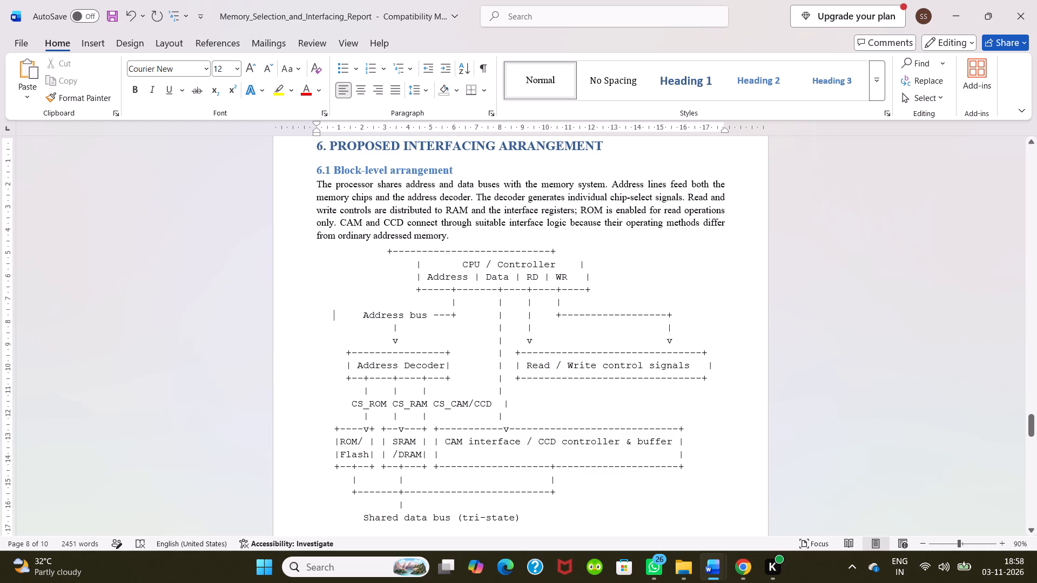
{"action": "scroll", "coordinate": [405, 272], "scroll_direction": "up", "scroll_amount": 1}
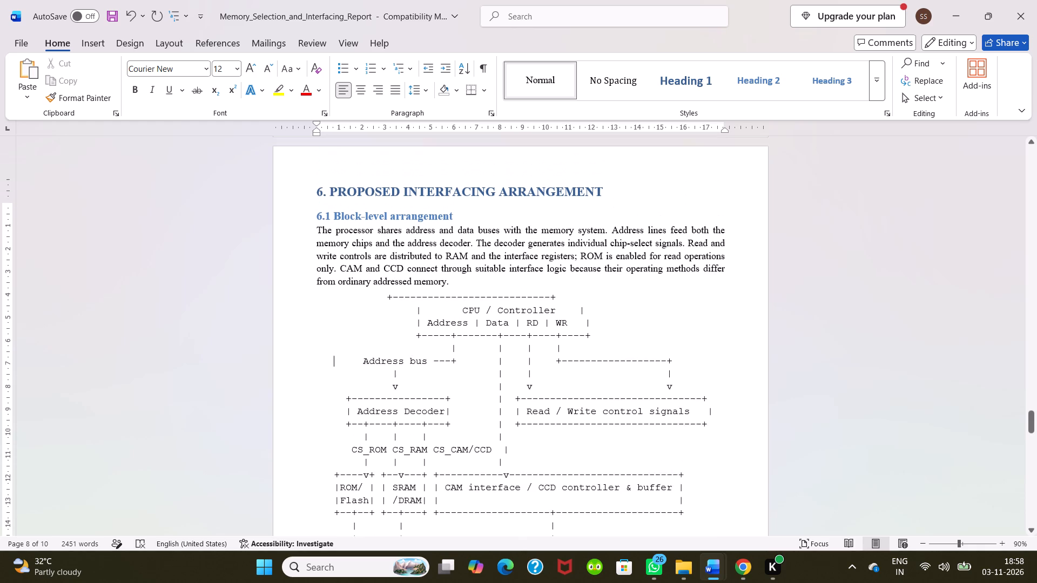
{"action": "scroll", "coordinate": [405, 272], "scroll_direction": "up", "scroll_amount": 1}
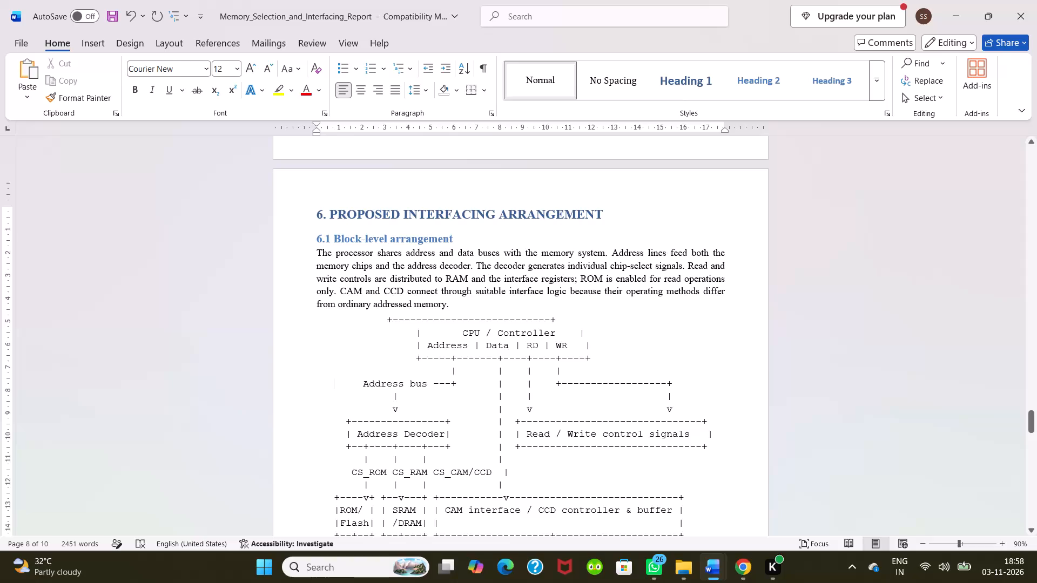
Pause the song playing in Google Chrome through the system media controls and return to the report.
{"action": "left_click", "coordinate": [952, 562]}
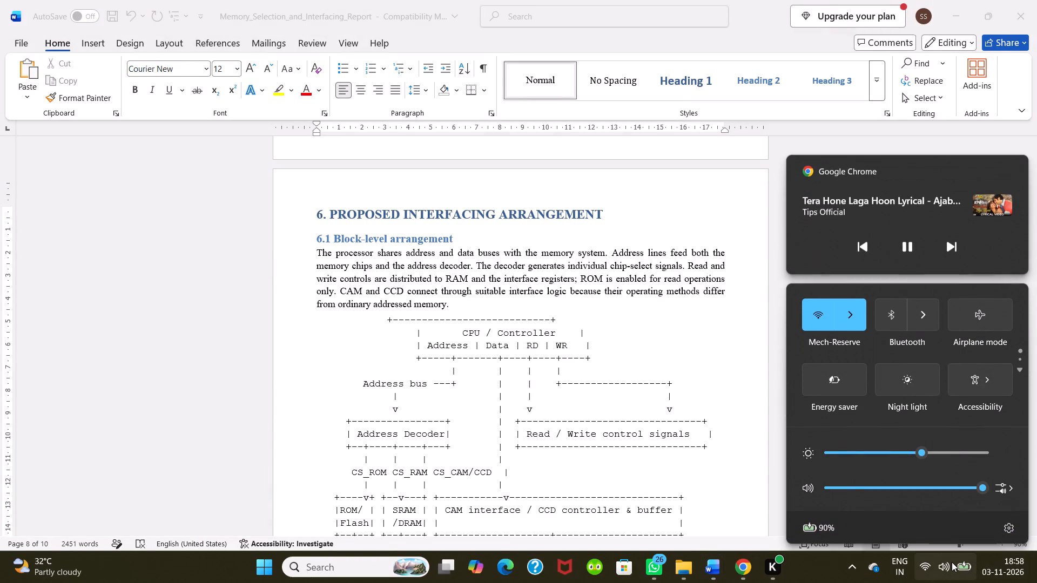
{"action": "left_click", "coordinate": [908, 238]}
{"action": "left_click", "coordinate": [711, 310]}
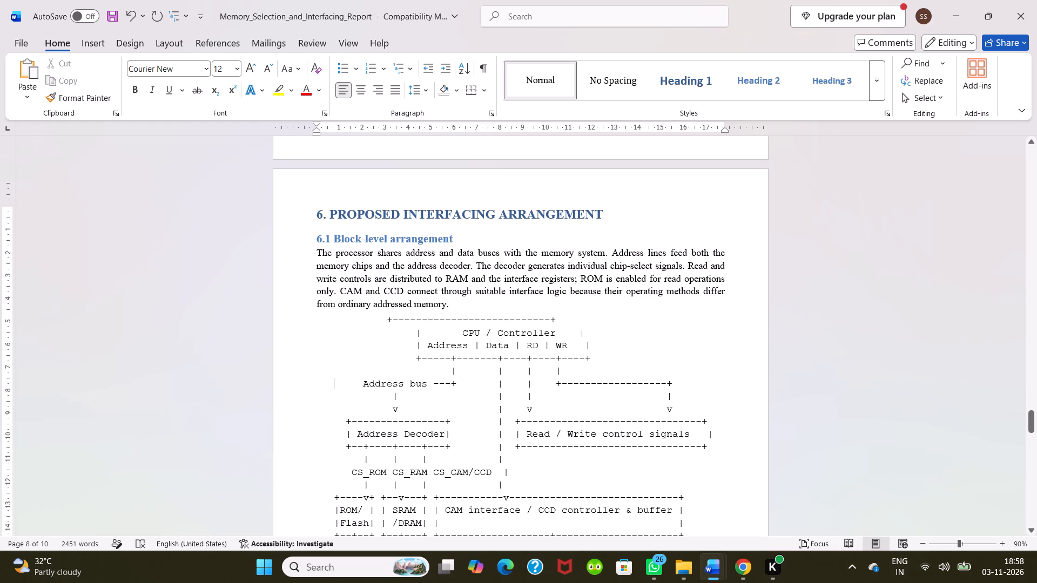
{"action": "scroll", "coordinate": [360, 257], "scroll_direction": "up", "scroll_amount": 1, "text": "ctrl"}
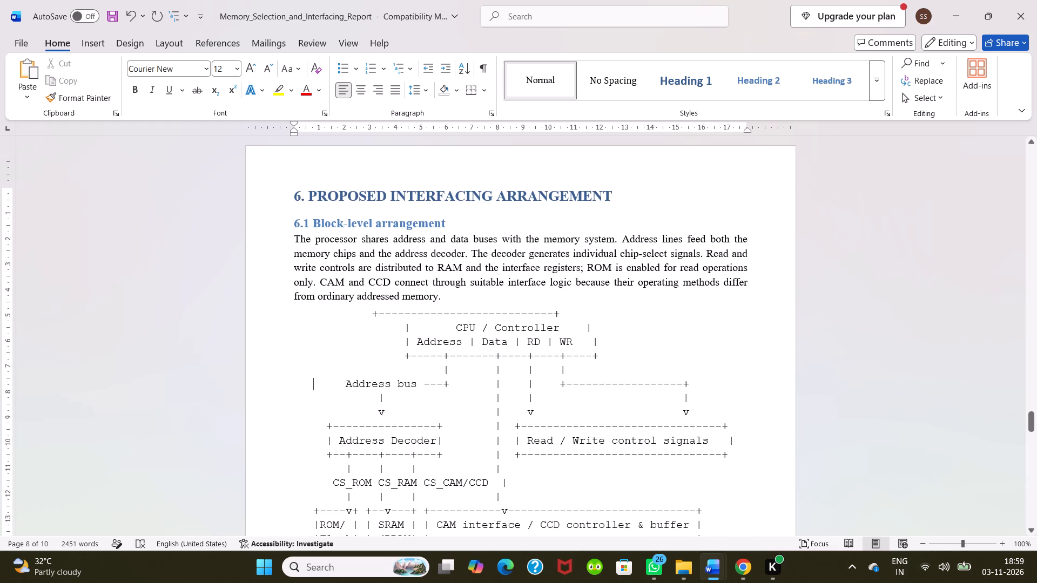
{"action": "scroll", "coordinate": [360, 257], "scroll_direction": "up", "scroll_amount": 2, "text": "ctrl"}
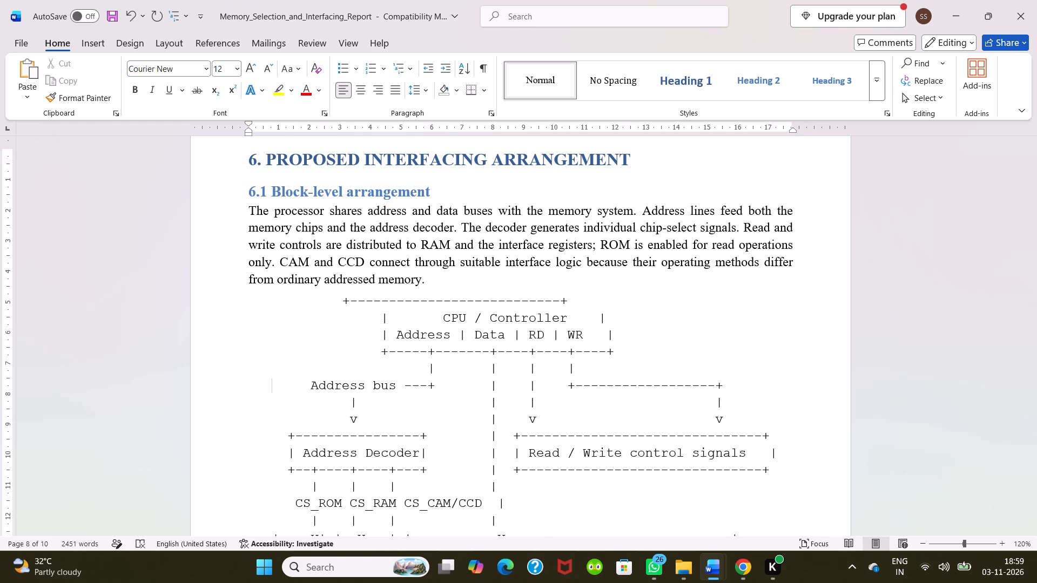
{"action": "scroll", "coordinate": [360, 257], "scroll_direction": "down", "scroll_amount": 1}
Copy the section 6 heading text, search Google Images for "PROPOSED INTERFACING ARRANGEMENT" in a new Chrome tab, and preview the GPS module circuit diagram.
{"action": "left_click_drag", "start_coordinate": [267, 158], "coordinate": [483, 153]}
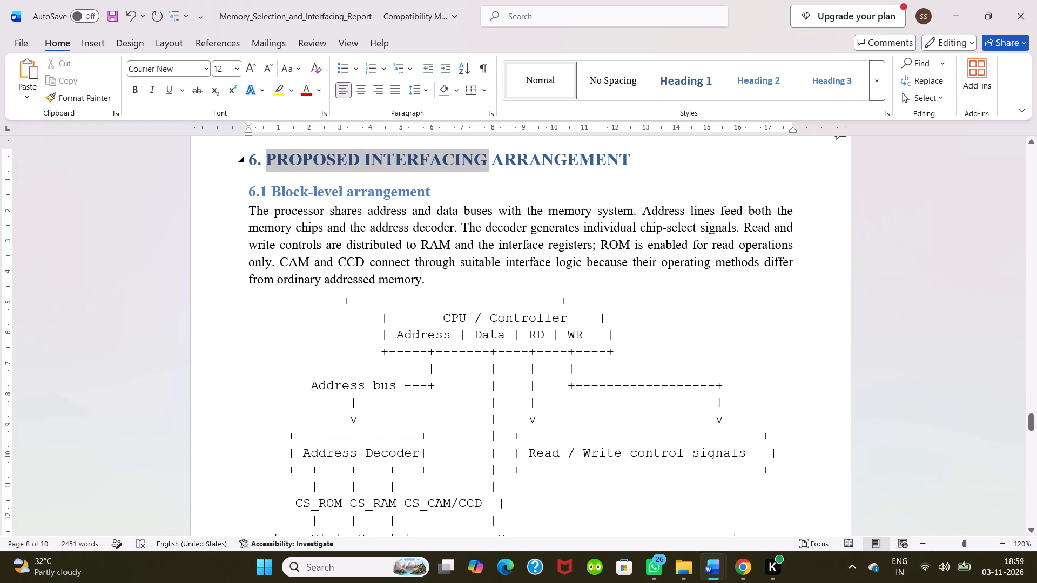
{"action": "left_click_drag", "start_coordinate": [483, 153], "coordinate": [547, 153]}
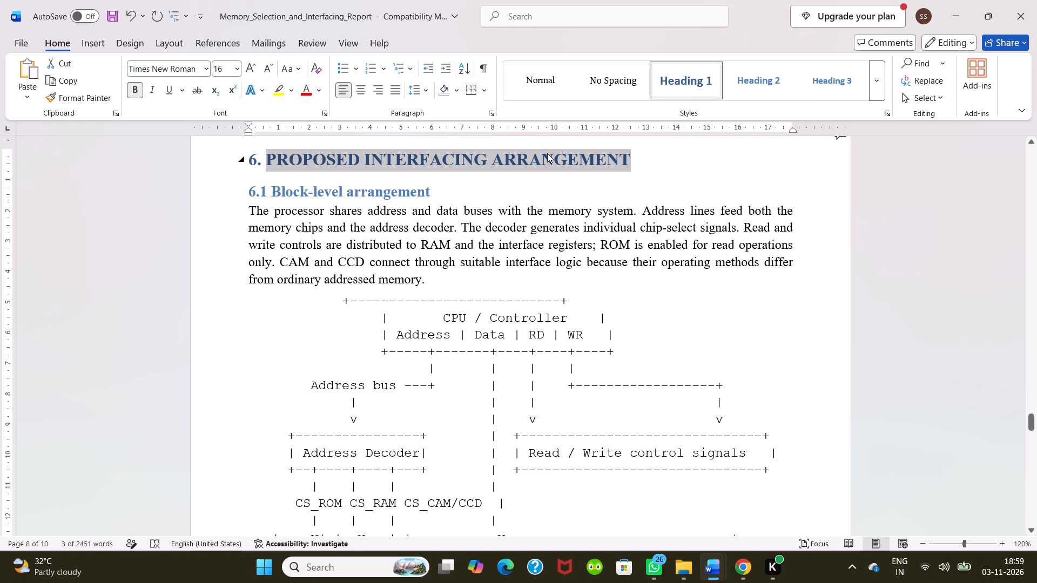
{"action": "key", "text": "ctrl+c"}
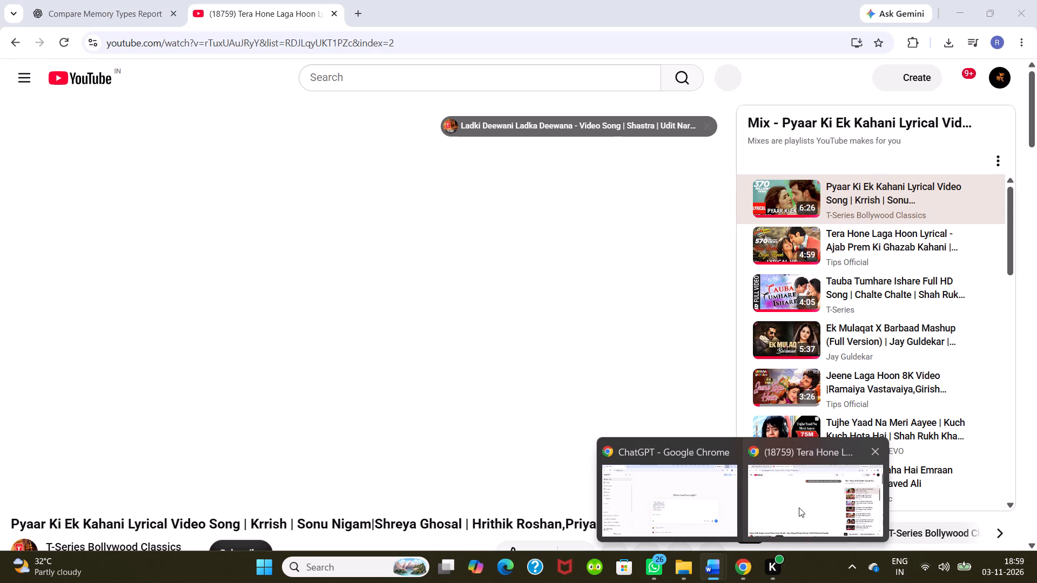
{"action": "left_click", "coordinate": [783, 499]}
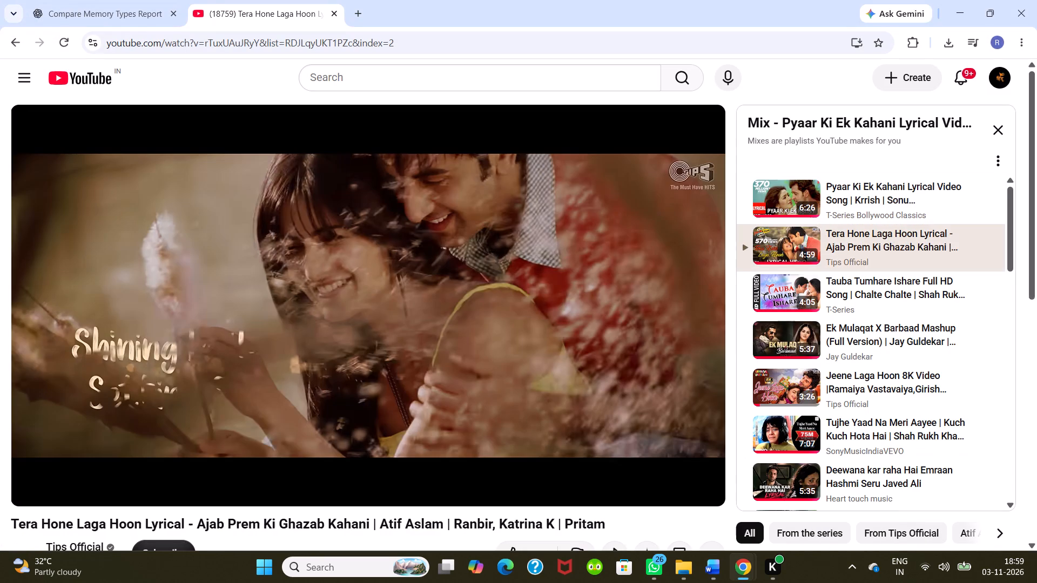
{"action": "left_click", "coordinate": [359, 11]}
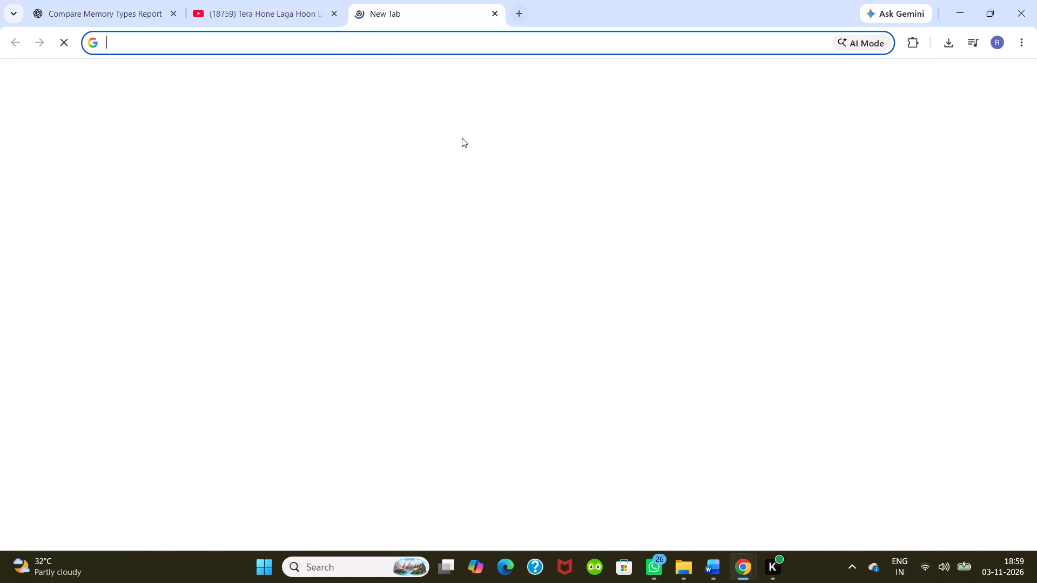
{"action": "left_click", "coordinate": [402, 256]}
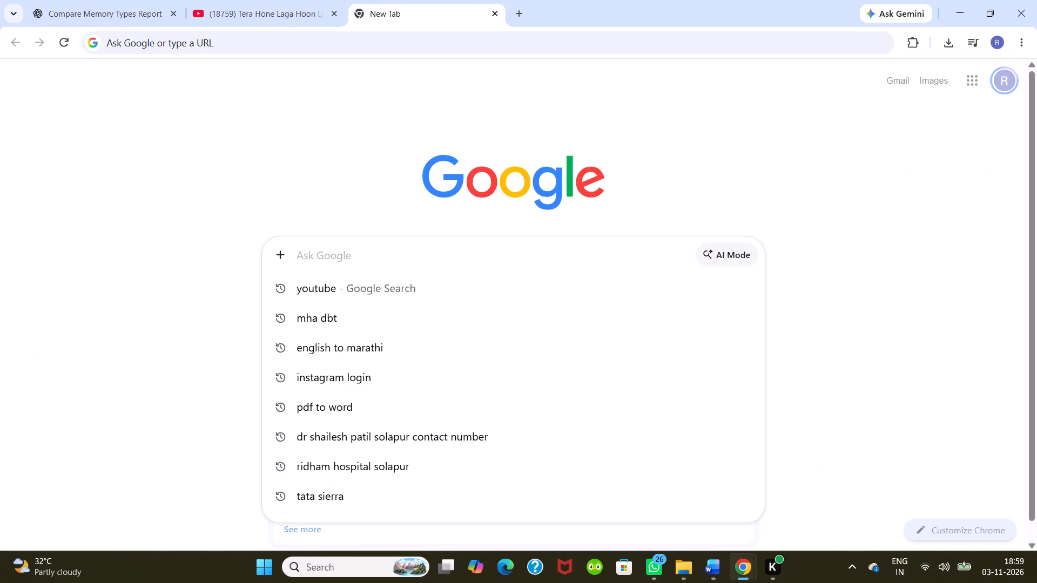
{"action": "key", "text": "ctrl+v"}
{"action": "key", "text": "Return"}
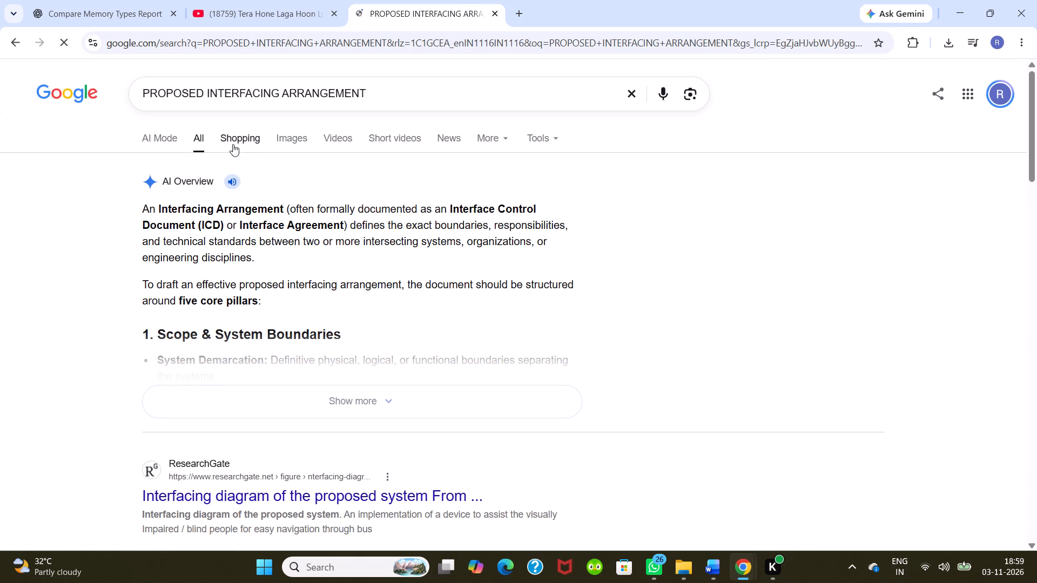
{"action": "left_click", "coordinate": [284, 137]}
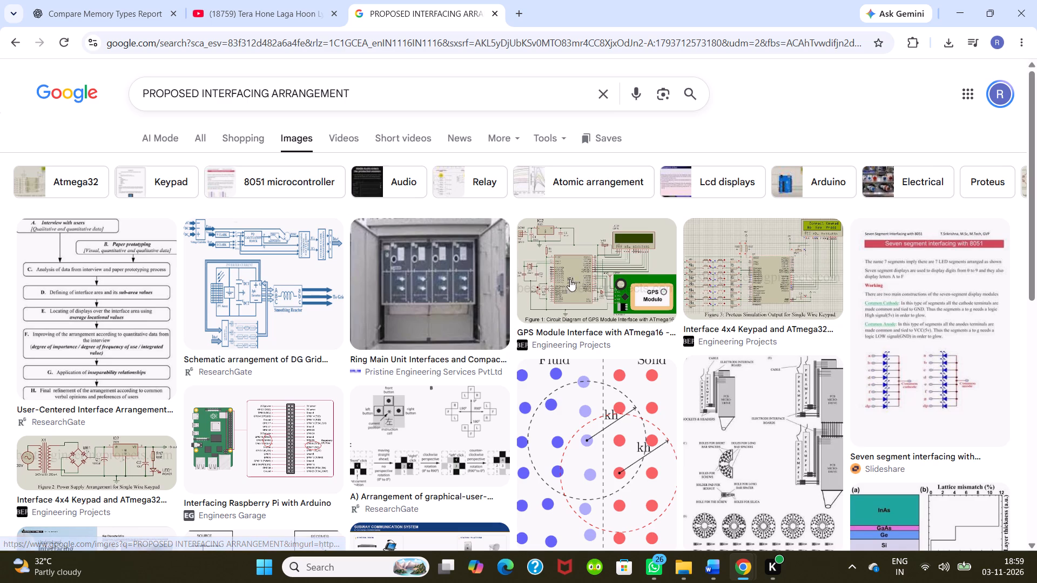
{"action": "left_click", "coordinate": [597, 283]}
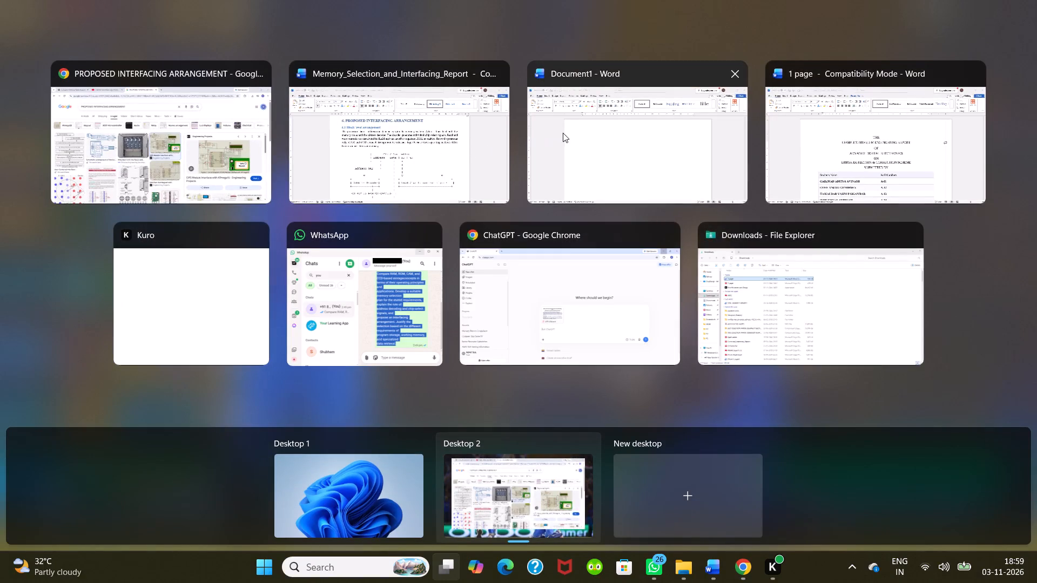
Copy the section 6 and 6.1 headings from the report, search Google Images for "PROPOSED INTERFACING ARRANGEMENT 6.1 Block-level arrangement", and browse the images.
{"action": "left_click", "coordinate": [409, 148]}
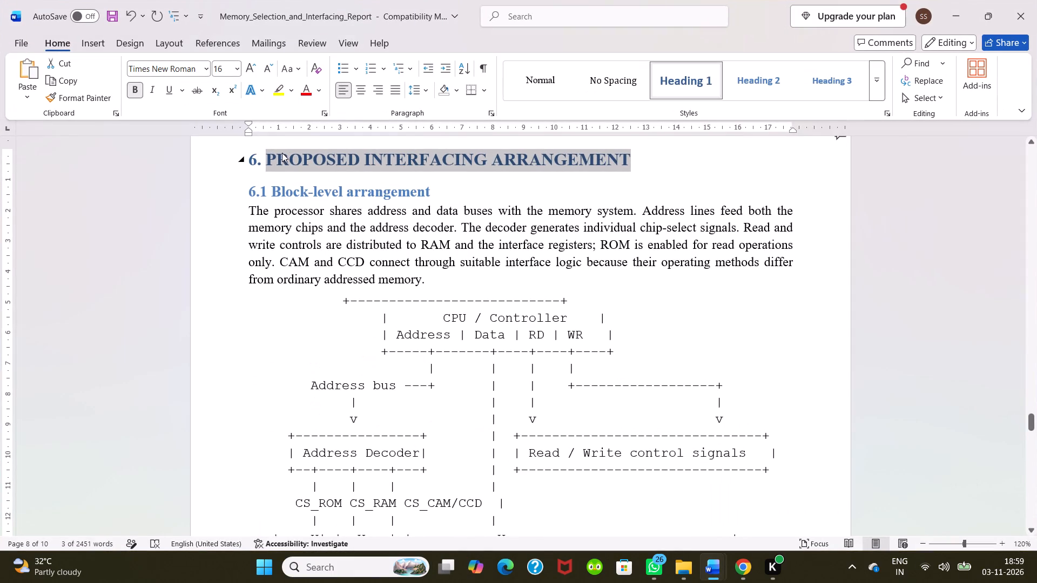
{"action": "left_click", "coordinate": [267, 154]}
{"action": "left_click_drag", "start_coordinate": [267, 154], "coordinate": [380, 194]}
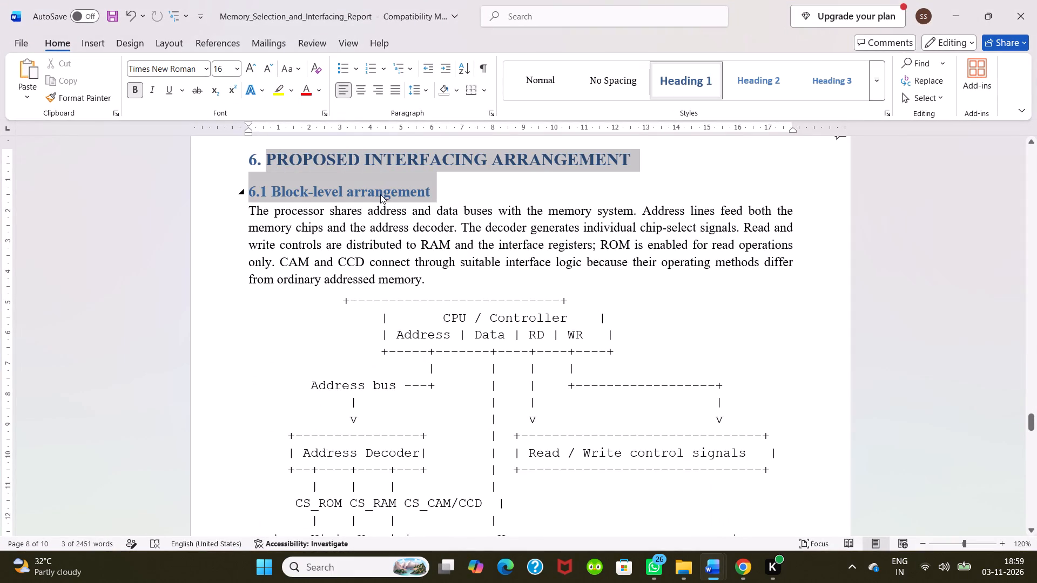
{"action": "left_click_drag", "start_coordinate": [380, 194], "coordinate": [398, 194]}
{"action": "key", "text": "ctrl+c"}
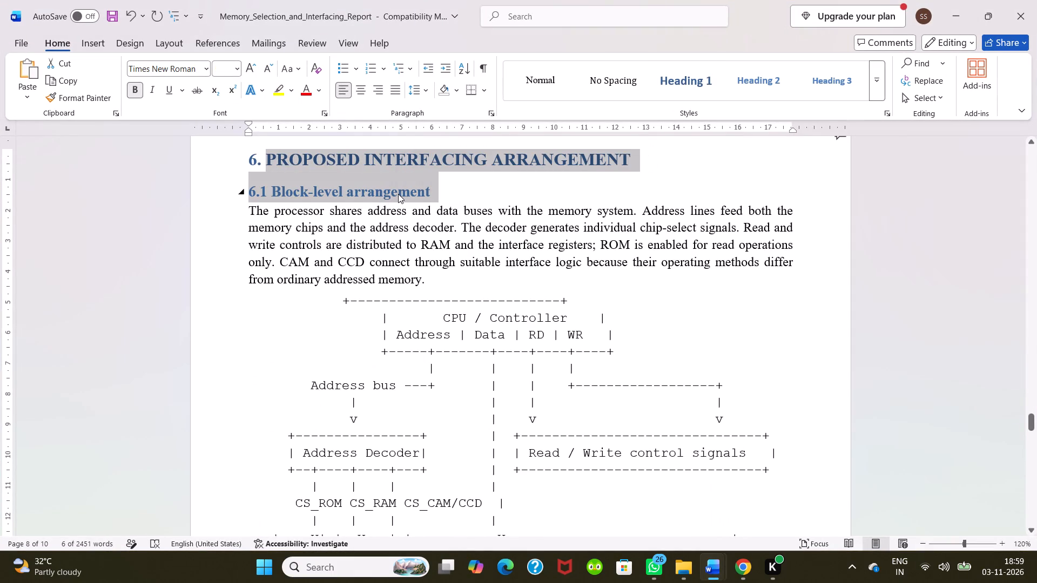
{"action": "left_click", "coordinate": [427, 153]}
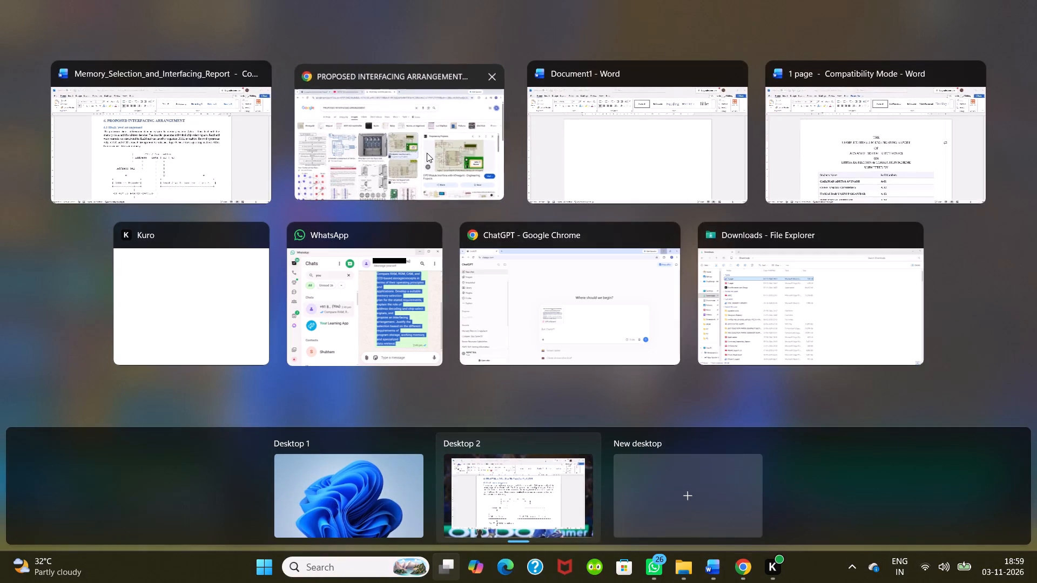
{"action": "left_click", "coordinate": [427, 94]}
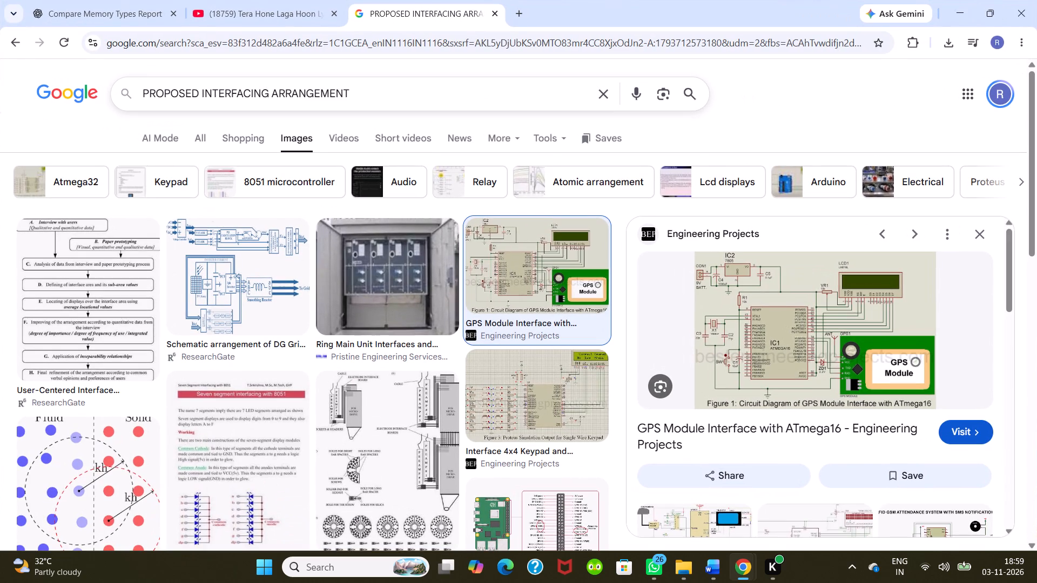
{"action": "key", "text": "BackSpace"}
{"action": "key", "text": "BackSpace"}
{"action": "key", "text": "BackSpace"}
{"action": "key", "text": "BackSpace"}
{"action": "key", "text": "BackSpace"}
{"action": "key", "text": "BackSpace"}
{"action": "key", "text": "BackSpace"}
{"action": "key", "text": "BackSpace"}
{"action": "key", "text": "BackSpace"}
{"action": "key", "text": "BackSpace"}
{"action": "key", "text": "BackSpace"}
{"action": "key", "text": "BackSpace"}
{"action": "key", "text": "BackSpace"}
{"action": "key", "text": "BackSpace"}
{"action": "key", "text": "BackSpace"}
{"action": "key", "text": "BackSpace"}
{"action": "key", "text": "BackSpace"}
{"action": "key", "text": "BackSpace"}
{"action": "key", "text": "BackSpace"}
{"action": "key", "text": "BackSpace"}
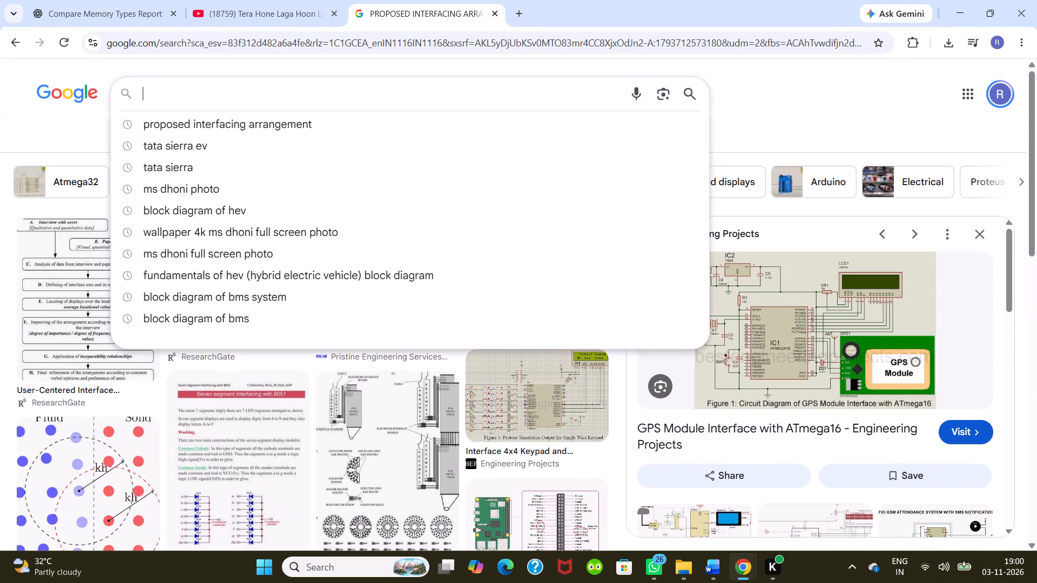
{"action": "key", "text": "ctrl+v"}
{"action": "key", "text": "Return"}
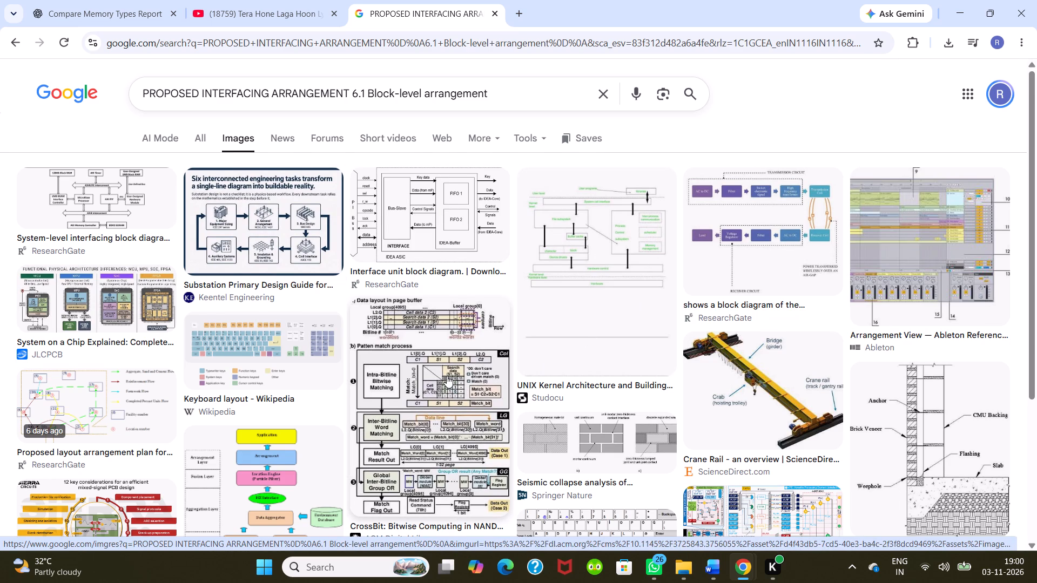
{"action": "scroll", "coordinate": [447, 376], "scroll_direction": "down", "scroll_amount": 1}
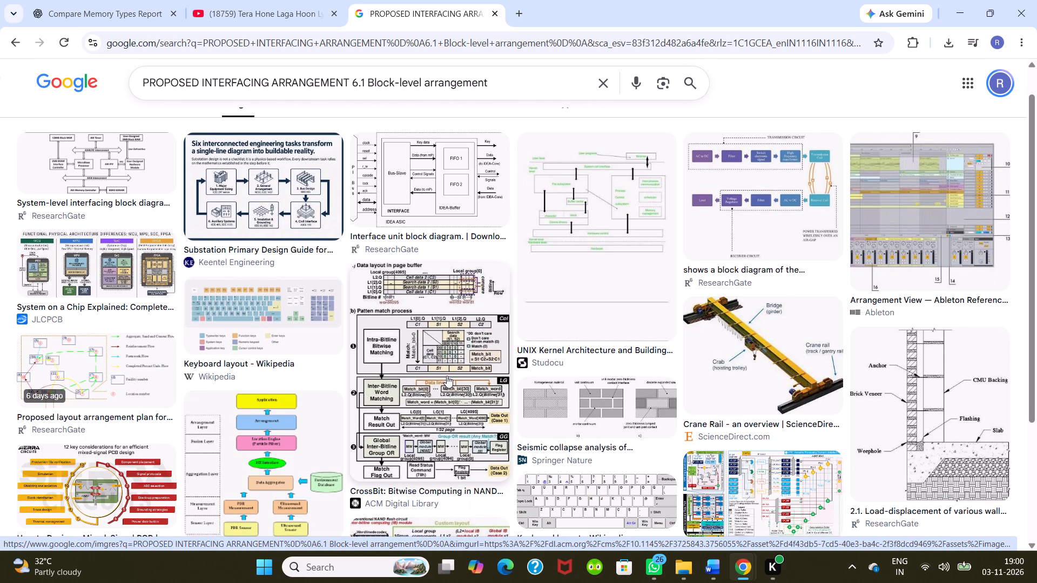
{"action": "scroll", "coordinate": [447, 376], "scroll_direction": "down", "scroll_amount": 2}
{"action": "scroll", "coordinate": [447, 376], "scroll_direction": "up", "scroll_amount": 2}
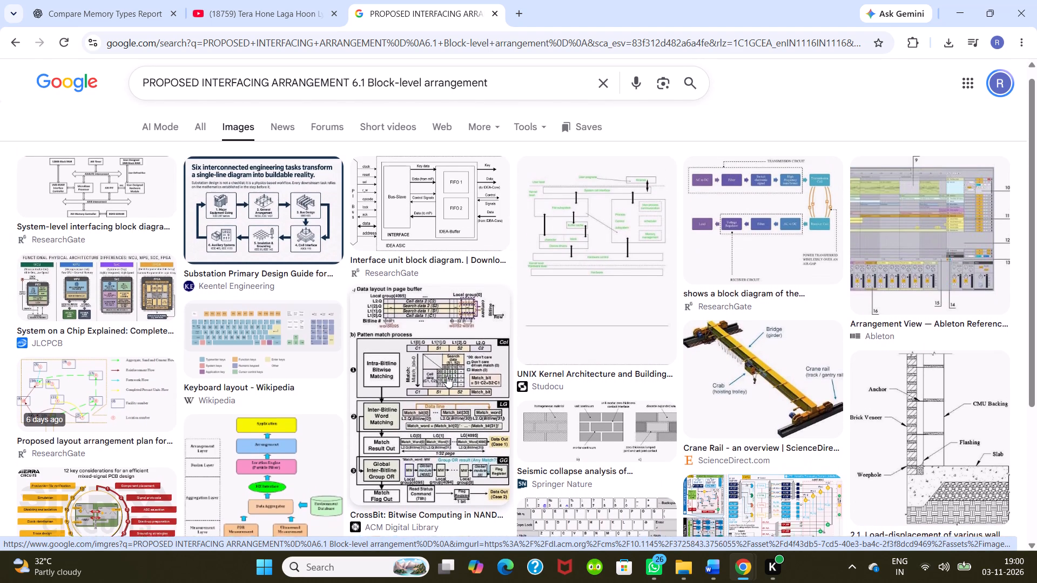
Examine the Google Images results for "PROPOSED INTERFACING ARRANGEMENT 6.1 Block-level arrangement" for a suitable block diagram.
{"action": "scroll", "coordinate": [447, 376], "scroll_direction": "down", "scroll_amount": 1}
{"action": "scroll", "coordinate": [447, 376], "scroll_direction": "up", "scroll_amount": 1}
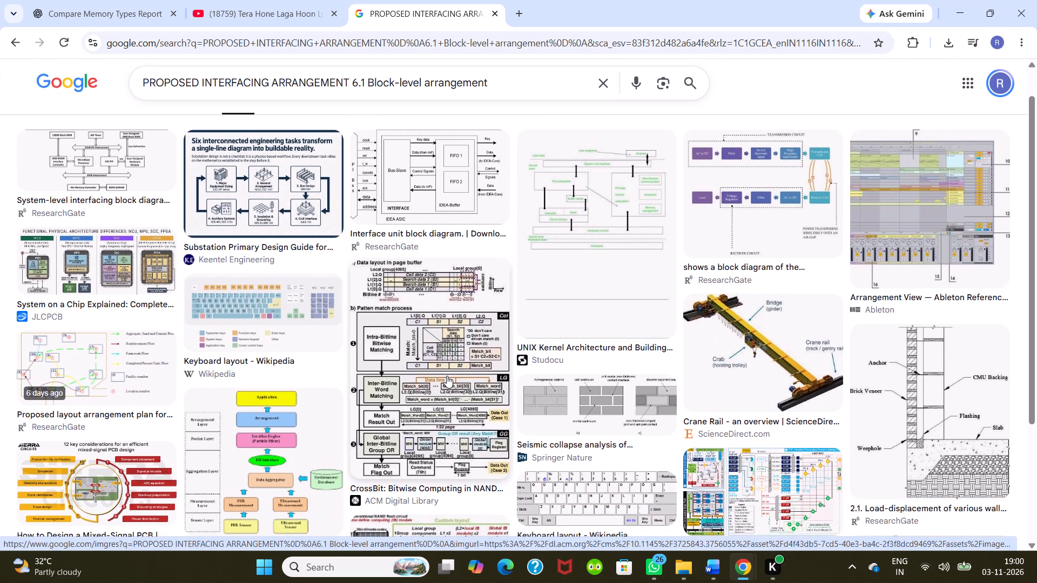
{"action": "scroll", "coordinate": [447, 376], "scroll_direction": "up", "scroll_amount": 1}
{"action": "scroll", "coordinate": [447, 376], "scroll_direction": "down", "scroll_amount": 1}
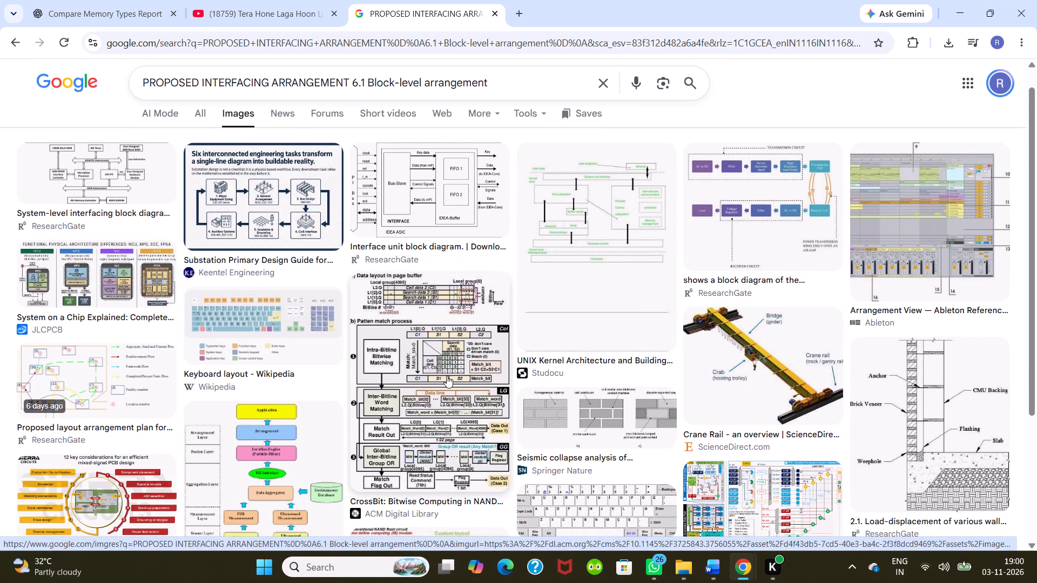
{"action": "scroll", "coordinate": [447, 376], "scroll_direction": "up", "scroll_amount": 1}
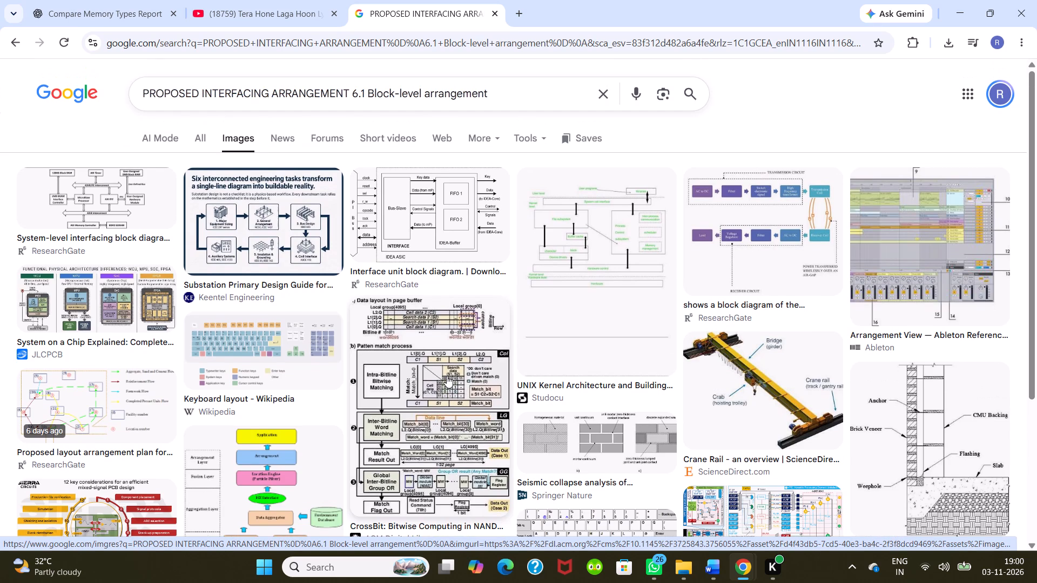
{"action": "scroll", "coordinate": [436, 367], "scroll_direction": "down", "scroll_amount": 4}
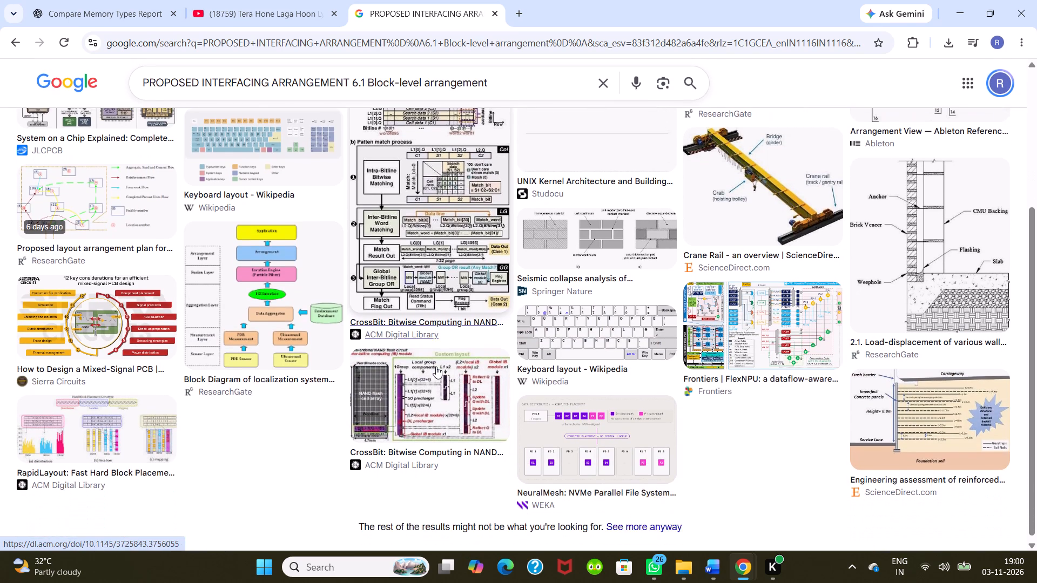
{"action": "scroll", "coordinate": [436, 367], "scroll_direction": "down", "scroll_amount": 1}
{"action": "scroll", "coordinate": [436, 367], "scroll_direction": "up", "scroll_amount": 4}
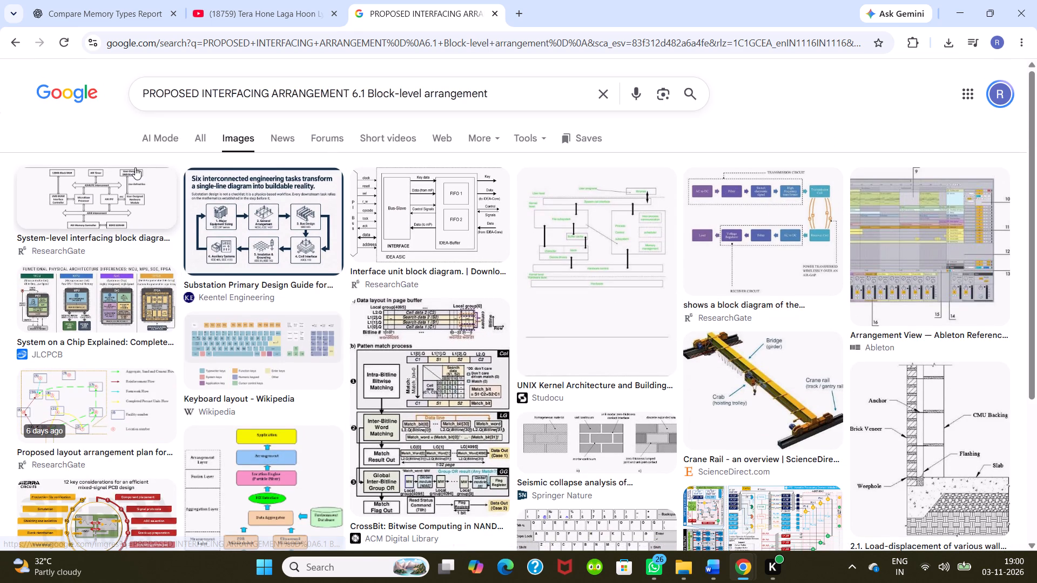
Copy the ResearchGate system-level interfacing block diagram image from the Google Images results and switch to the memory report in Word.
{"action": "left_click", "coordinate": [121, 188]}
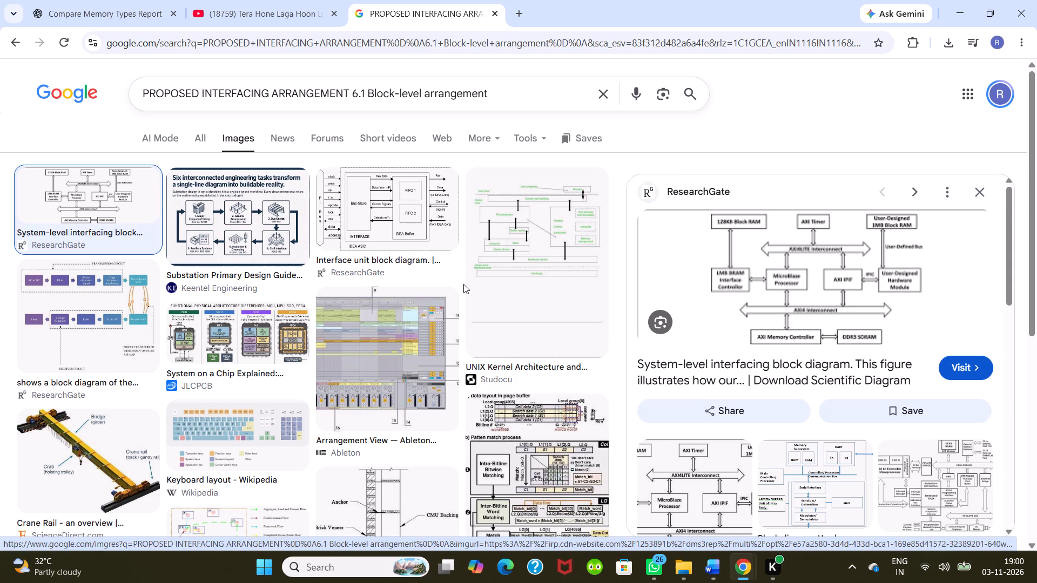
{"action": "left_click", "coordinate": [798, 276]}
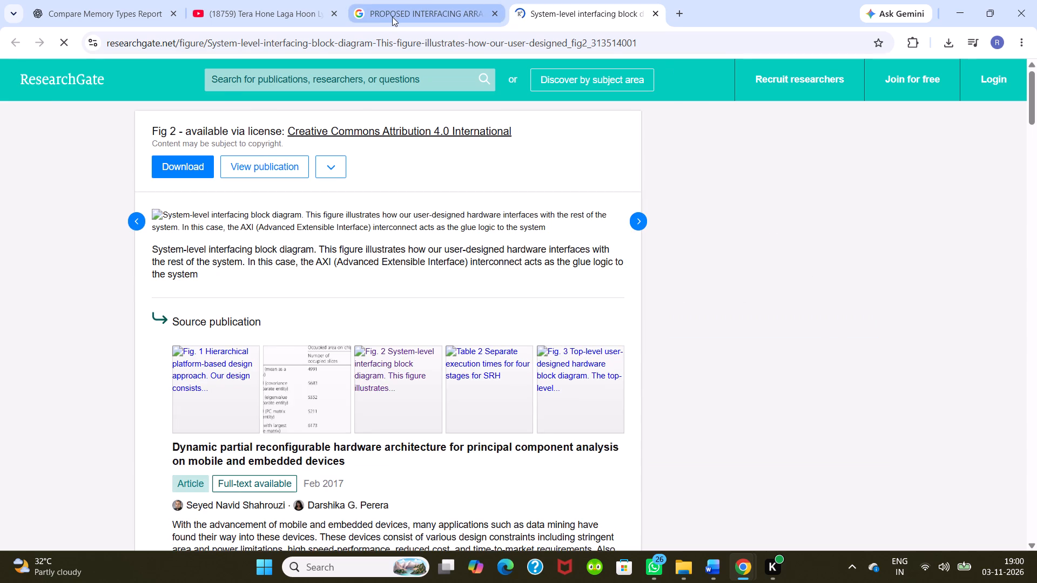
{"action": "left_click", "coordinate": [394, 16]}
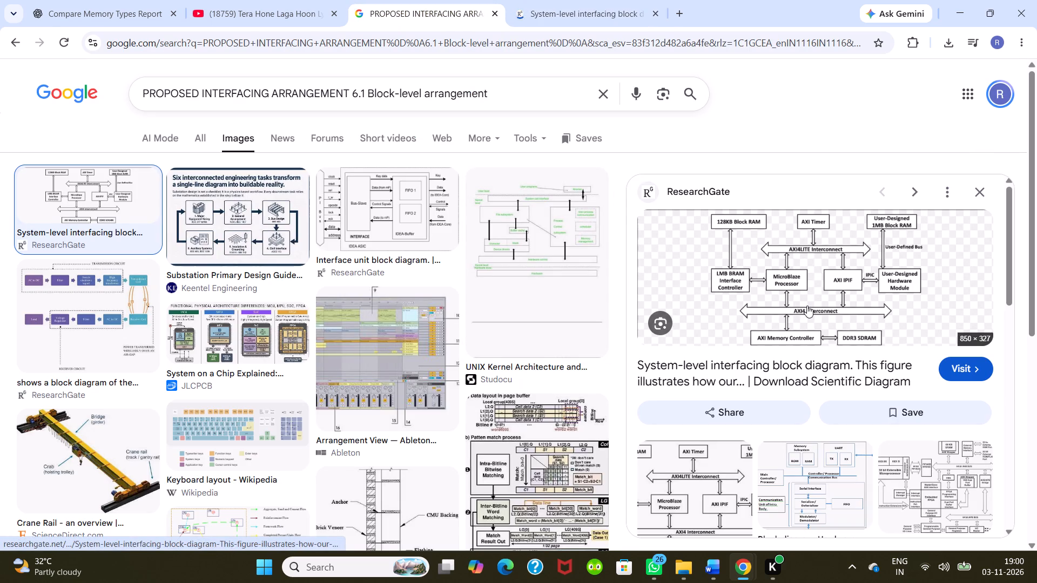
{"action": "right_click", "coordinate": [807, 306]}
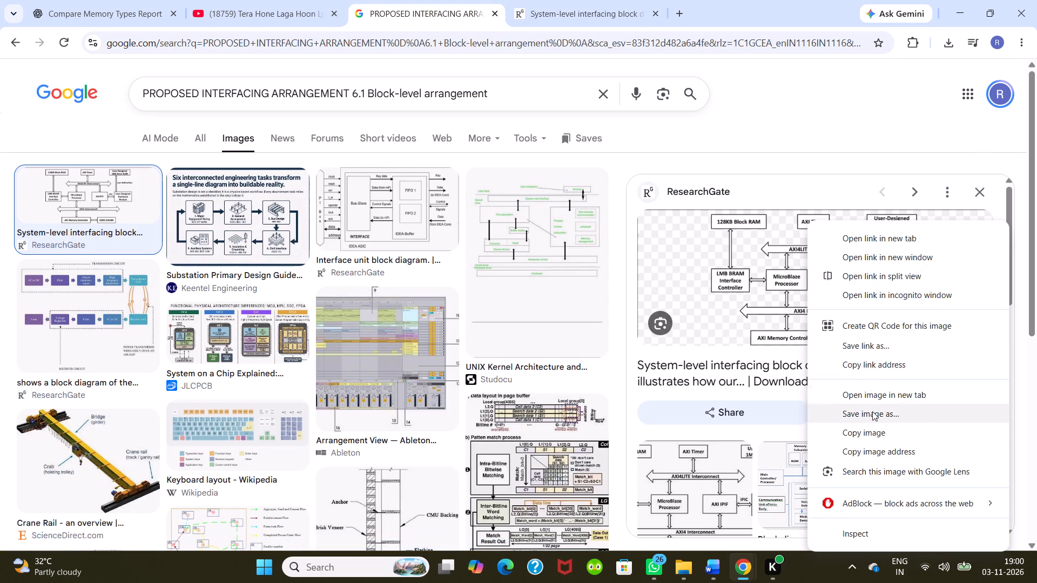
{"action": "left_click", "coordinate": [881, 432]}
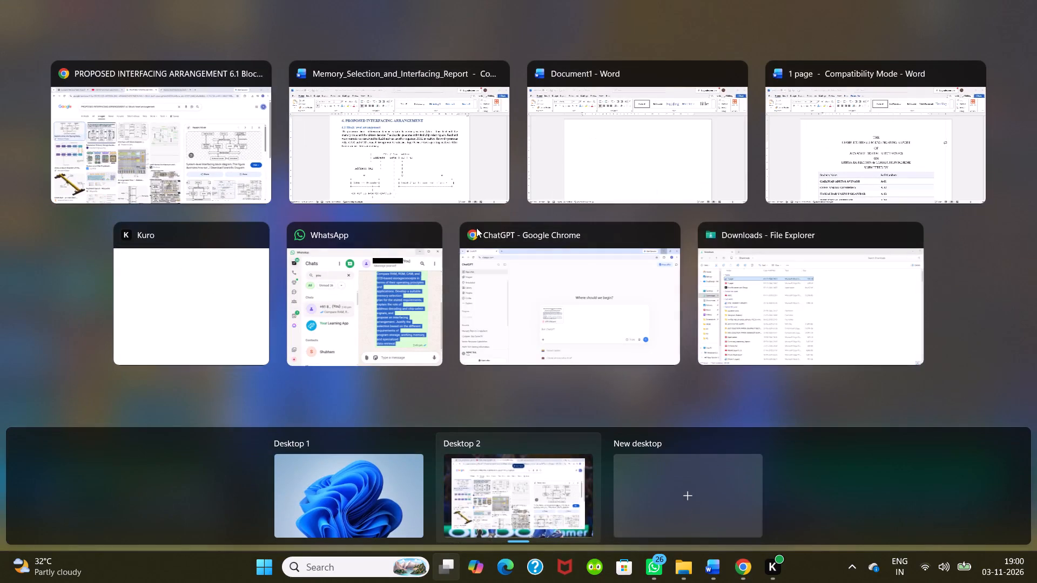
{"action": "left_click", "coordinate": [386, 162]}
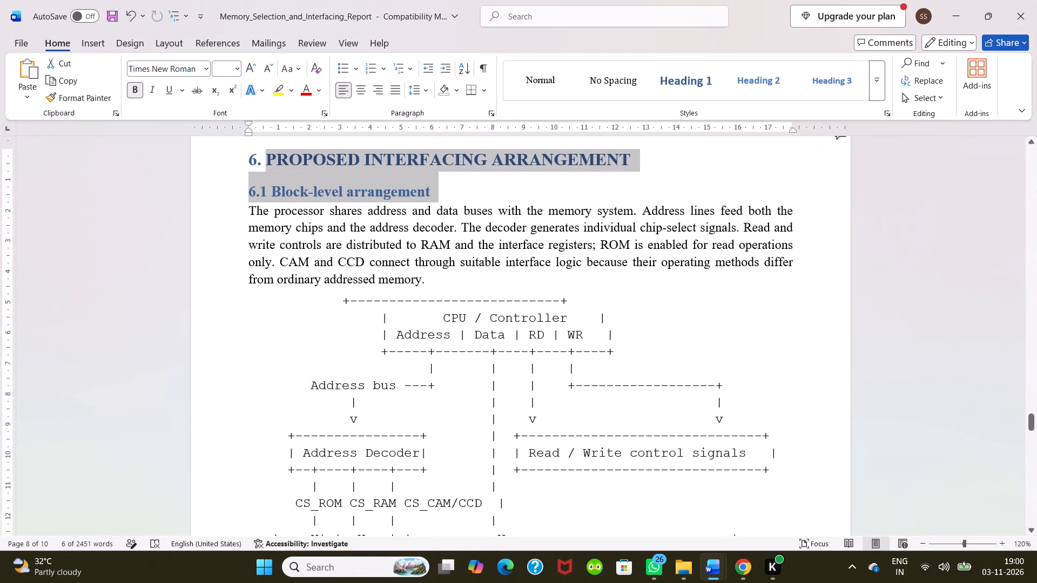
Resume the song paused in Chrome from the system media controls and return to the report.
{"action": "left_click", "coordinate": [955, 565]}
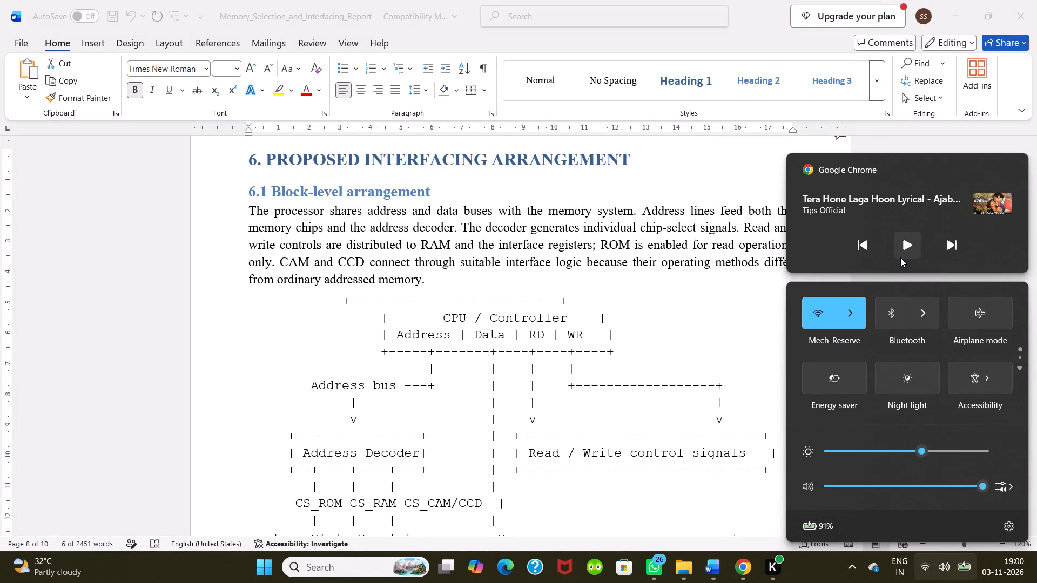
{"action": "left_click", "coordinate": [903, 254]}
{"action": "left_click", "coordinate": [636, 327]}
{"action": "left_click", "coordinate": [628, 337]}
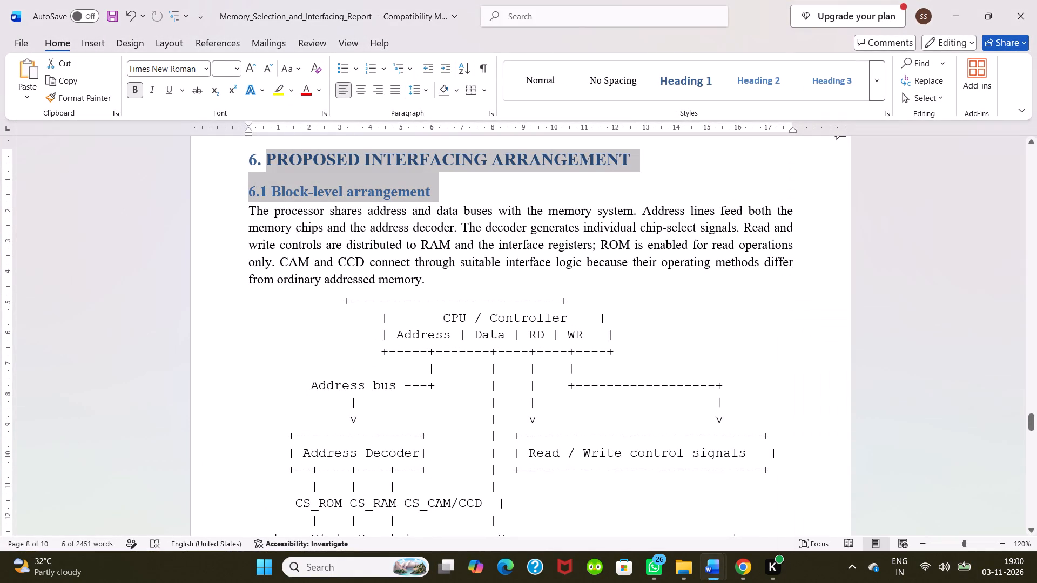
Replace the text-drawn block diagram in section 6.1, from the CPU / Controller box to the shared data bus, with the copied image pasted as a picture.
{"action": "scroll", "coordinate": [628, 337], "scroll_direction": "down", "scroll_amount": 5, "text": "ctrl"}
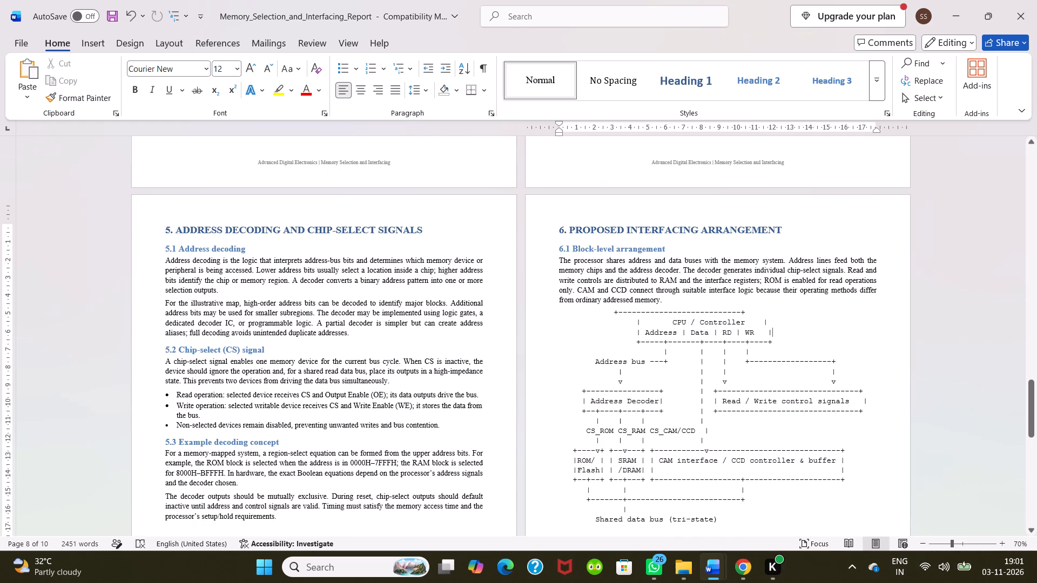
{"action": "scroll", "coordinate": [656, 365], "scroll_direction": "down", "scroll_amount": 1}
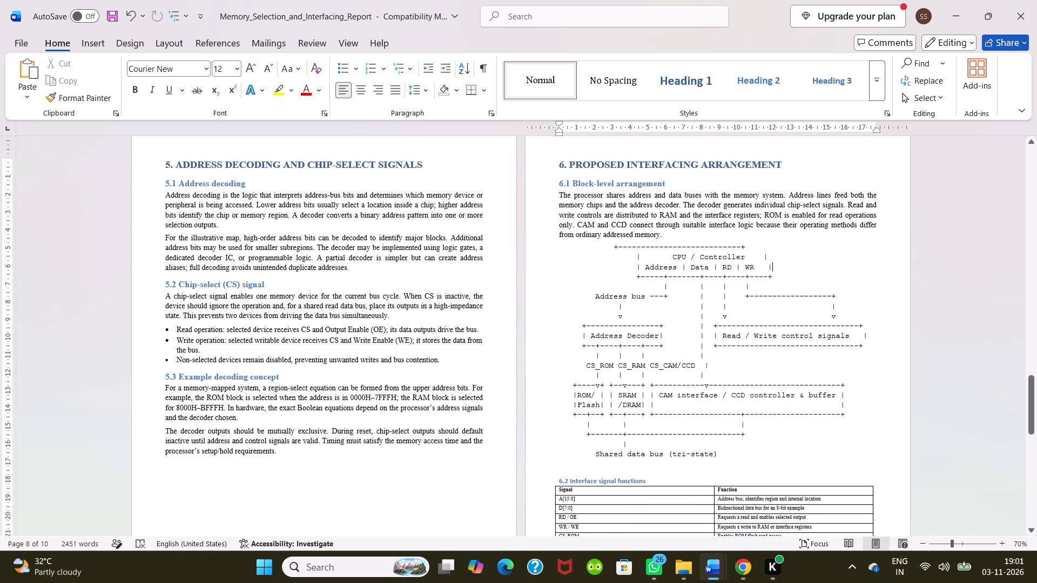
{"action": "left_click_drag", "start_coordinate": [614, 247], "coordinate": [694, 424]}
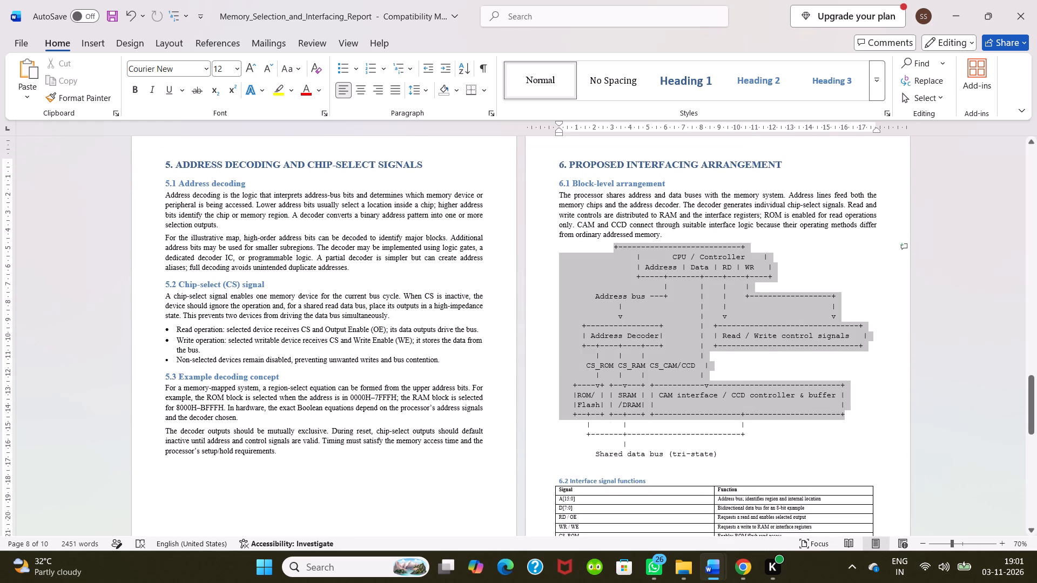
{"action": "left_click_drag", "start_coordinate": [694, 424], "coordinate": [717, 455]}
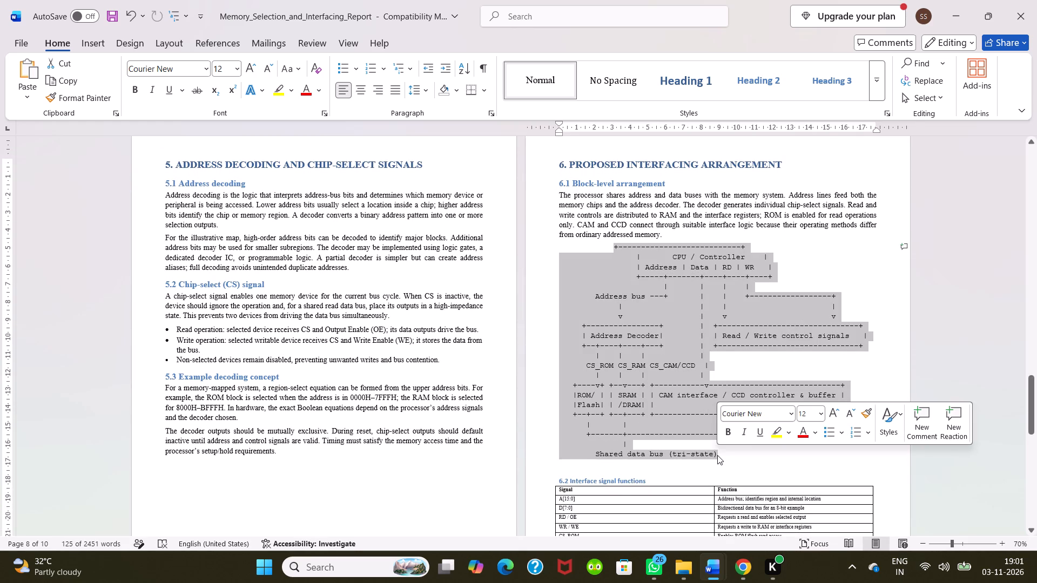
{"action": "key", "text": "Delete"}
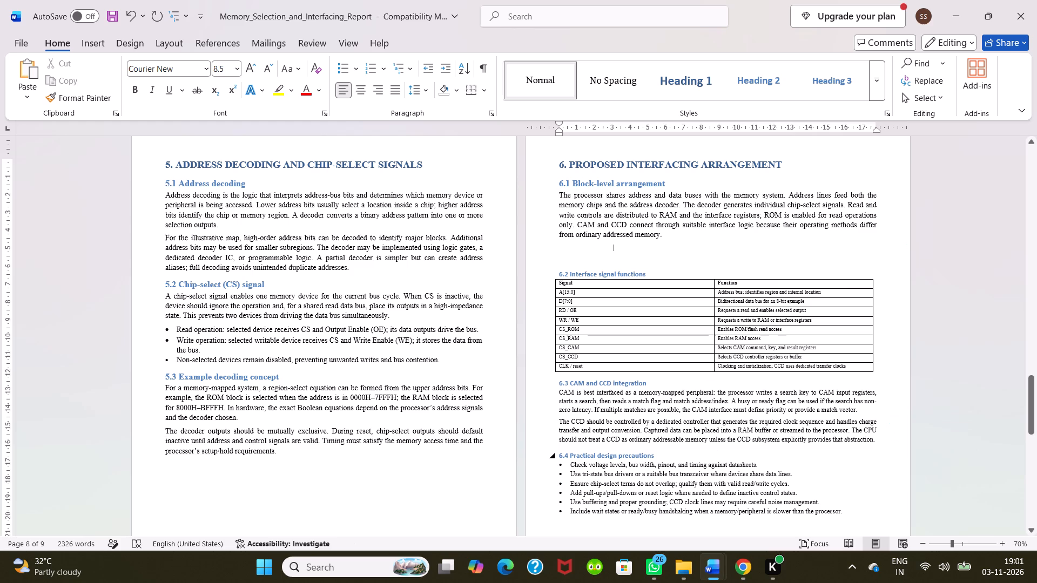
{"action": "key", "text": "ctrl+v"}
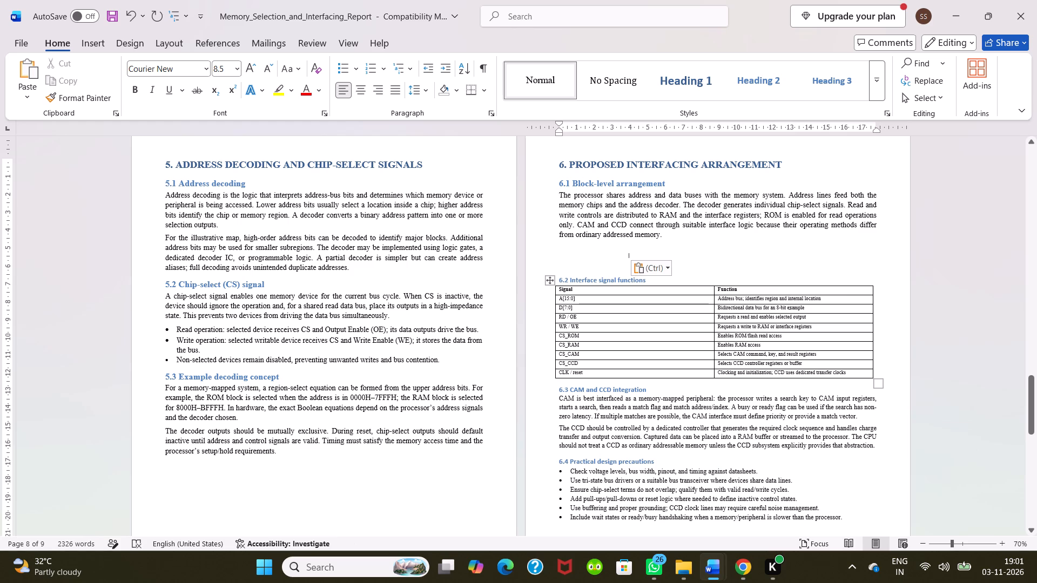
{"action": "left_click", "coordinate": [662, 267]}
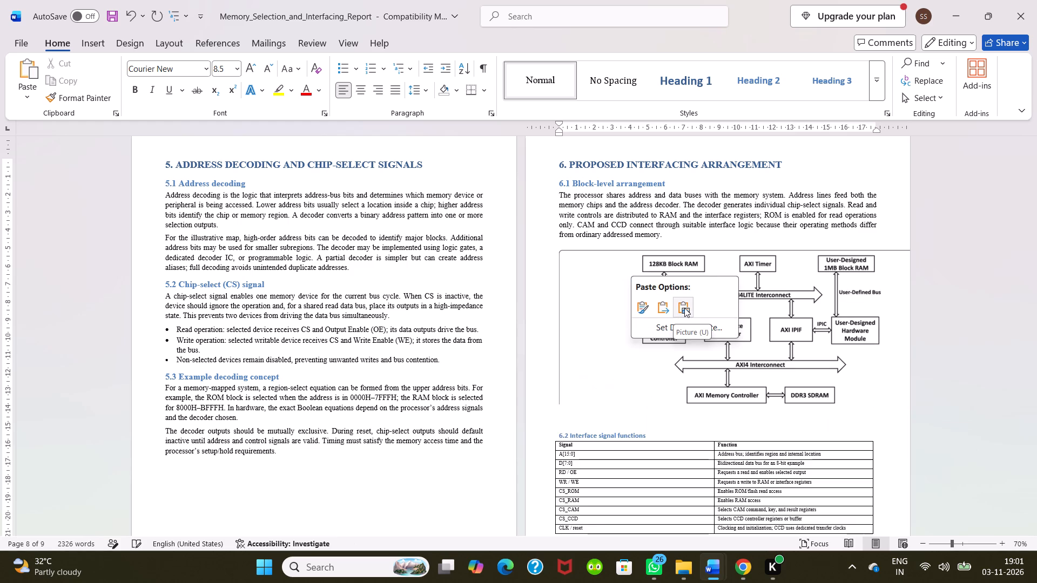
{"action": "left_click", "coordinate": [684, 308]}
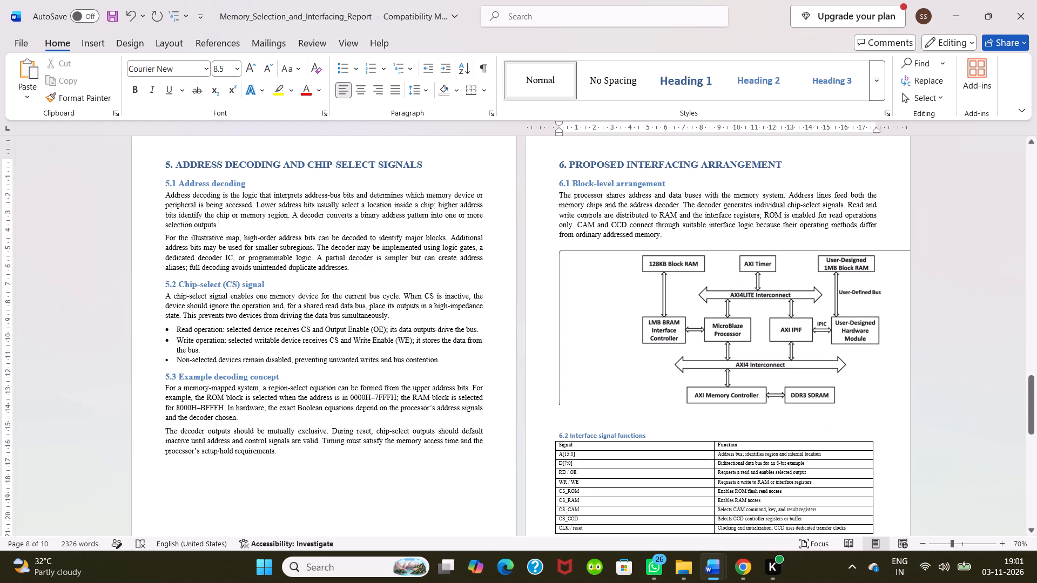
Resize the block diagram picture under 6.1, narrowing it to roughly the text width and making it slightly taller.
{"action": "left_click_drag", "start_coordinate": [746, 344], "coordinate": [799, 321]}
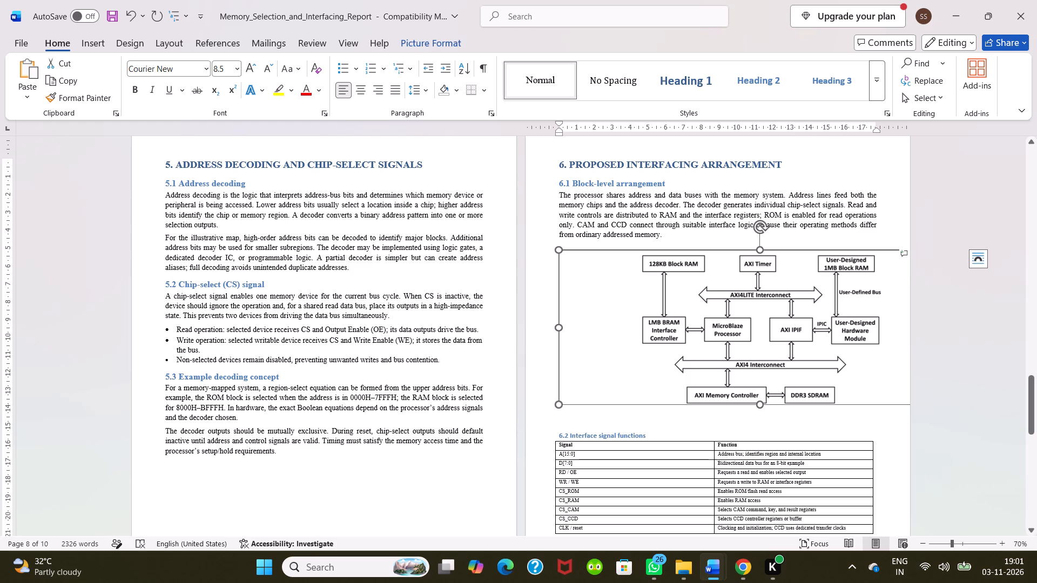
{"action": "left_click_drag", "start_coordinate": [561, 328], "coordinate": [537, 330]}
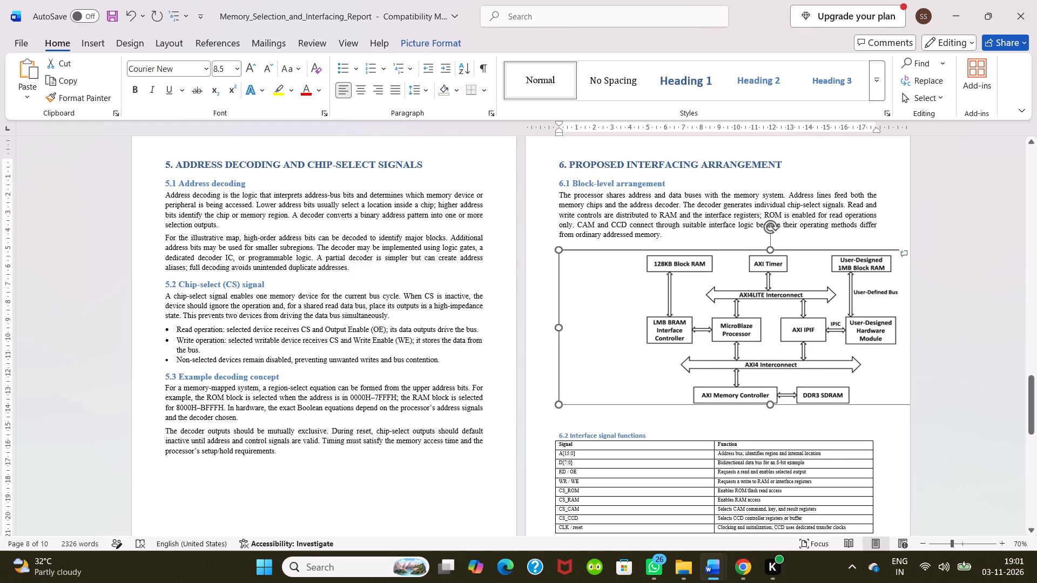
{"action": "left_click_drag", "start_coordinate": [537, 330], "coordinate": [633, 330]}
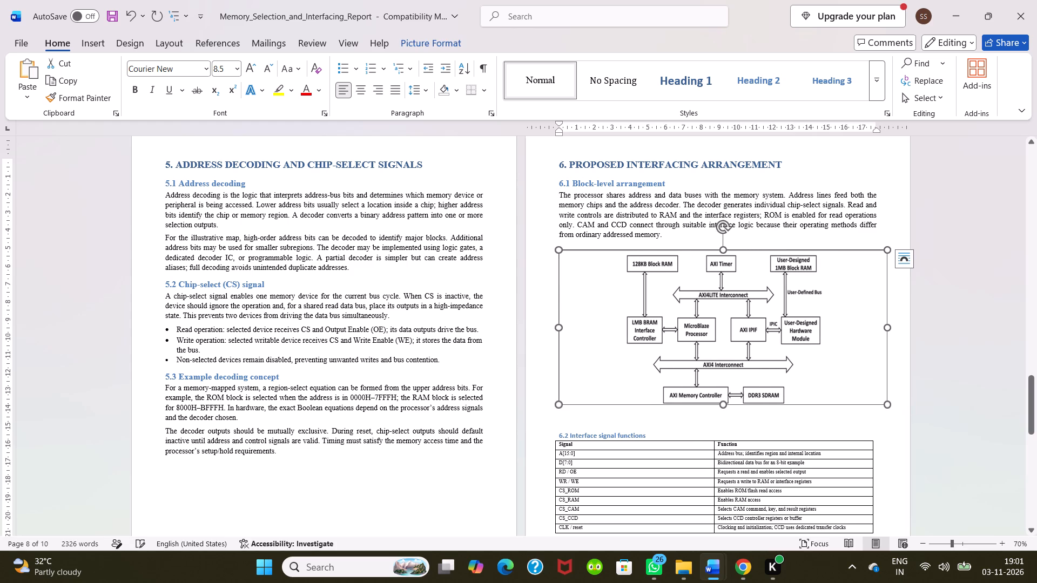
{"action": "left_click", "coordinate": [885, 328]}
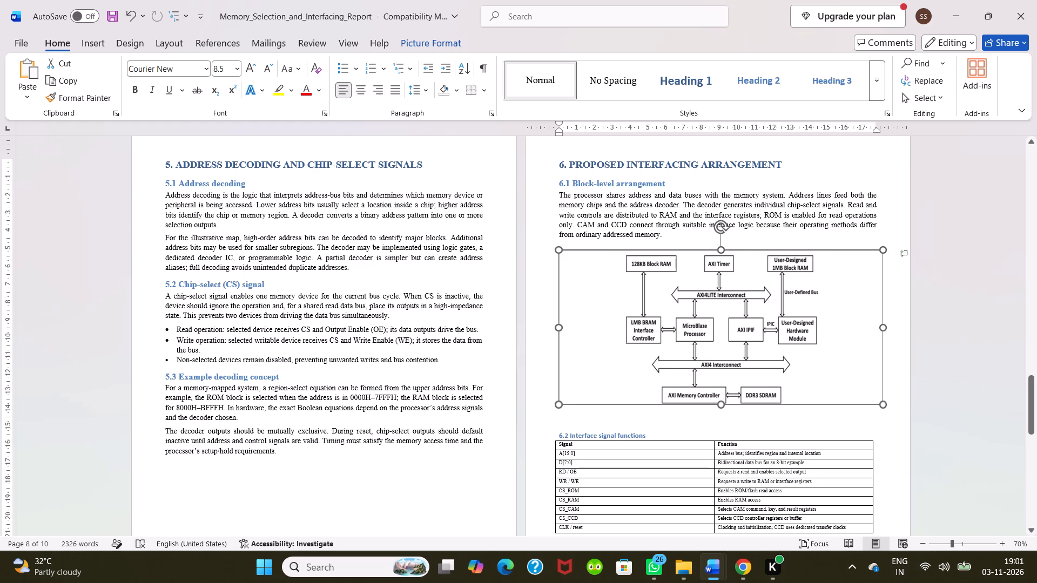
{"action": "left_click_drag", "start_coordinate": [723, 406], "coordinate": [723, 409]}
{"action": "left_click_drag", "start_coordinate": [723, 409], "coordinate": [724, 417]}
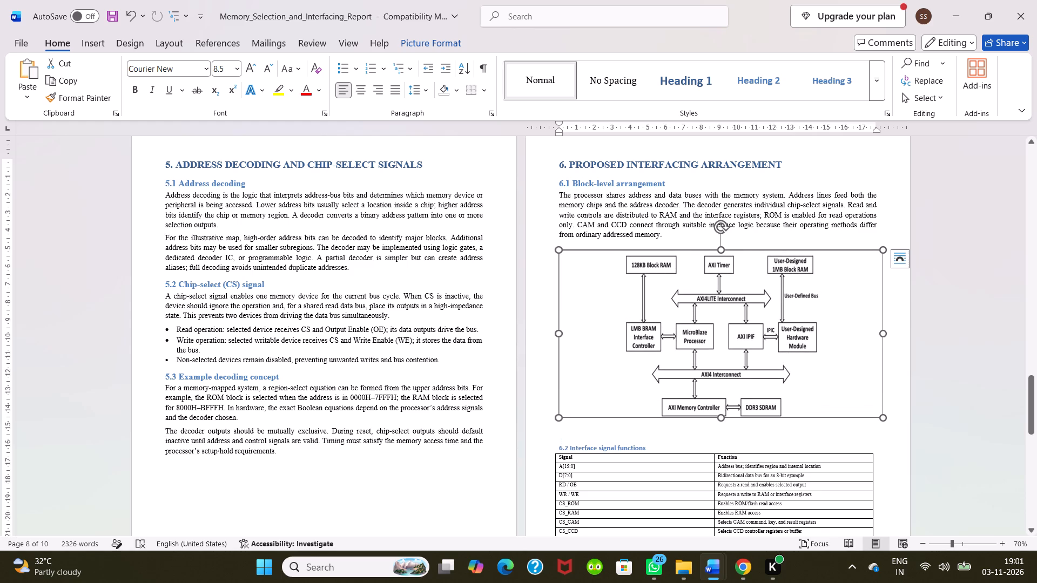
Set the "6.2 Interface signal functions" heading to Times New Roman, 14 pt.
{"action": "scroll", "coordinate": [641, 417], "scroll_direction": "down", "scroll_amount": 1}
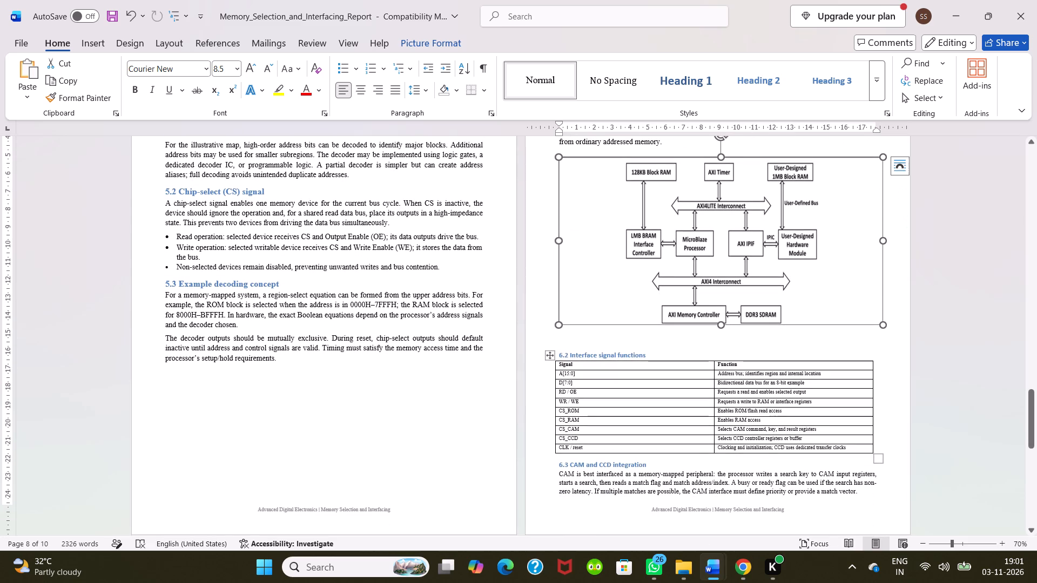
{"action": "left_click_drag", "start_coordinate": [560, 354], "coordinate": [634, 352]}
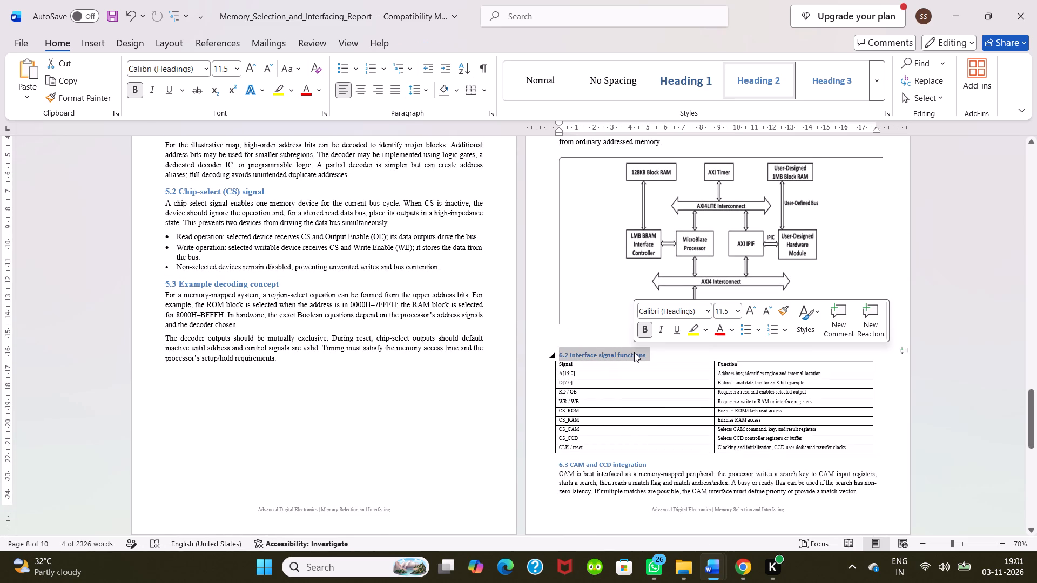
{"action": "left_click", "coordinate": [731, 311]}
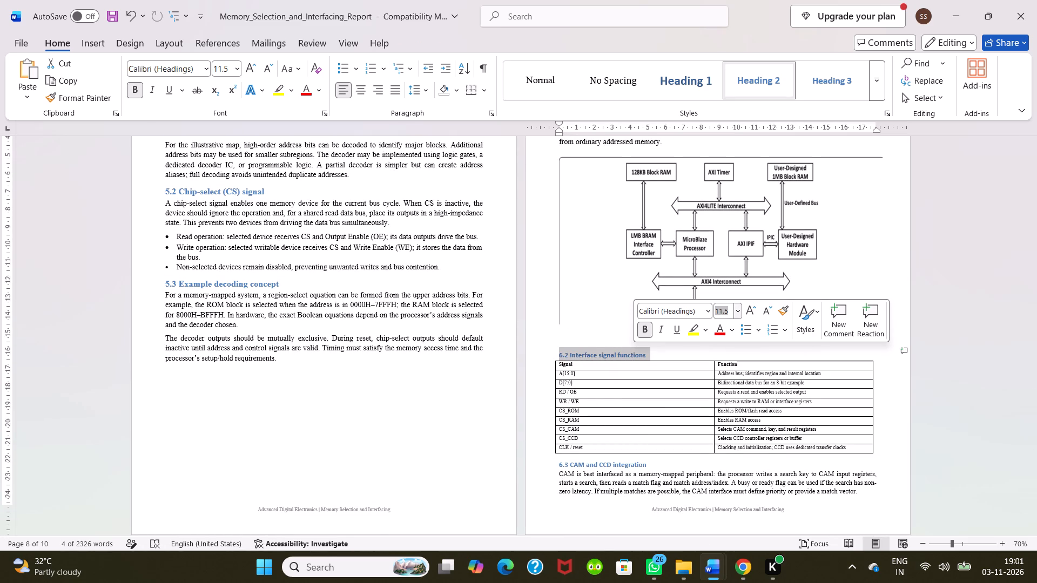
{"action": "type", "text": "14"}
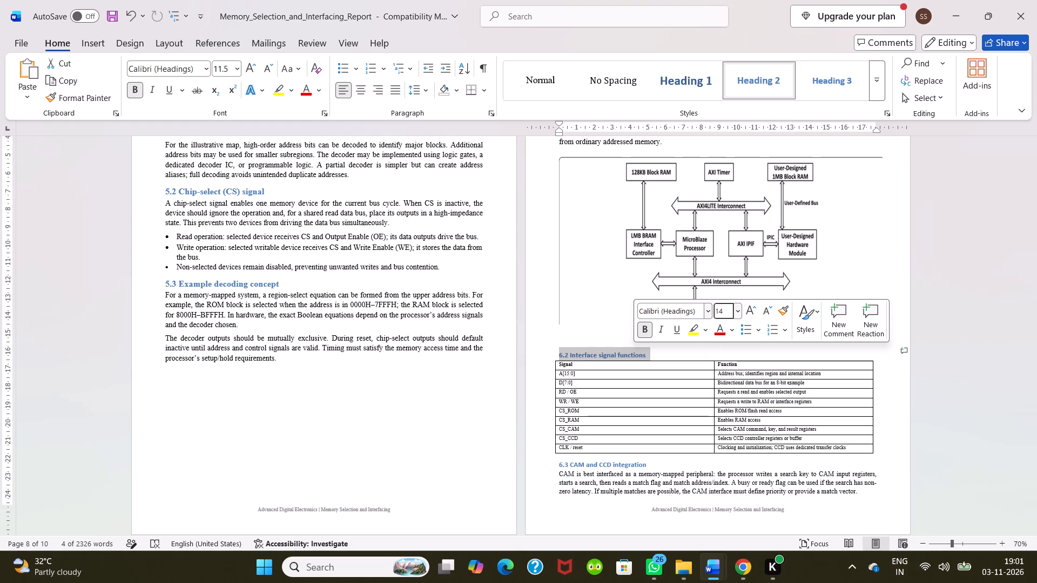
{"action": "left_click", "coordinate": [696, 310]}
{"action": "type", "text": "time"}
{"action": "key", "text": "Return"}
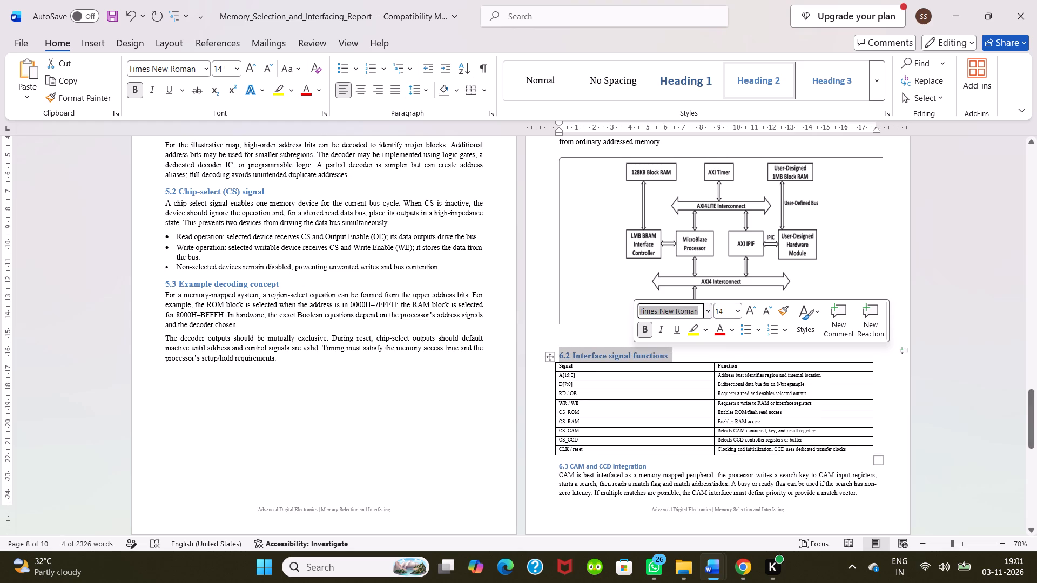
Set the Signal / Function header row of the 6.2 table to 11 pt.
{"action": "left_click_drag", "start_coordinate": [560, 368], "coordinate": [695, 342]}
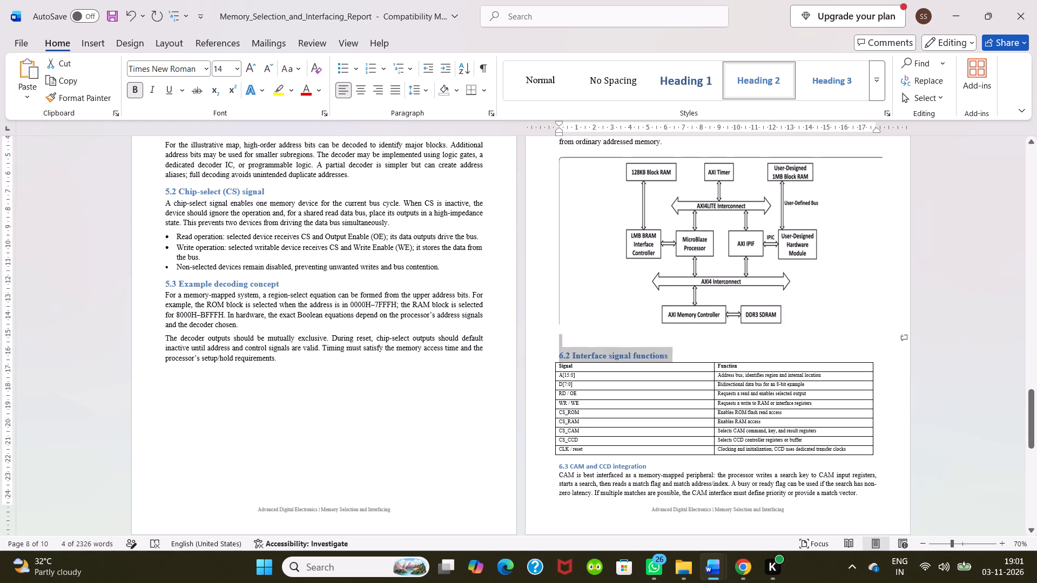
{"action": "left_click_drag", "start_coordinate": [695, 342], "coordinate": [746, 363]}
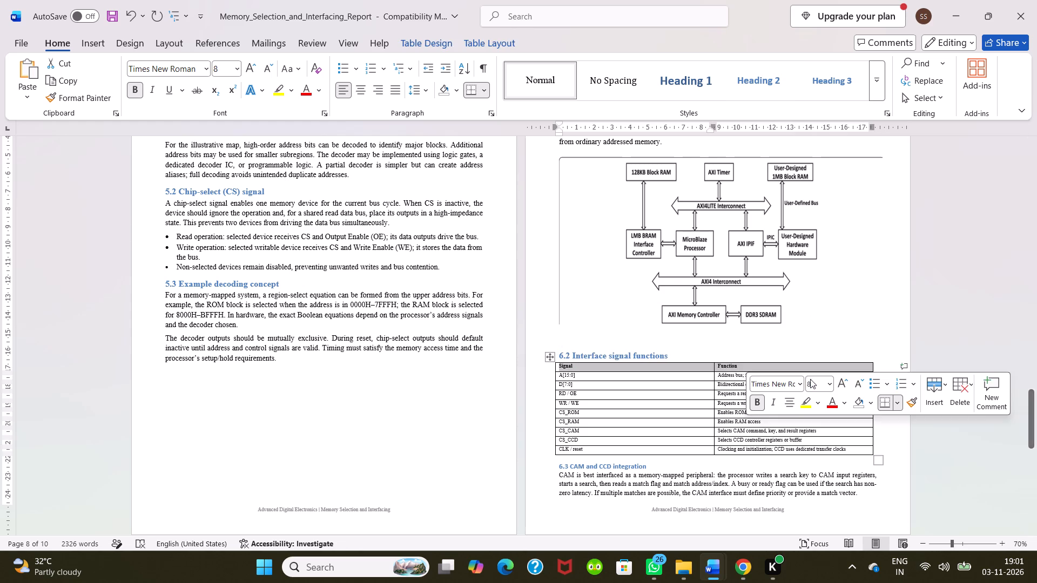
{"action": "left_click", "coordinate": [813, 384]}
{"action": "type", "text": "11"}
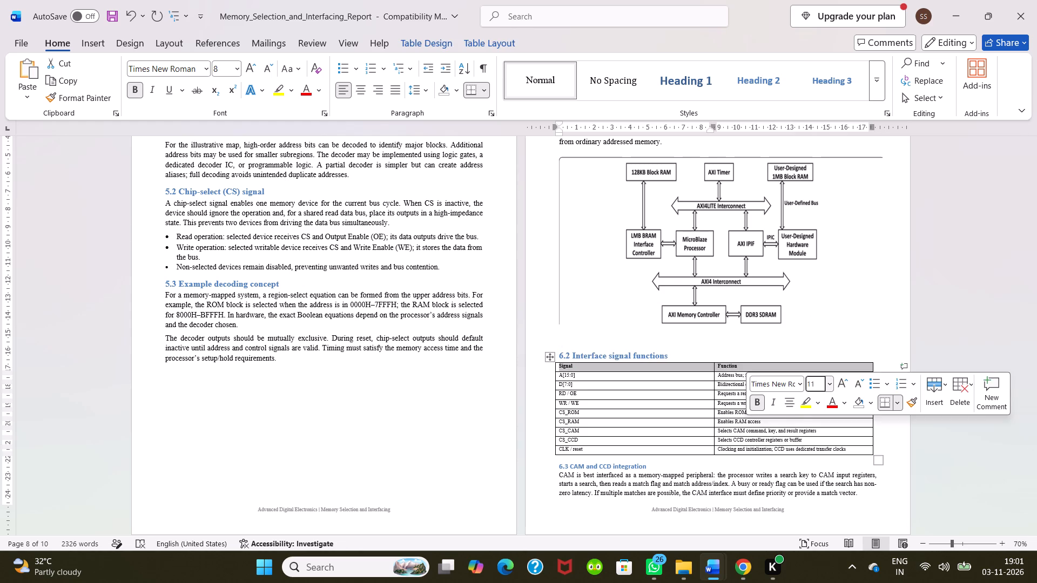
{"action": "key", "text": "Return"}
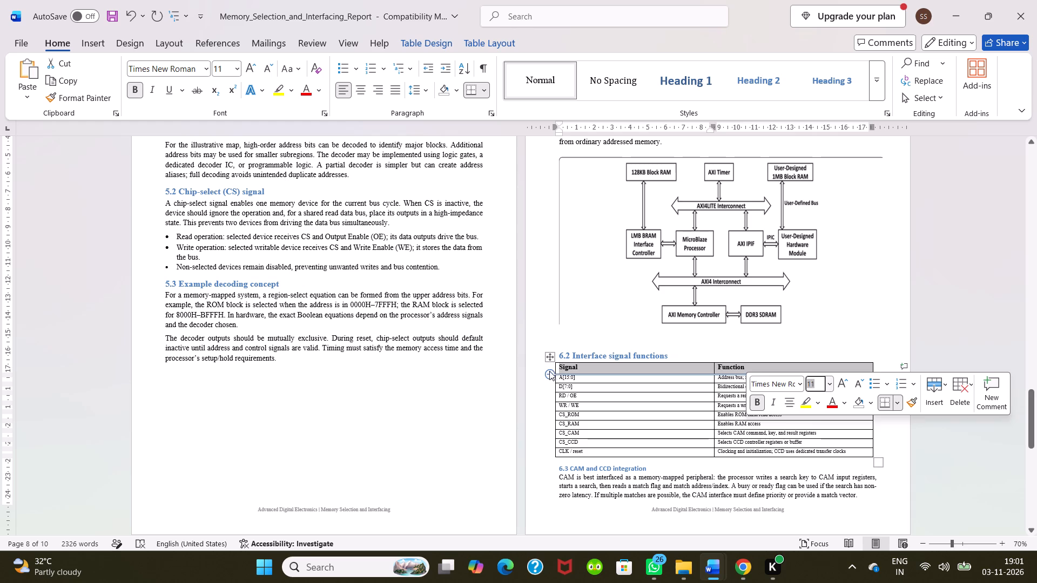
Set all rows below the header in the 6.2 table, from A[15:0] to CLK / reset, to 12 pt.
{"action": "left_click_drag", "start_coordinate": [559, 377], "coordinate": [730, 454]}
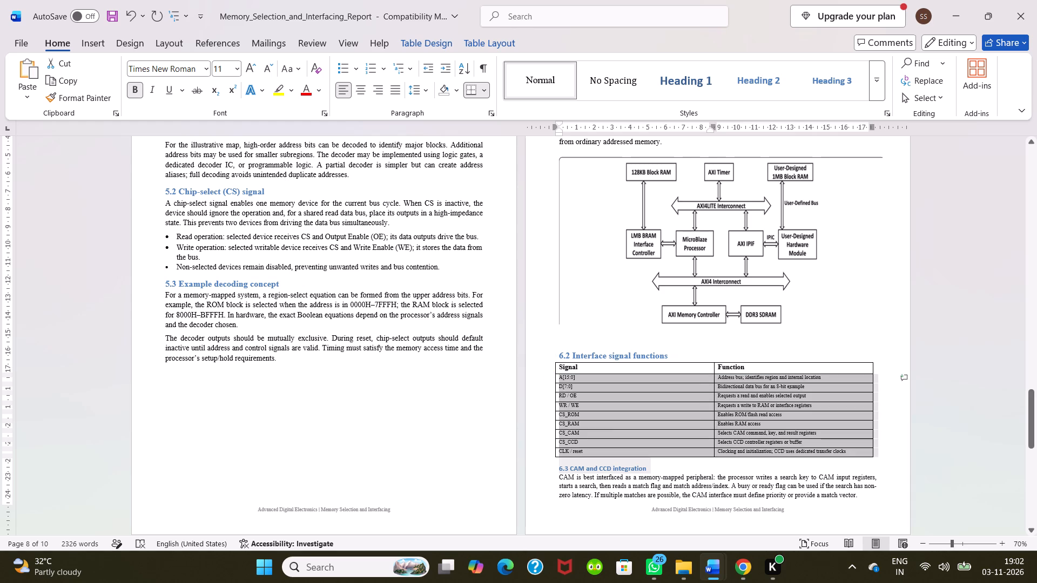
{"action": "left_click_drag", "start_coordinate": [730, 454], "coordinate": [829, 455]}
{"action": "left_click", "coordinate": [840, 411]}
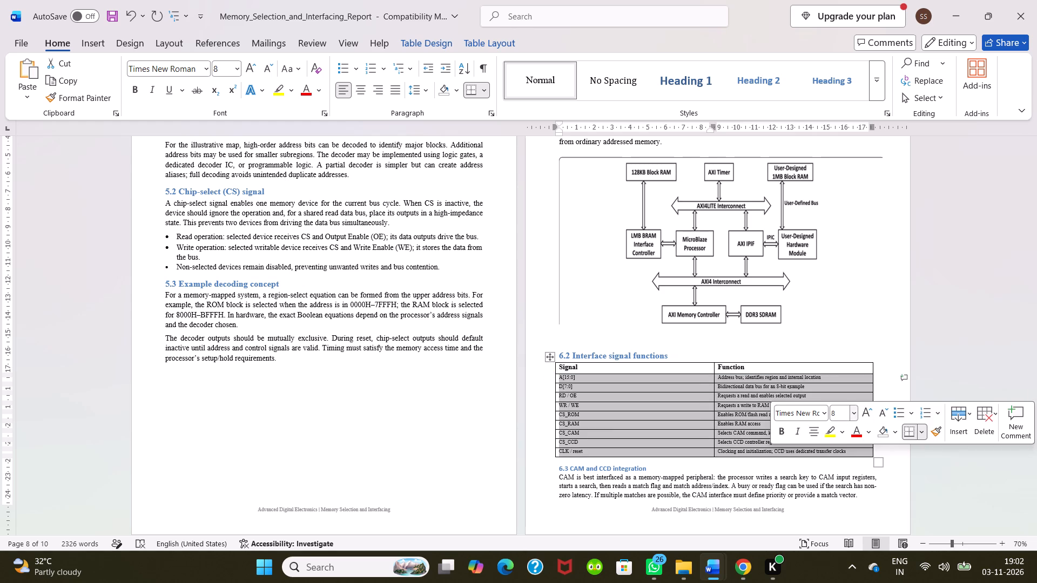
{"action": "type", "text": "12"}
{"action": "key", "text": "Return"}
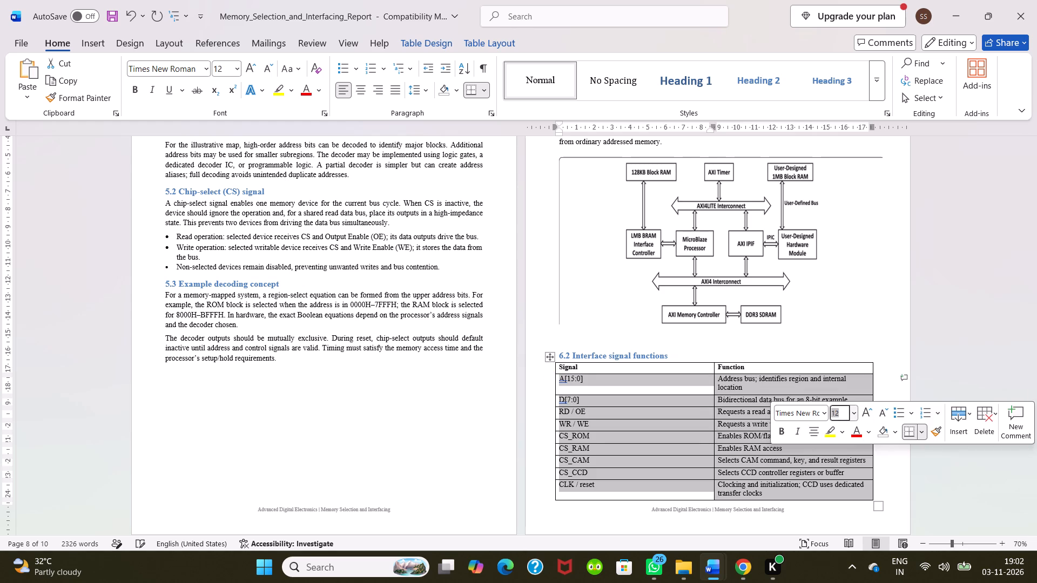
Review the remaining report pages at 90% zoom, from section 6.3 through section 7 and the References, checking their formatting.
{"action": "scroll", "coordinate": [689, 469], "scroll_direction": "down", "scroll_amount": 4}
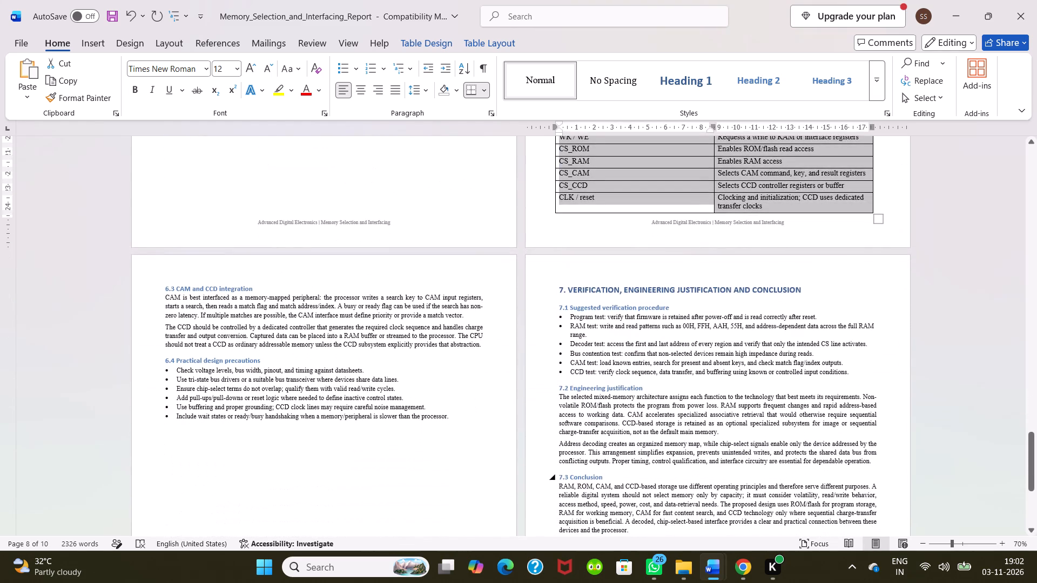
{"action": "scroll", "coordinate": [689, 469], "scroll_direction": "up", "scroll_amount": 2, "text": "ctrl"}
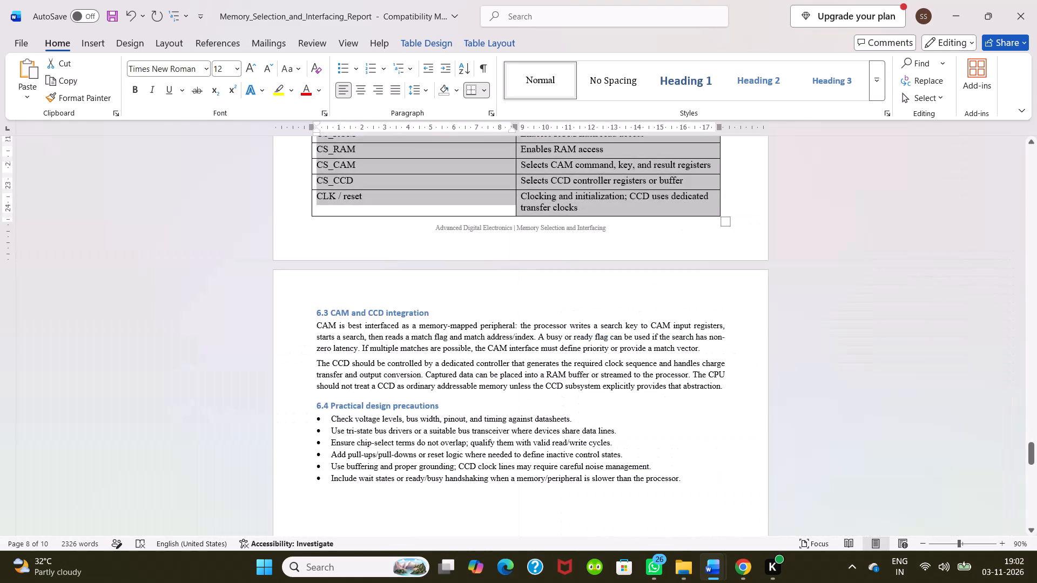
{"action": "scroll", "coordinate": [689, 469], "scroll_direction": "down", "scroll_amount": 5}
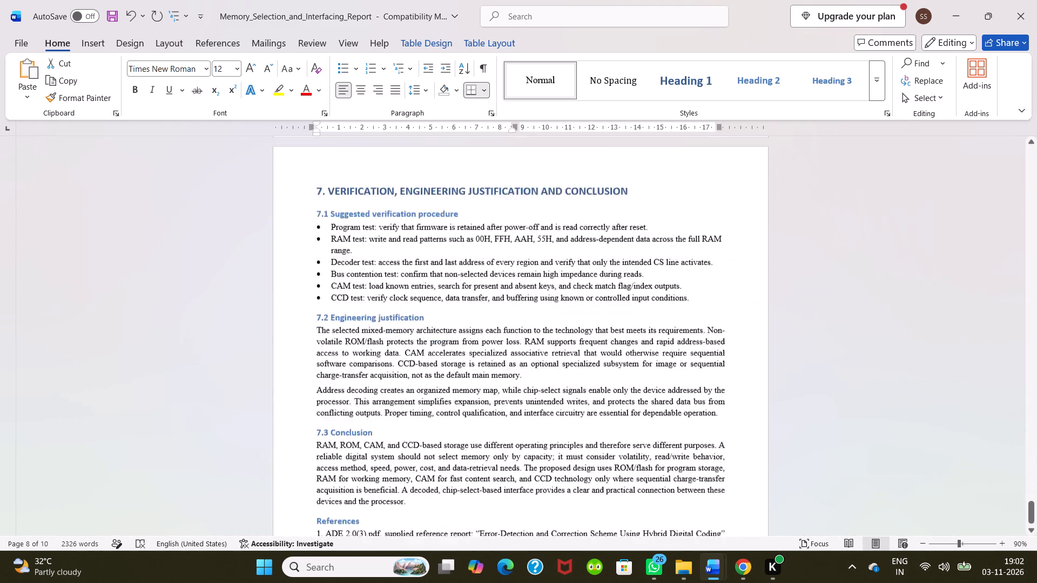
{"action": "scroll", "coordinate": [689, 469], "scroll_direction": "down", "scroll_amount": 7}
{"action": "scroll", "coordinate": [689, 469], "scroll_direction": "up", "scroll_amount": 2}
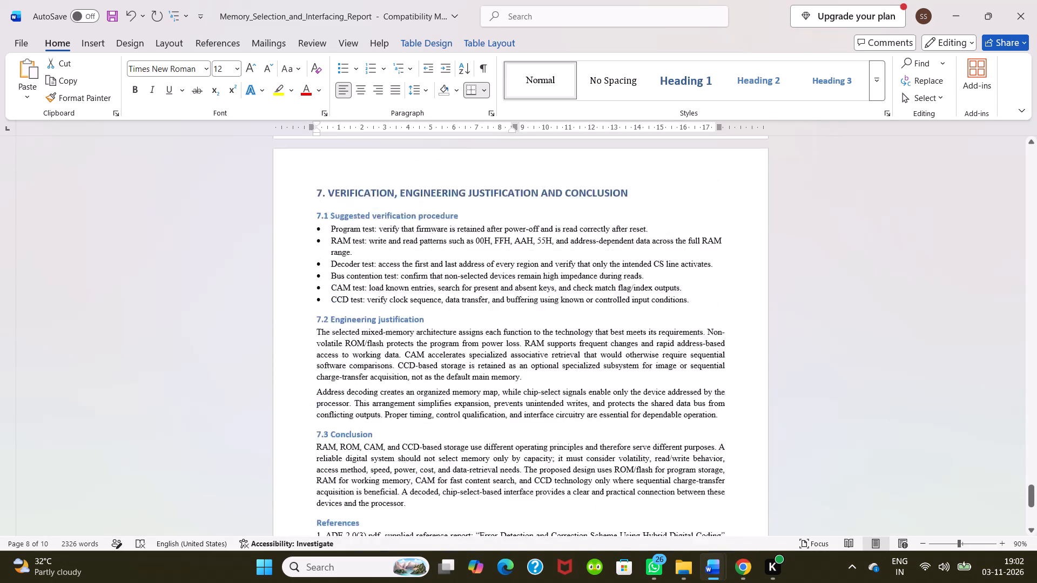
{"action": "scroll", "coordinate": [689, 469], "scroll_direction": "up", "scroll_amount": 5}
{"action": "scroll", "coordinate": [689, 469], "scroll_direction": "down", "scroll_amount": 1}
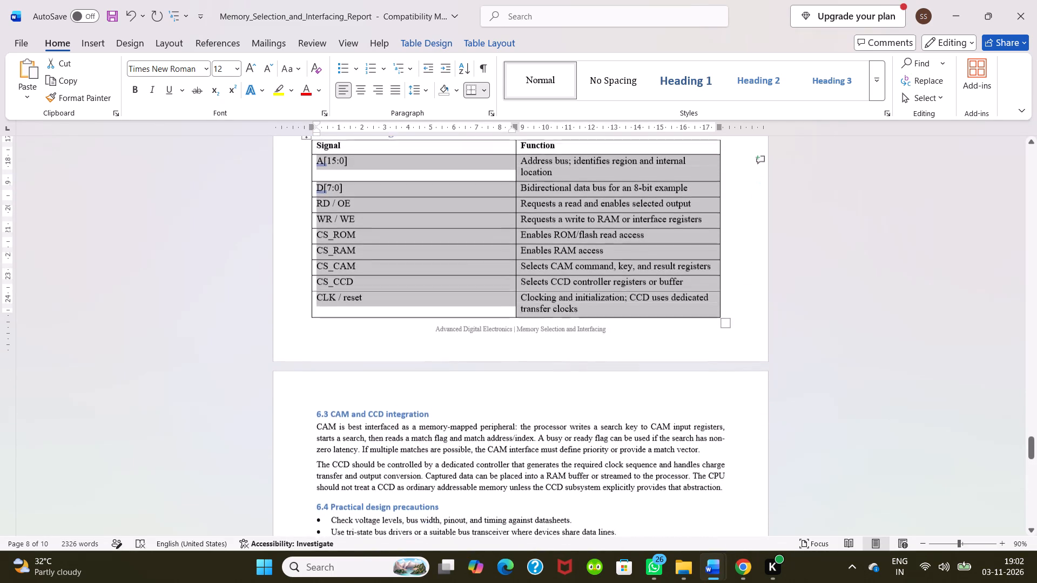
Set the "6.3 CAM and CCD integration" heading to Times New Roman, 12 pt.
{"action": "scroll", "coordinate": [689, 469], "scroll_direction": "down", "scroll_amount": 1}
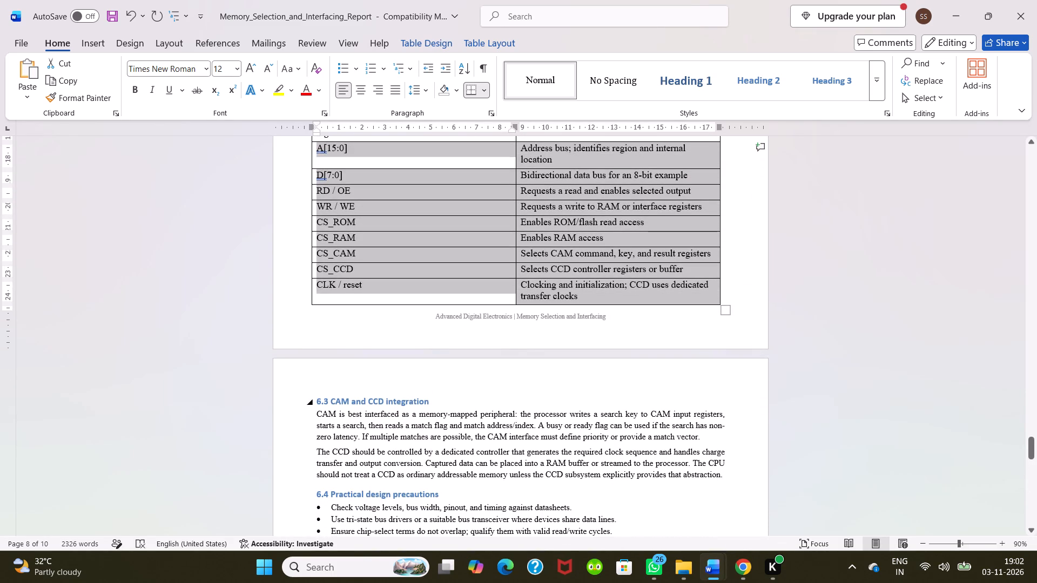
{"action": "left_click_drag", "start_coordinate": [317, 398], "coordinate": [425, 399]}
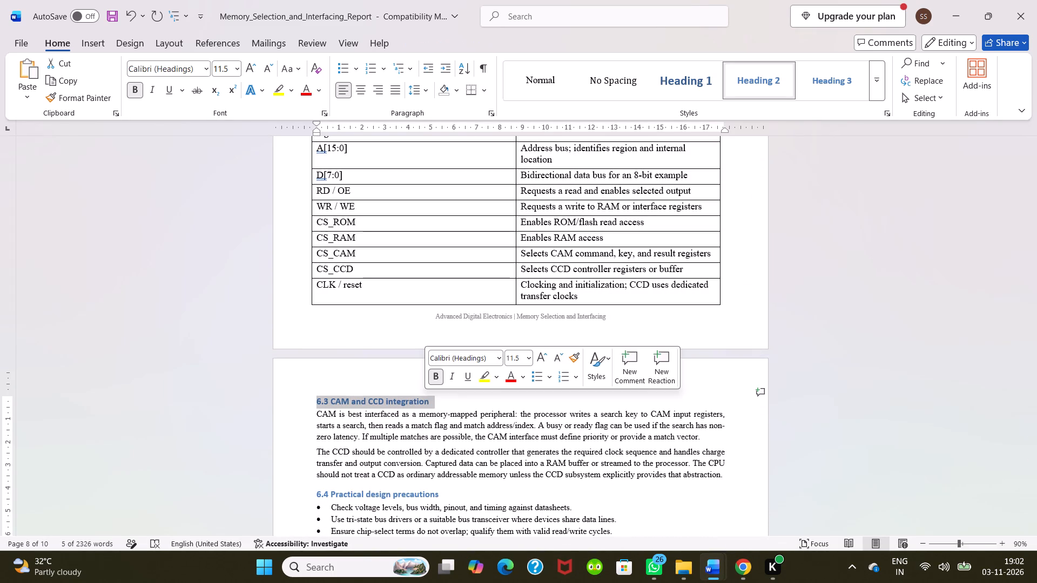
{"action": "left_click", "coordinate": [515, 360]}
{"action": "type", "text": "12"}
{"action": "key", "text": "Return"}
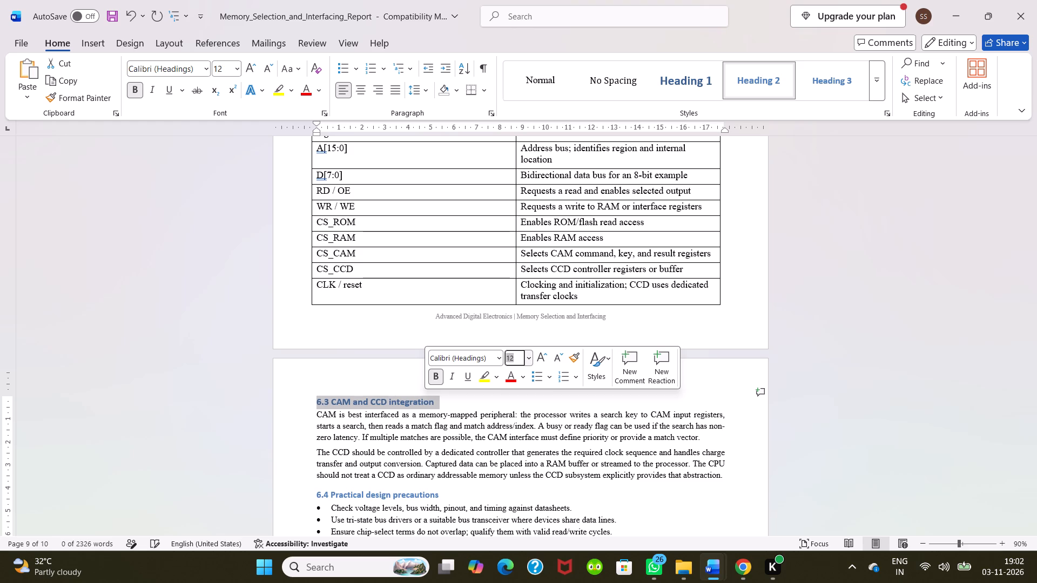
{"action": "left_click", "coordinate": [488, 353]}
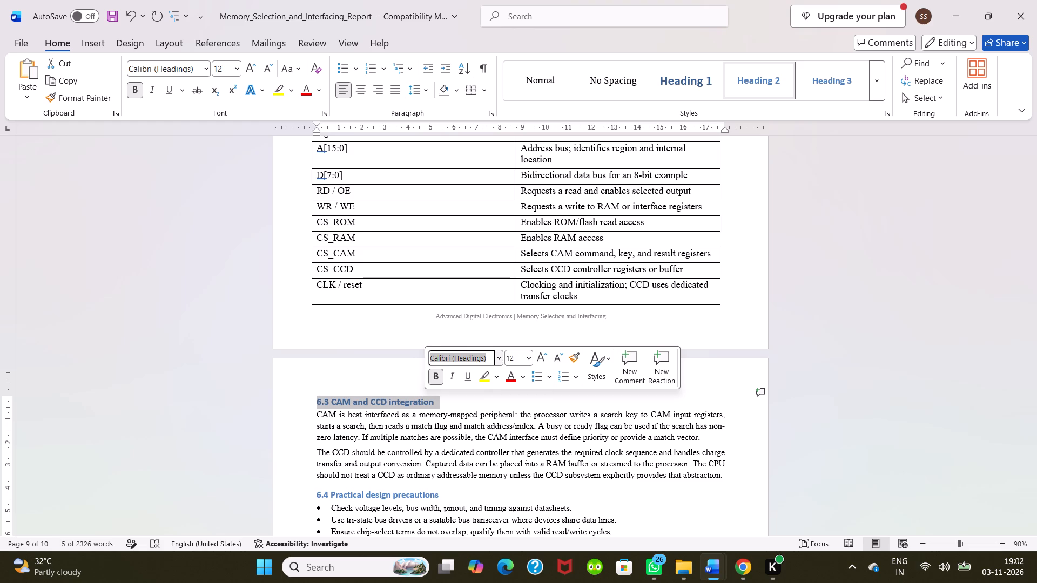
{"action": "type", "text": "time"}
{"action": "key", "text": "Return"}
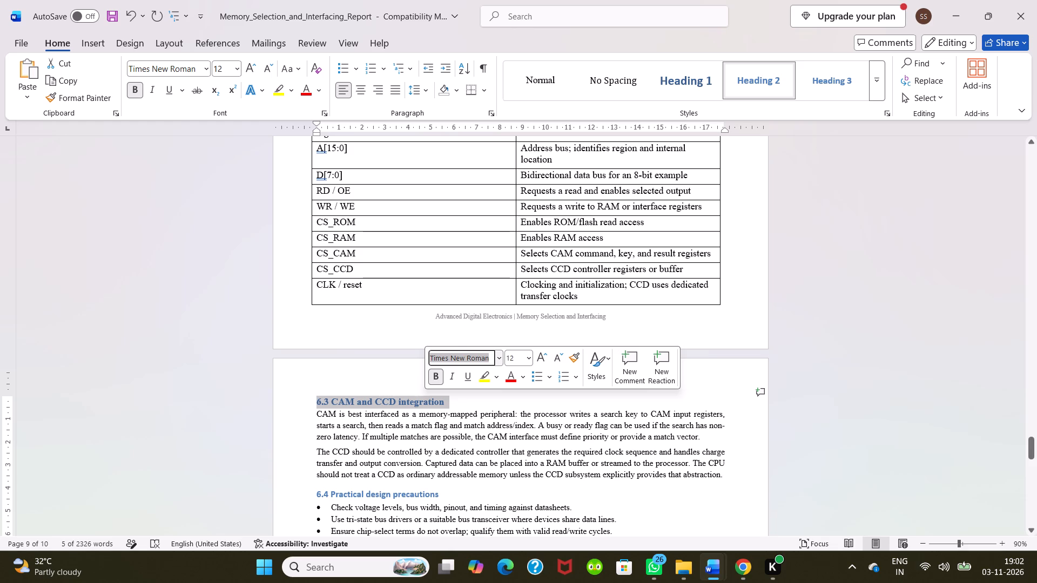
Set both body paragraphs under the 6.3 heading to 12 pt.
{"action": "left_click_drag", "start_coordinate": [317, 412], "coordinate": [530, 476]}
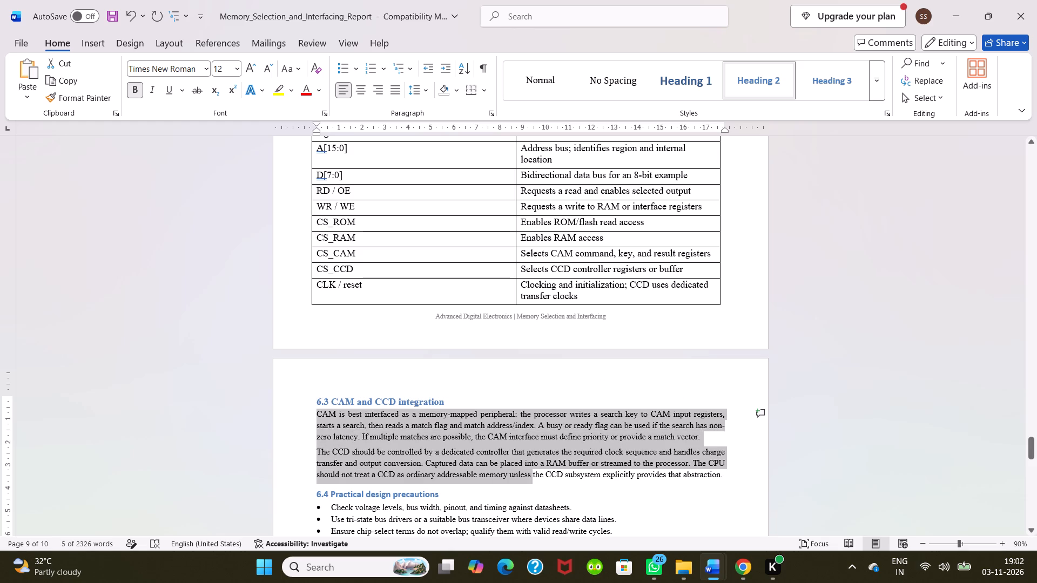
{"action": "left_click_drag", "start_coordinate": [530, 476], "coordinate": [712, 472]}
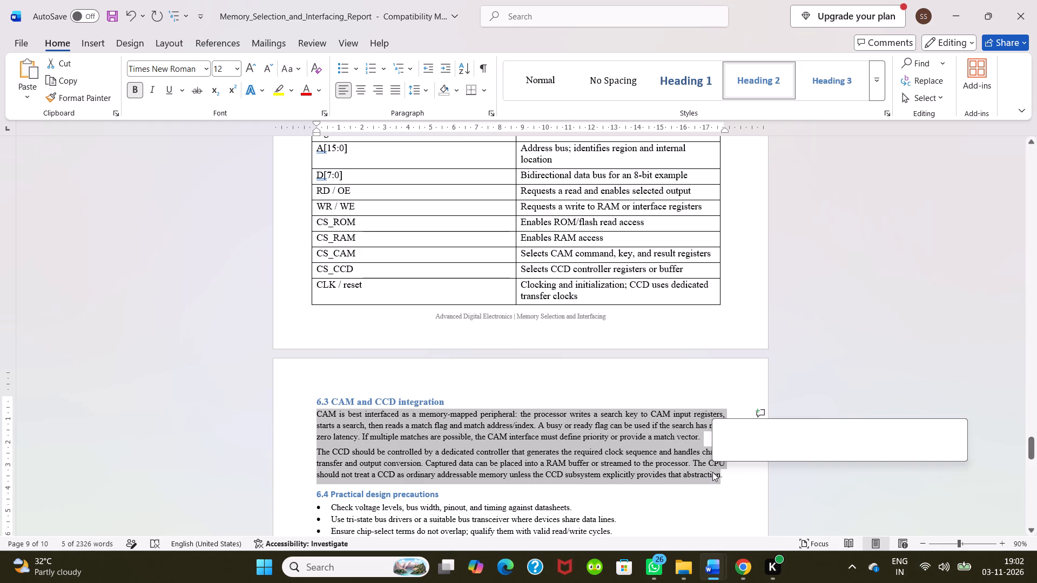
{"action": "left_click", "coordinate": [800, 429]}
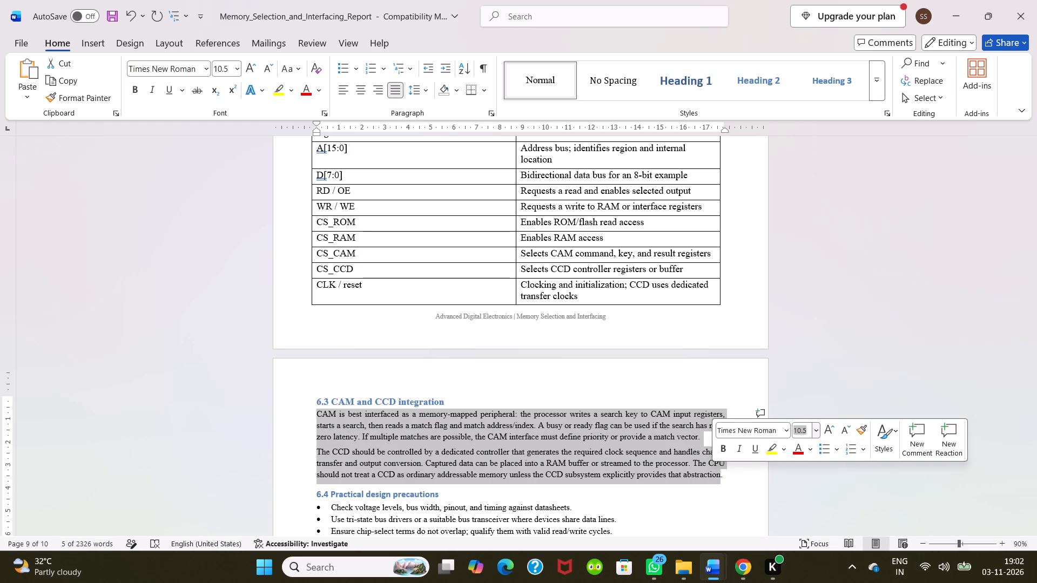
{"action": "type", "text": "12"}
{"action": "key", "text": "Return"}
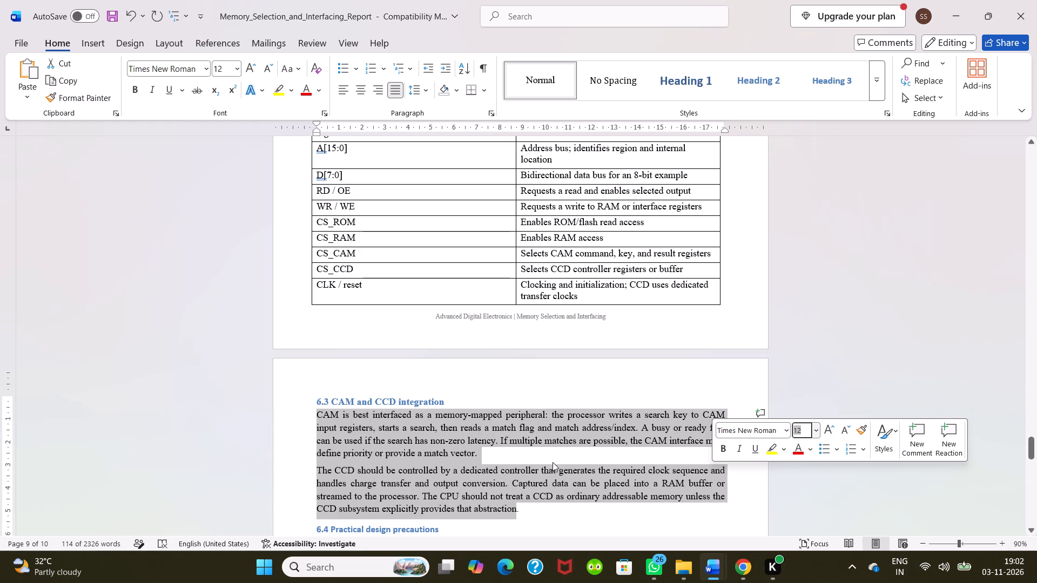
Set the "6.4 Practical design precautions" heading to Times New Roman, 12 pt.
{"action": "scroll", "coordinate": [553, 462], "scroll_direction": "down", "scroll_amount": 1}
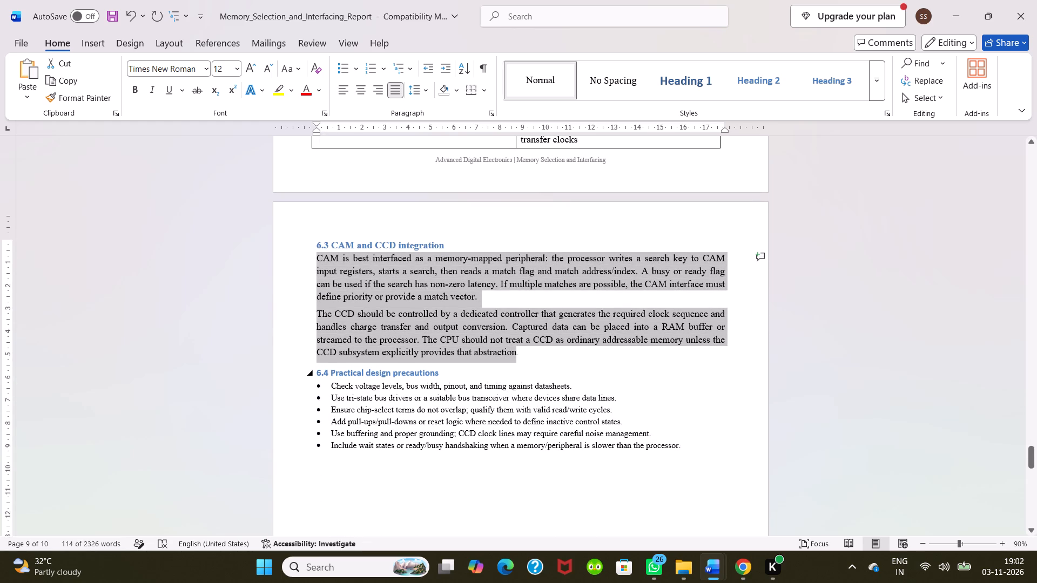
{"action": "left_click_drag", "start_coordinate": [316, 371], "coordinate": [374, 367]}
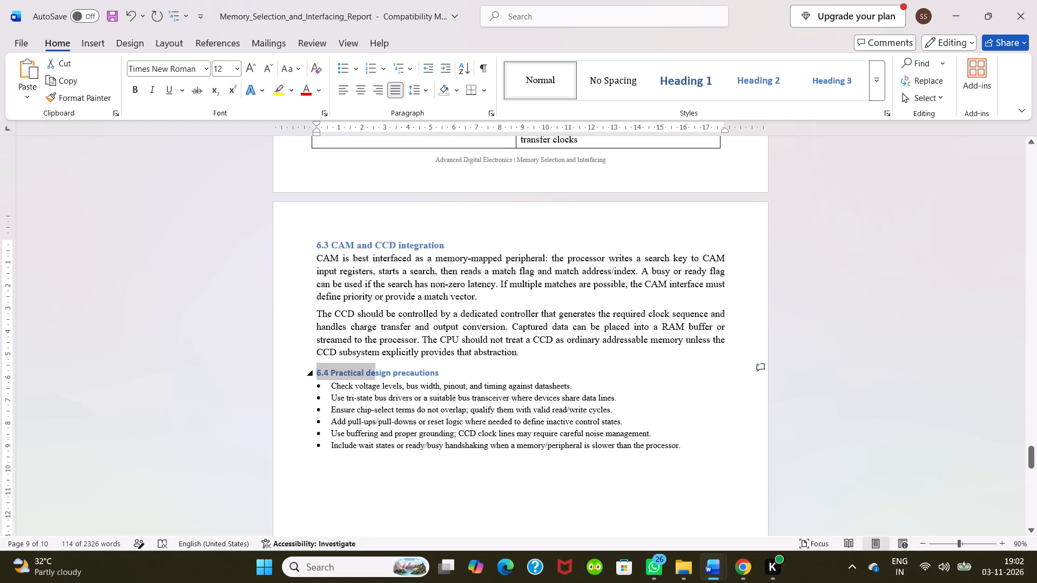
{"action": "left_click_drag", "start_coordinate": [374, 367], "coordinate": [429, 368]}
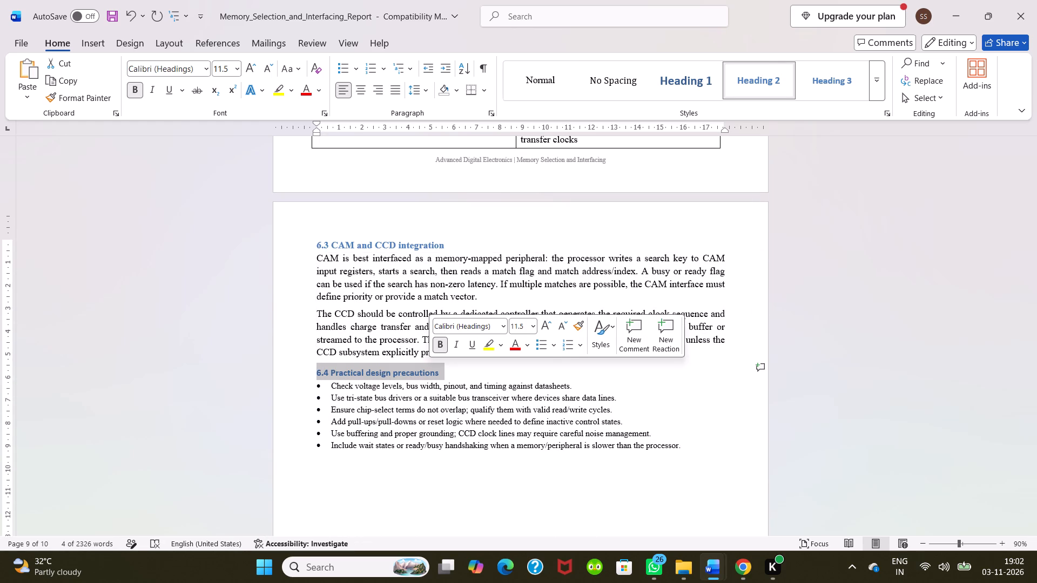
{"action": "left_click", "coordinate": [490, 329]}
{"action": "type", "text": "time"}
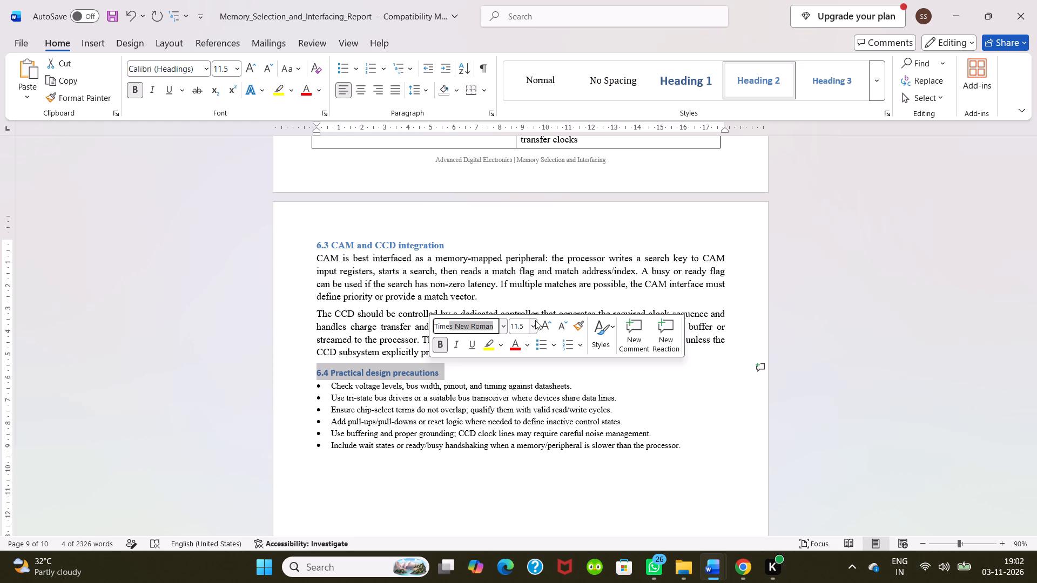
{"action": "left_click", "coordinate": [526, 324]}
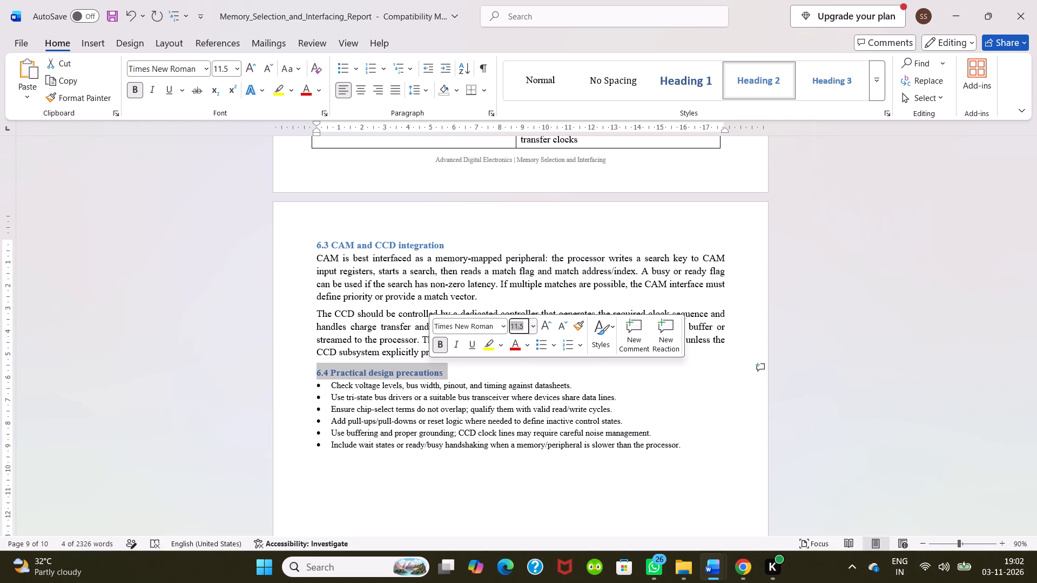
{"action": "type", "text": "12"}
{"action": "key", "text": "Return"}
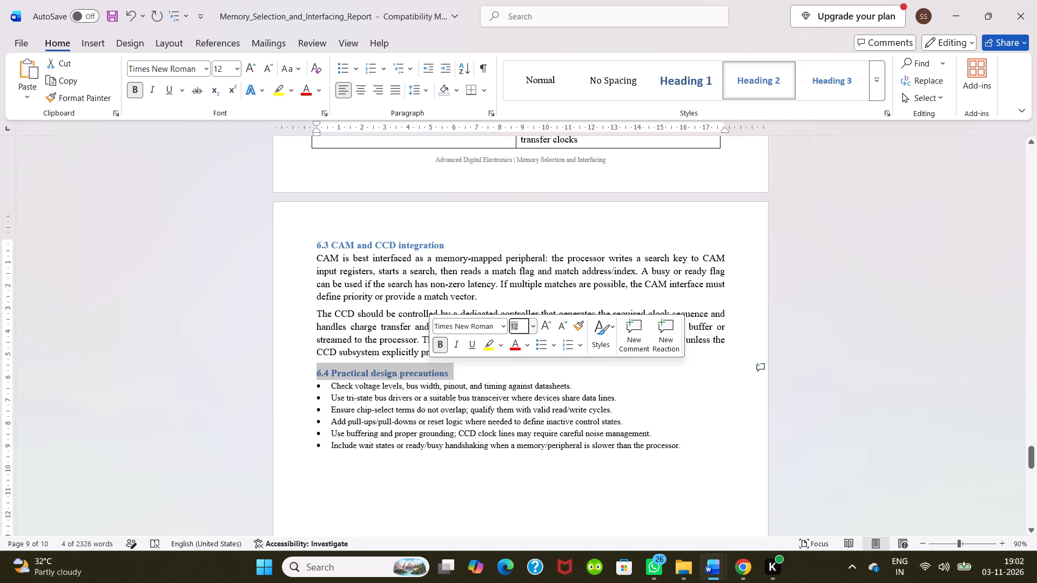
Set all the bullet points under the 6.4 heading to 12 pt.
{"action": "left_click_drag", "start_coordinate": [329, 385], "coordinate": [565, 457]}
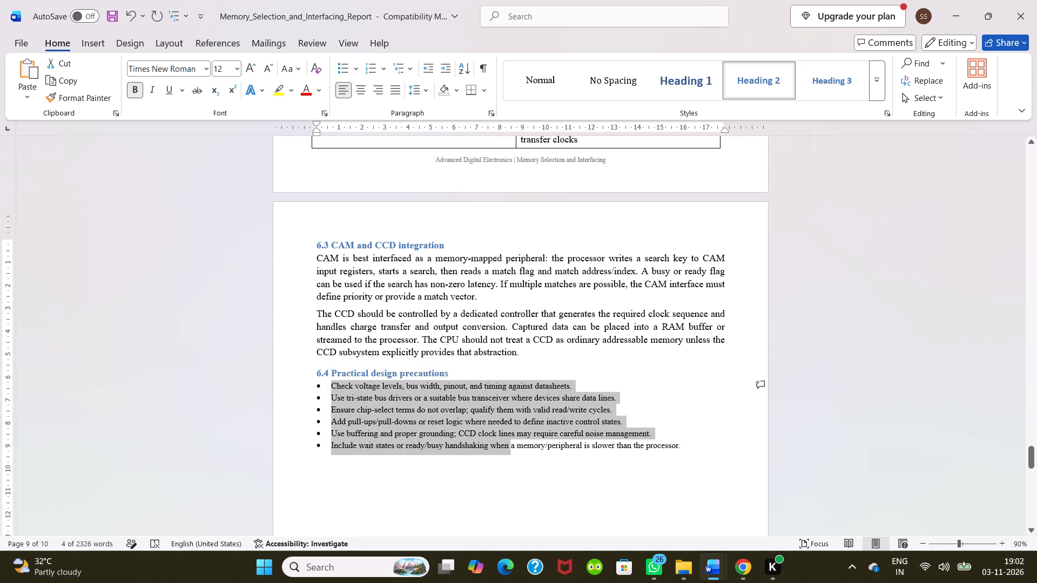
{"action": "left_click_drag", "start_coordinate": [565, 457], "coordinate": [689, 448]}
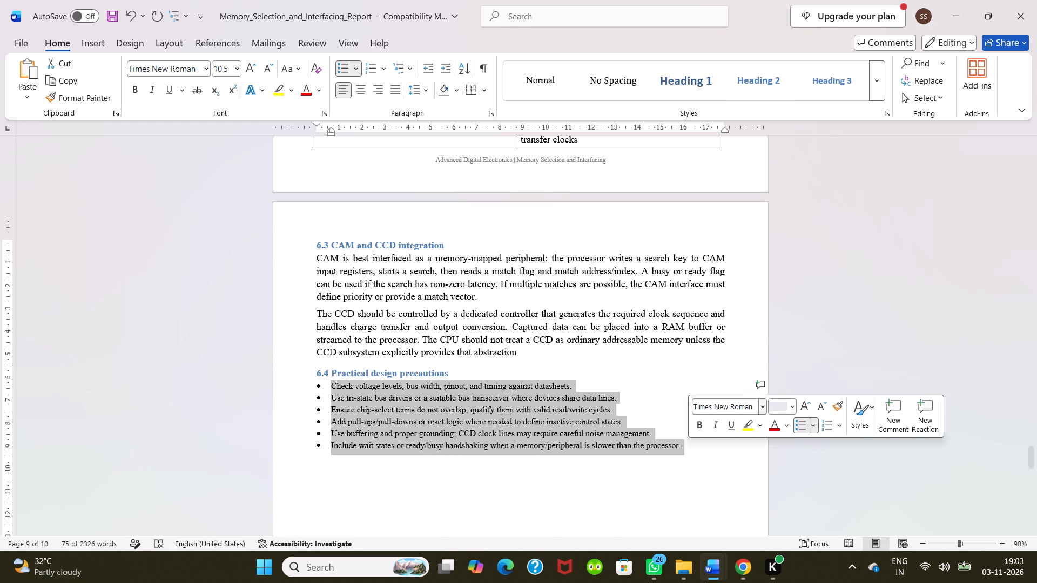
{"action": "left_click", "coordinate": [780, 405]}
{"action": "type", "text": "12"}
{"action": "key", "text": "Return"}
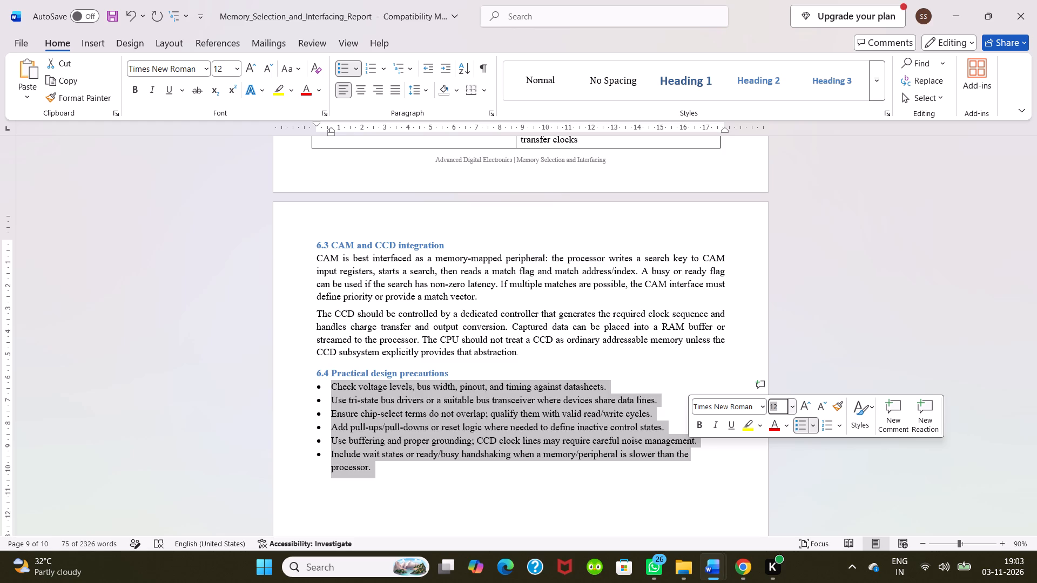
{"action": "left_click", "coordinate": [645, 483]}
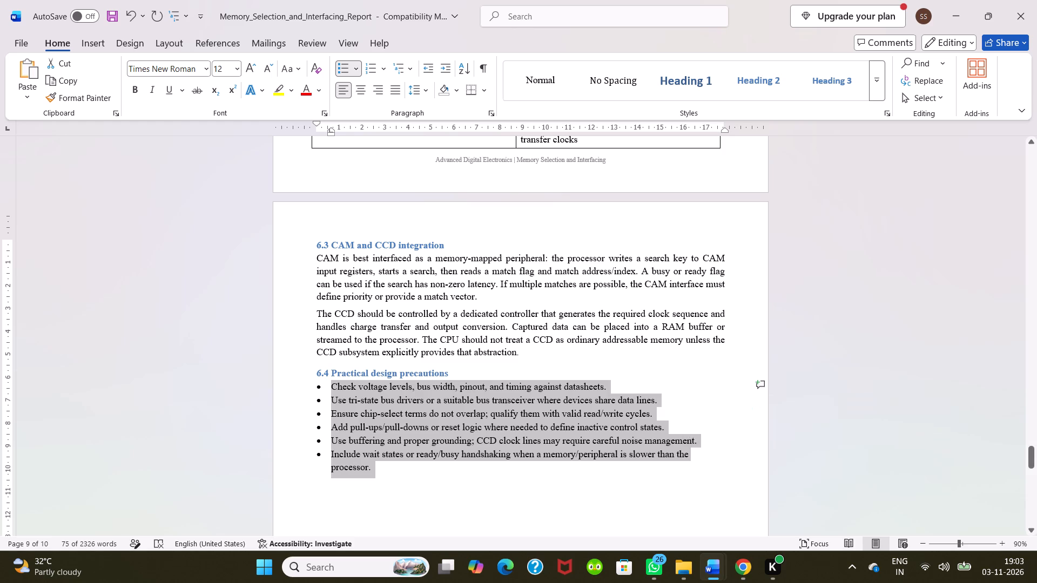
Change the font of the "7. VERIFICATION, ENGINEERING JUSTIFICATION AND CONCLUSION" heading to Times New Roman.
{"action": "scroll", "coordinate": [545, 465], "scroll_direction": "down", "scroll_amount": 6}
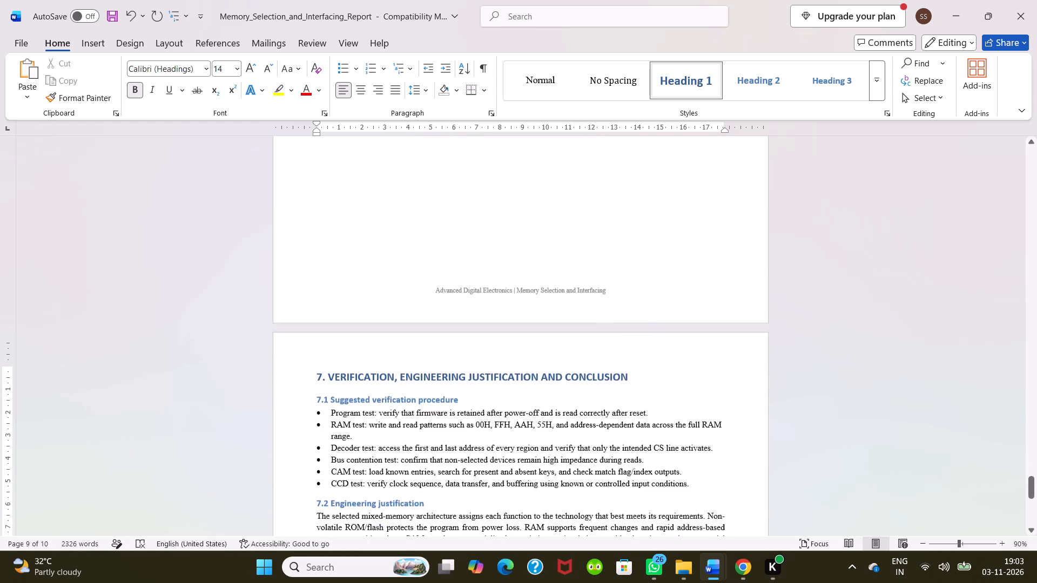
{"action": "scroll", "coordinate": [545, 465], "scroll_direction": "down", "scroll_amount": 1}
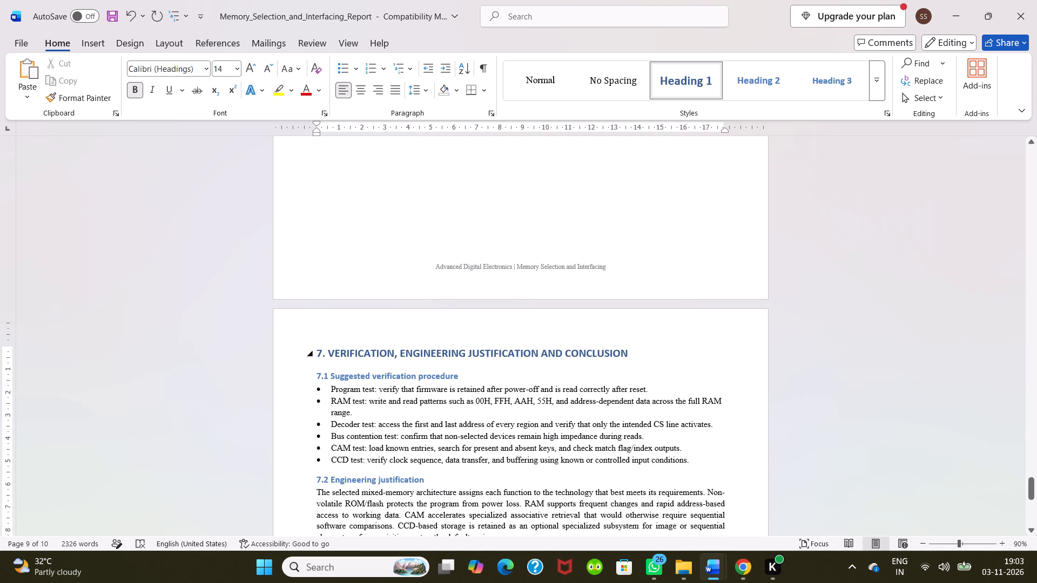
{"action": "left_click_drag", "start_coordinate": [317, 349], "coordinate": [624, 348]}
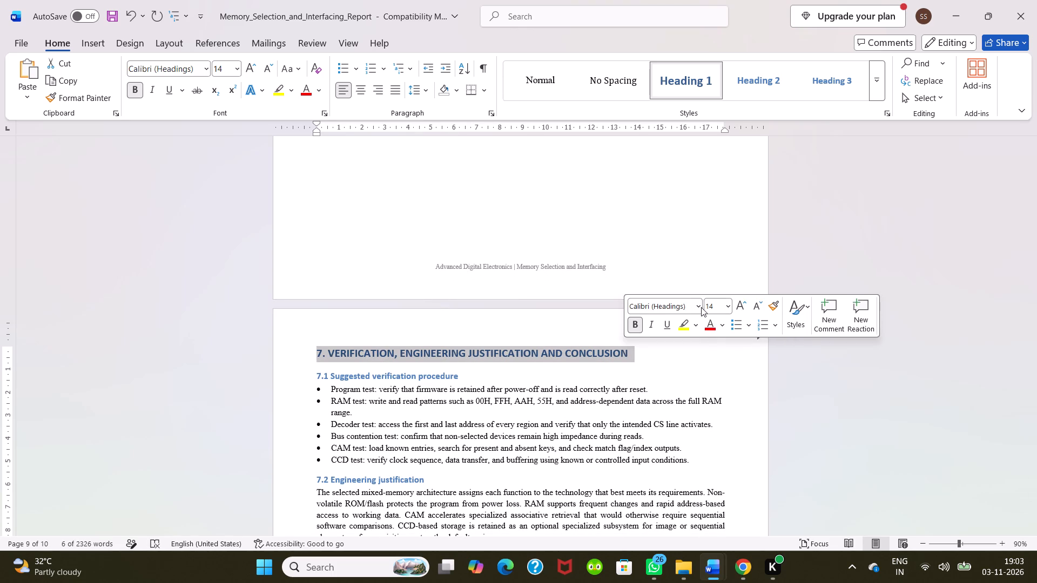
{"action": "left_click", "coordinate": [690, 307]}
{"action": "type", "text": "tim"}
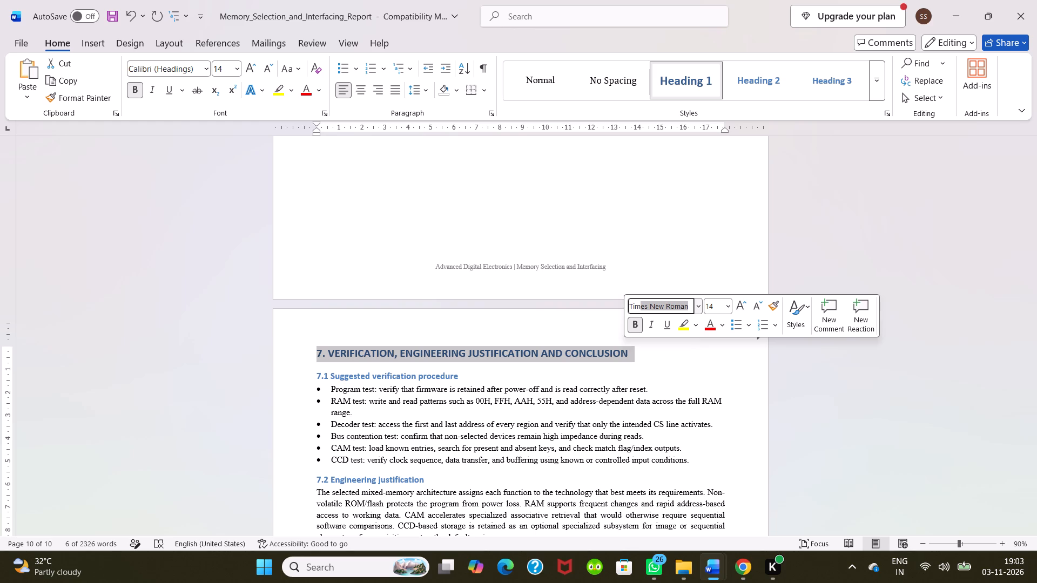
{"action": "key", "text": "Return"}
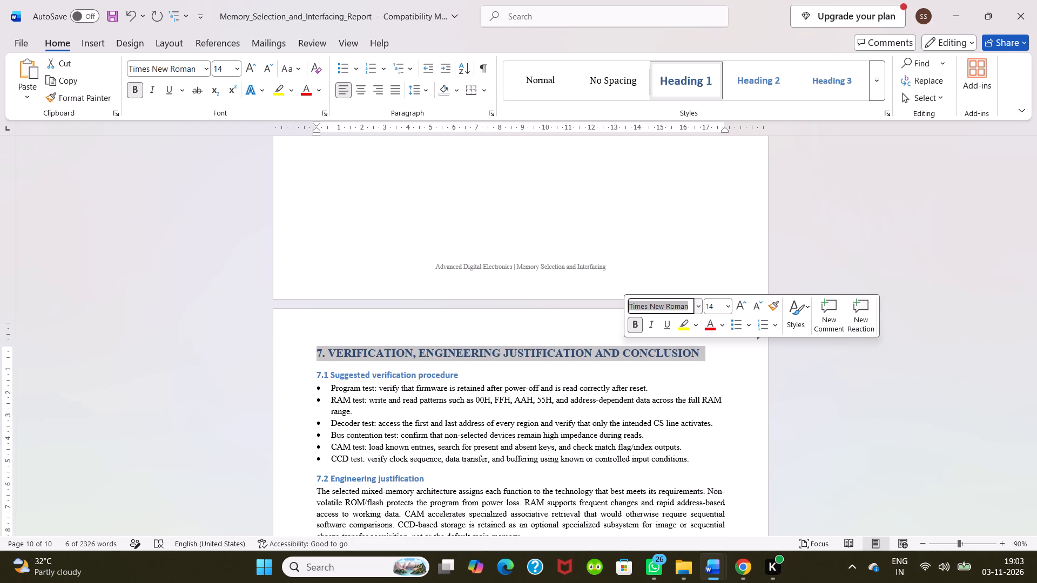
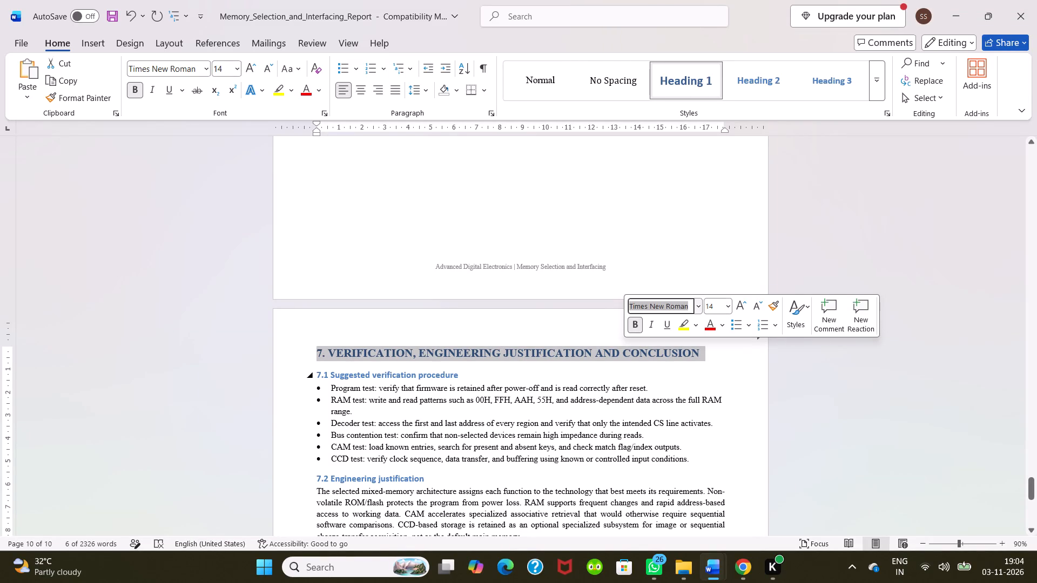
Set the "7.1 Suggested verification procedure" heading to Times New Roman, 14 pt.
{"action": "left_click_drag", "start_coordinate": [317, 375], "coordinate": [449, 379]}
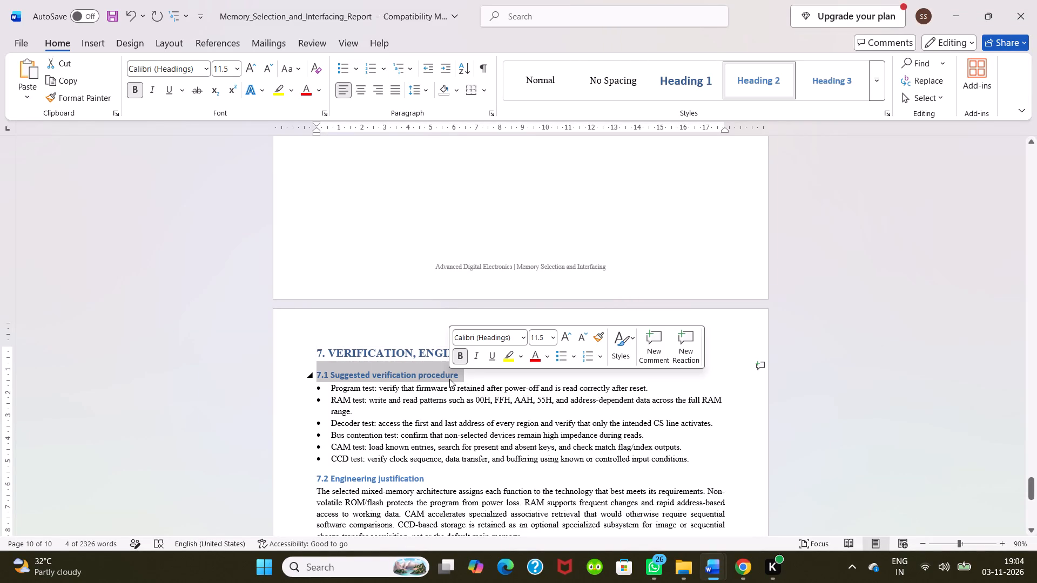
{"action": "left_click", "coordinate": [510, 340]}
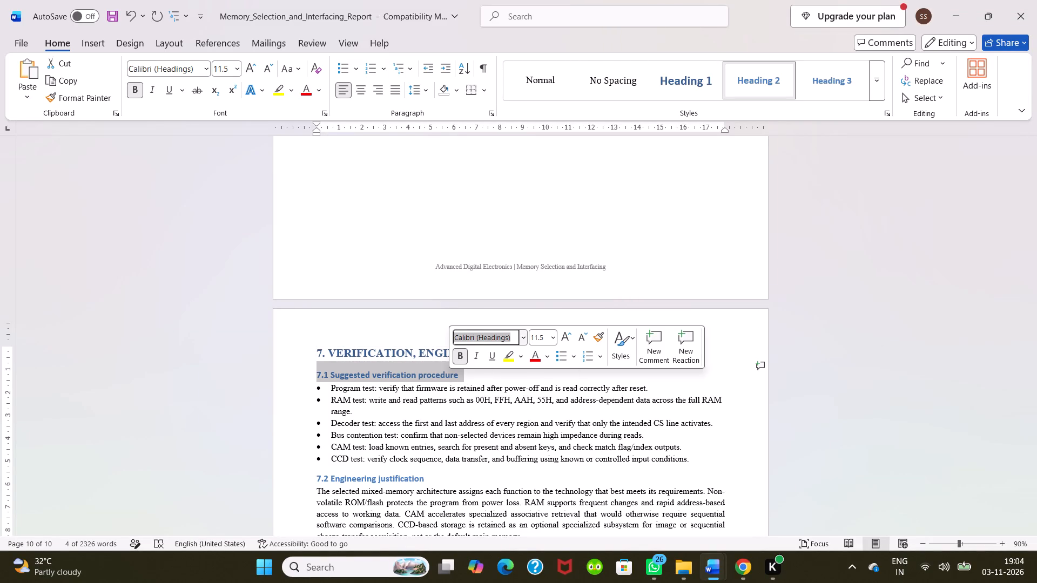
{"action": "type", "text": "time"}
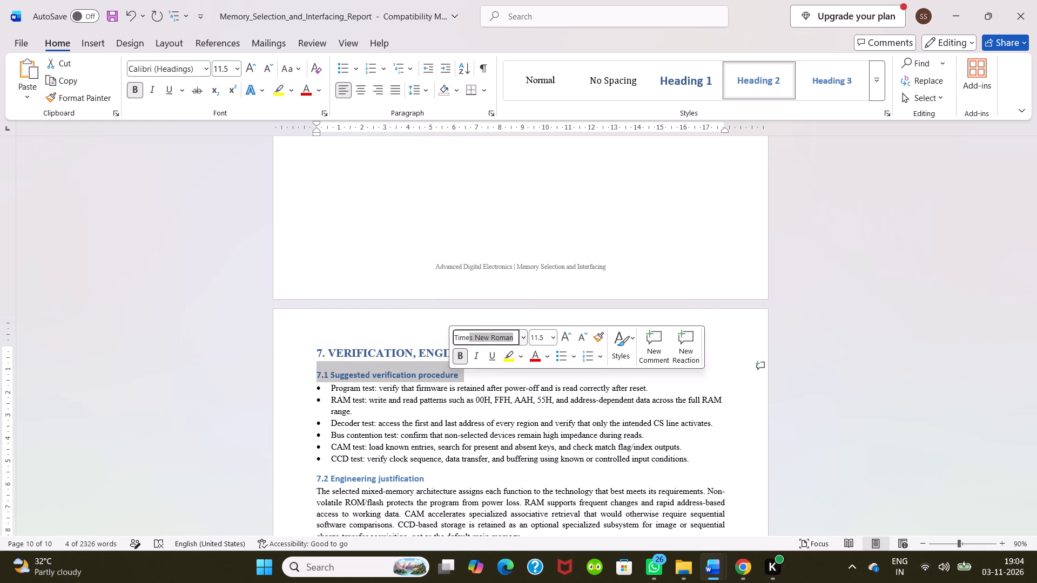
{"action": "key", "text": "Return"}
{"action": "left_click", "coordinate": [538, 338]}
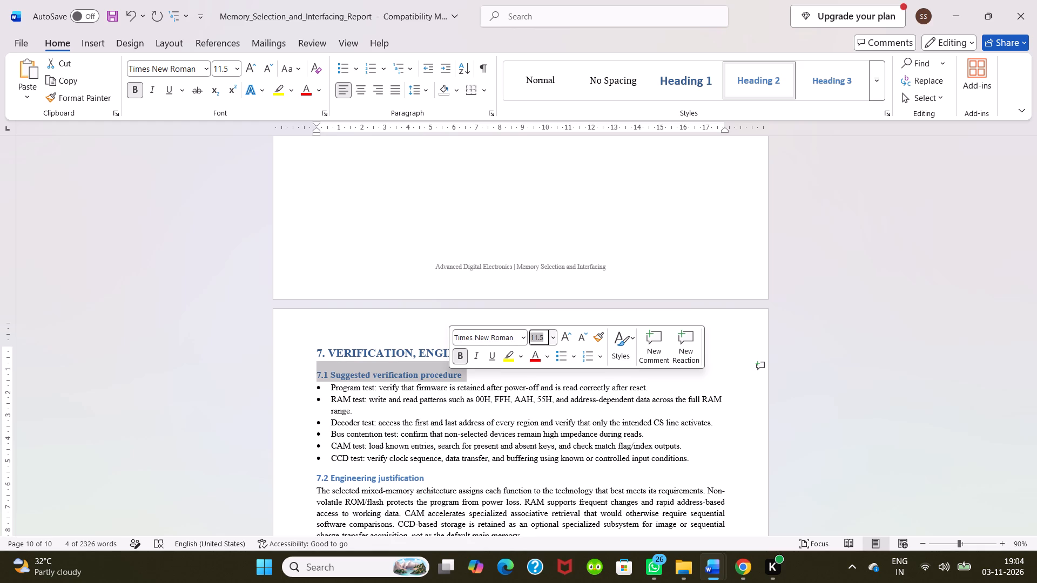
{"action": "type", "text": "14"}
{"action": "key", "text": "Return"}
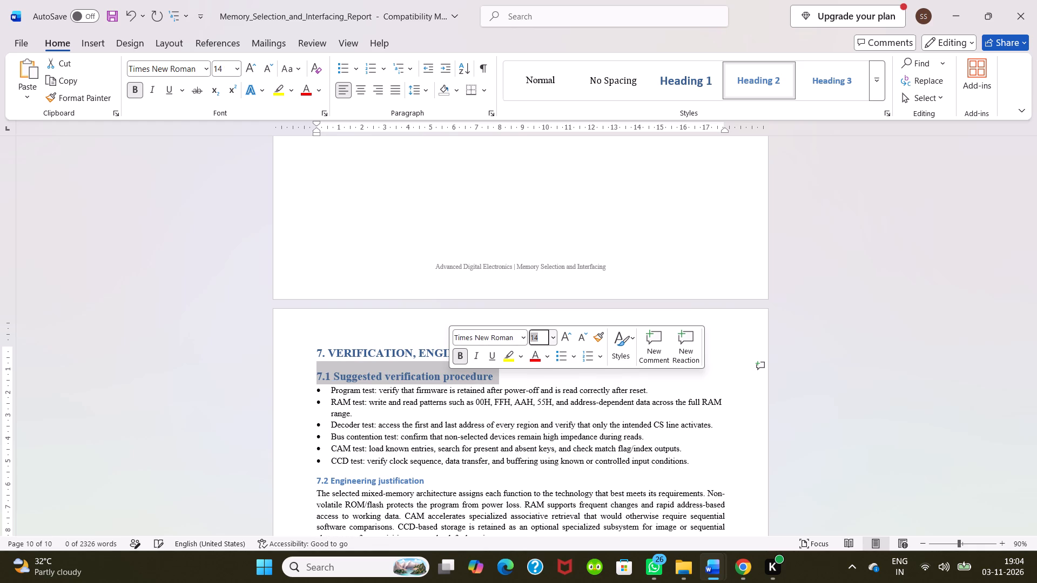
Set all the bullet points under the 7.1 heading to 12 pt.
{"action": "left_click_drag", "start_coordinate": [326, 389], "coordinate": [646, 467]}
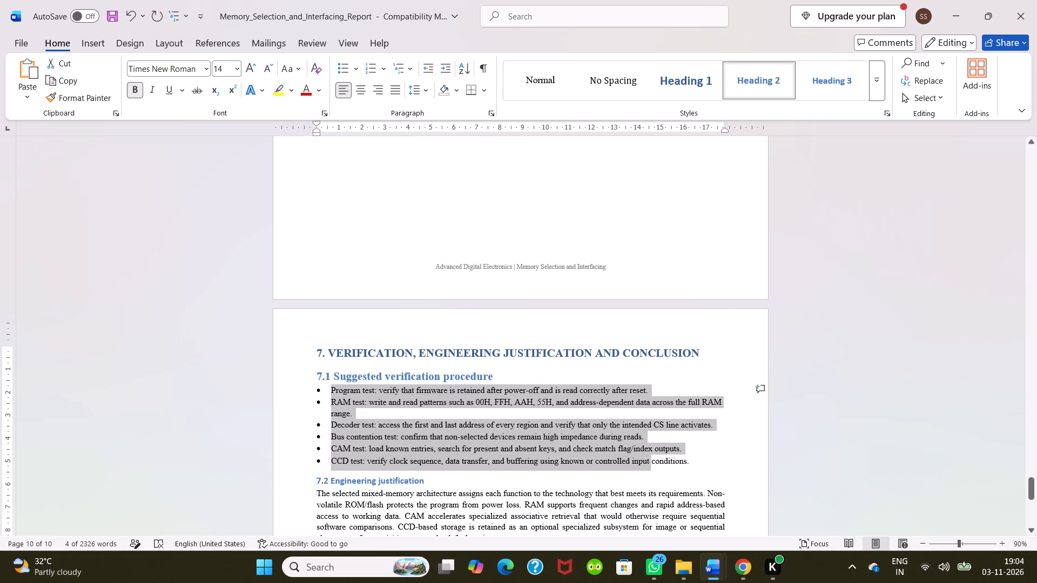
{"action": "left_click_drag", "start_coordinate": [646, 467], "coordinate": [684, 467]}
{"action": "left_click", "coordinate": [773, 423]}
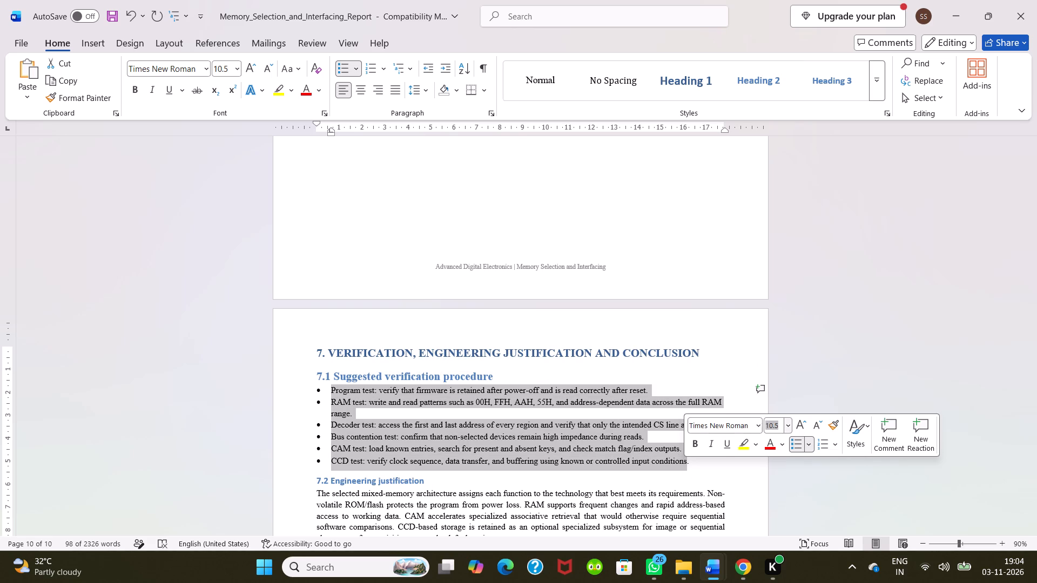
{"action": "type", "text": "12"}
{"action": "key", "text": "Return"}
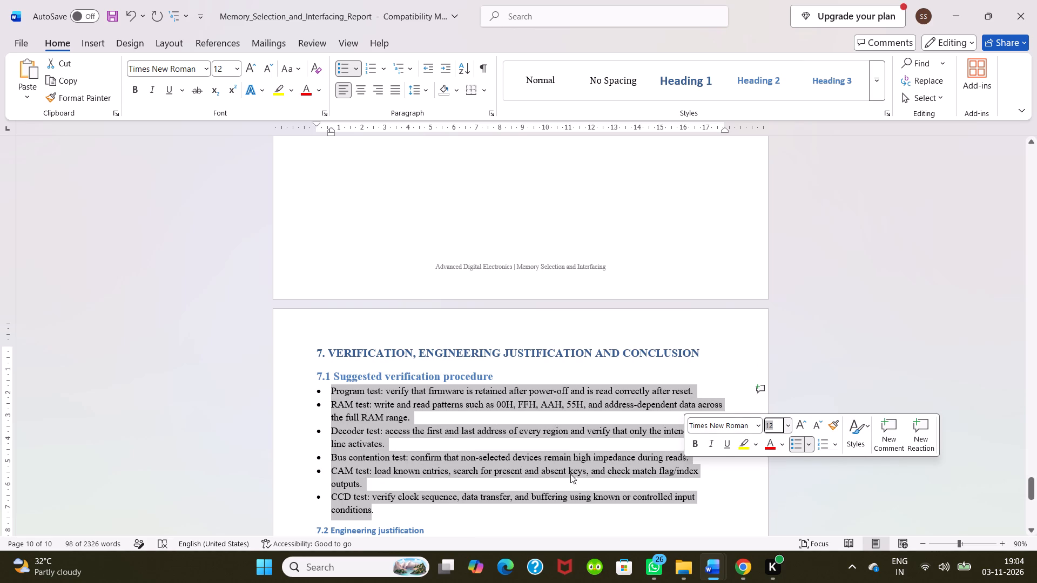
{"action": "left_click", "coordinate": [569, 477]}
Set the "7.2 Engineering justification" heading to Times New Roman, 14 pt.
{"action": "scroll", "coordinate": [569, 477], "scroll_direction": "down", "scroll_amount": 2}
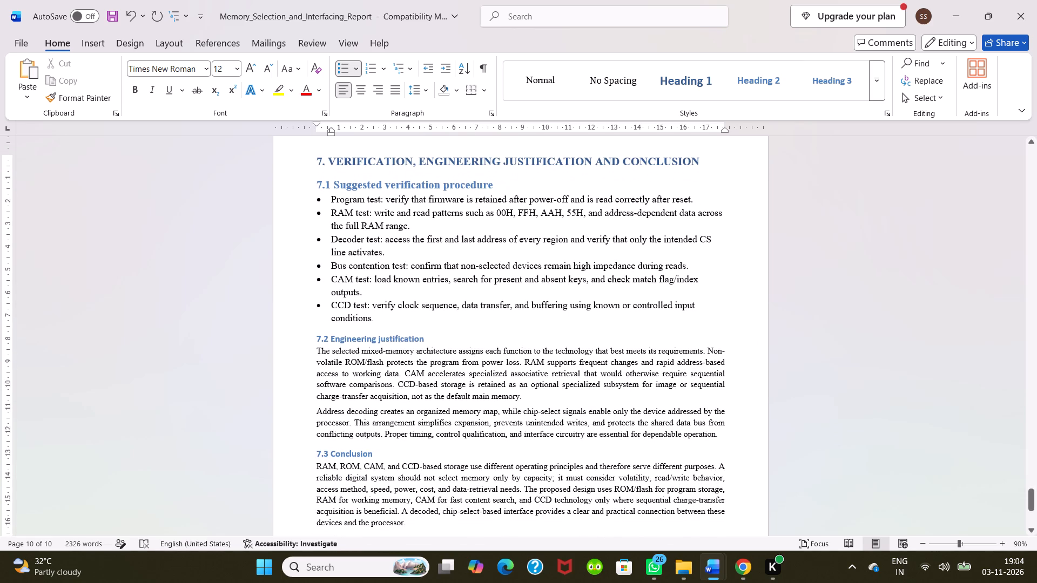
{"action": "left_click_drag", "start_coordinate": [316, 336], "coordinate": [409, 333]}
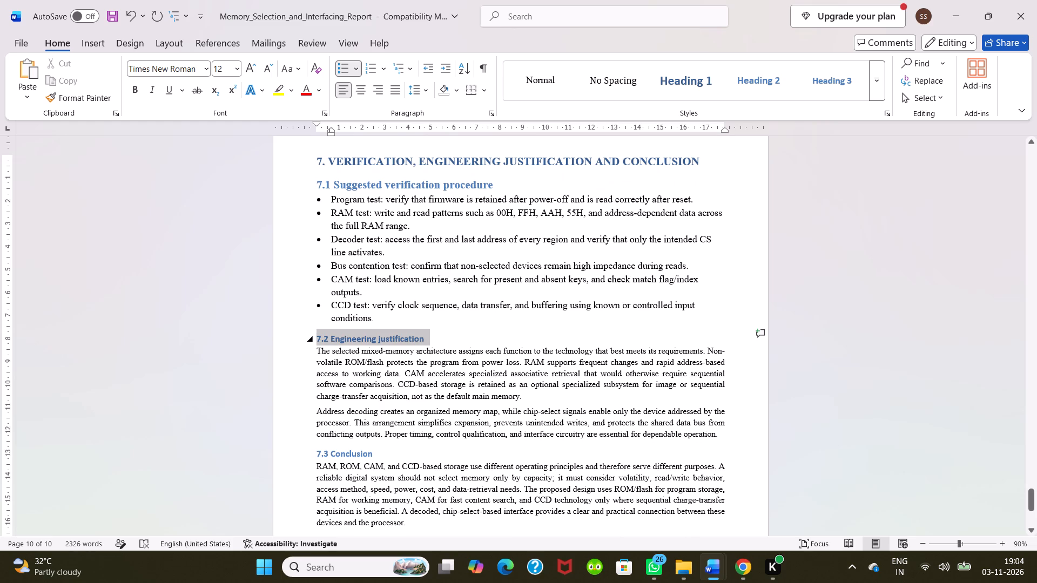
{"action": "left_click_drag", "start_coordinate": [409, 333], "coordinate": [415, 333]}
{"action": "left_click", "coordinate": [507, 288]}
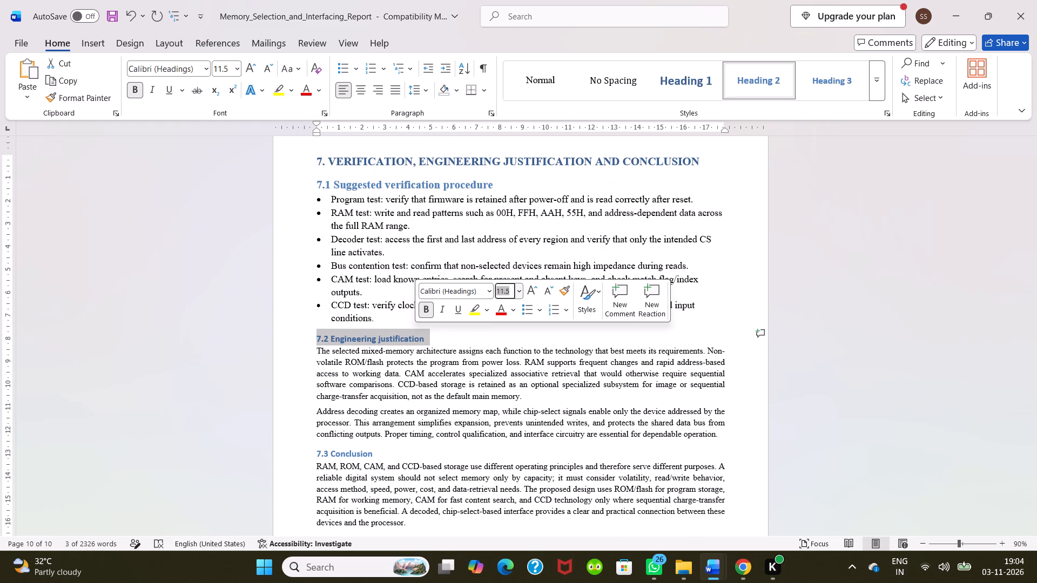
{"action": "type", "text": "14"}
{"action": "left_click", "coordinate": [446, 290]}
{"action": "type", "text": "time"}
{"action": "key", "text": "Return"}
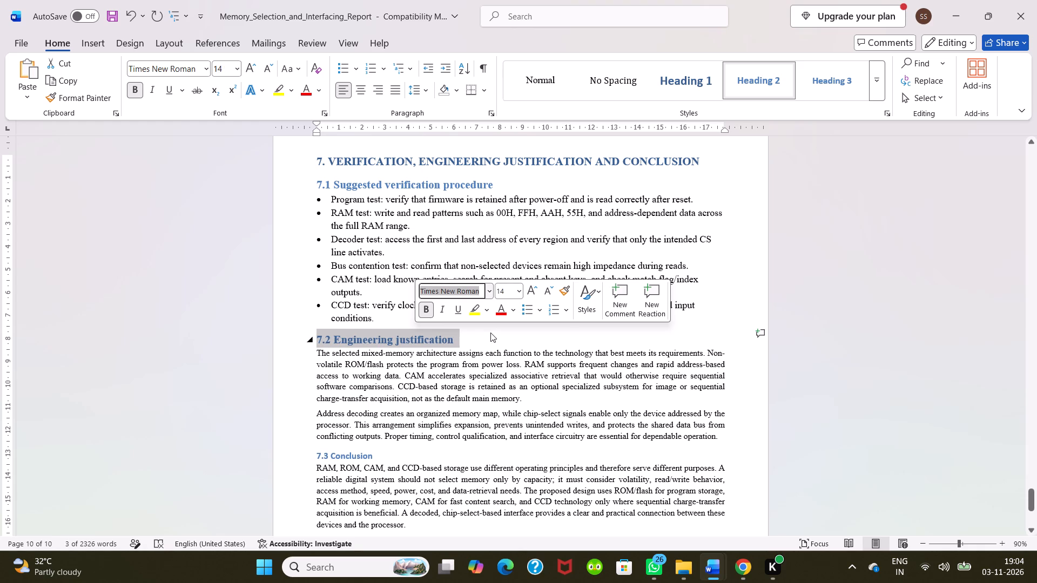
{"action": "left_click", "coordinate": [490, 333]}
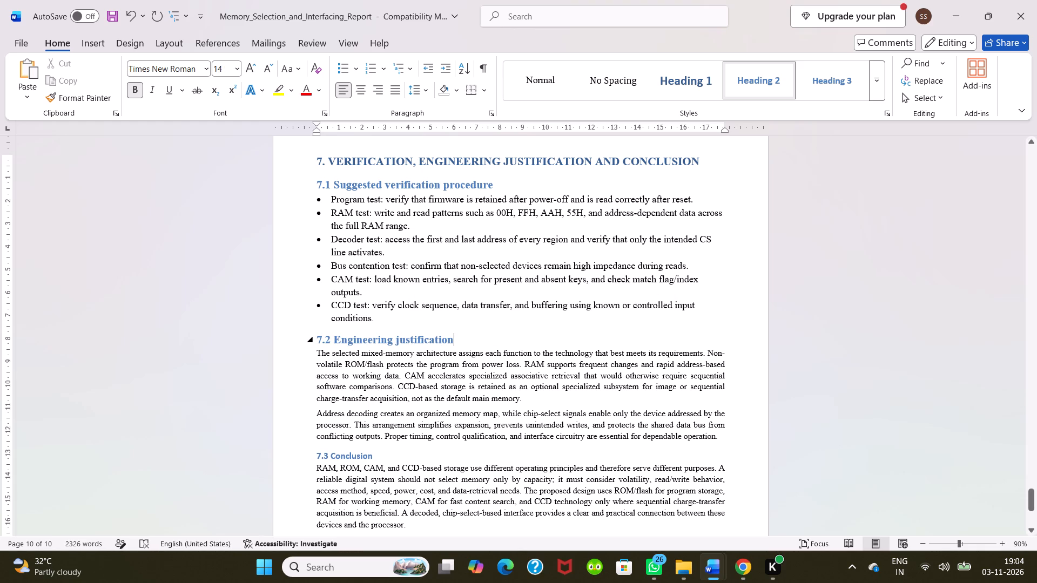
Set both body paragraphs under the 7.2 heading to 12 pt.
{"action": "left_click_drag", "start_coordinate": [315, 349], "coordinate": [528, 436]}
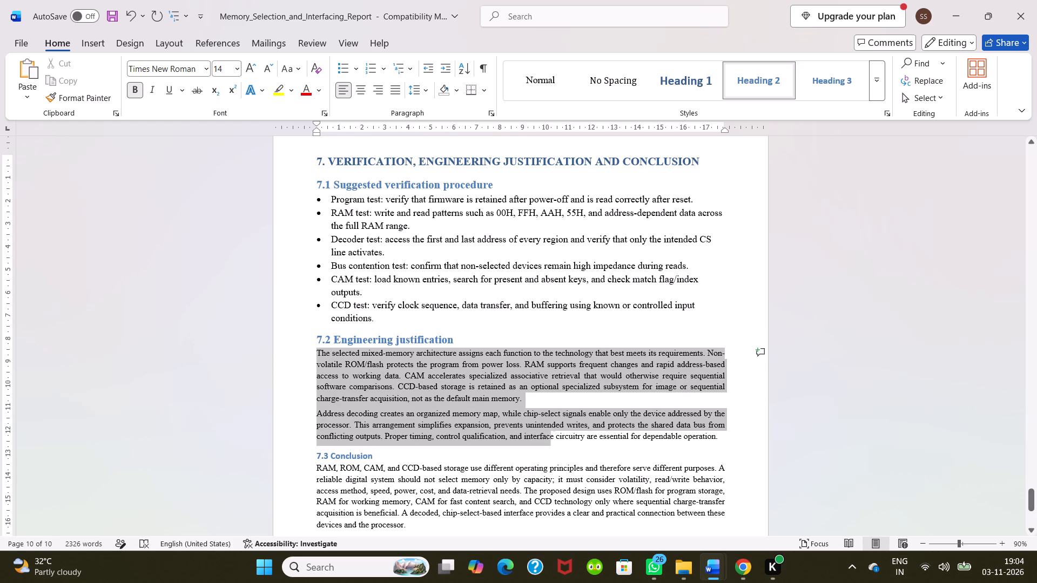
{"action": "left_click_drag", "start_coordinate": [528, 436], "coordinate": [702, 434]}
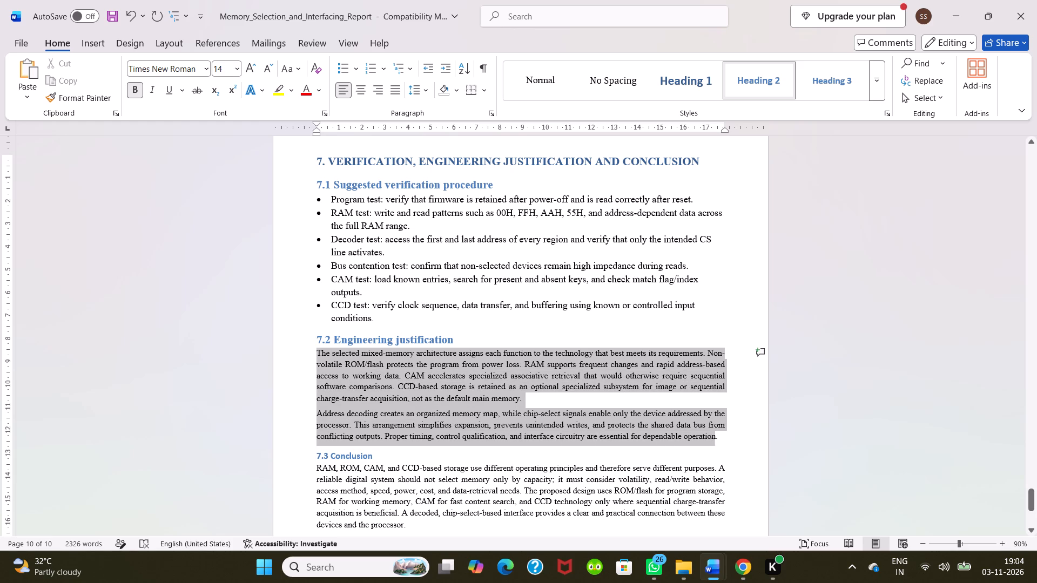
{"action": "left_click_drag", "start_coordinate": [702, 434], "coordinate": [712, 434]}
{"action": "left_click", "coordinate": [803, 396]}
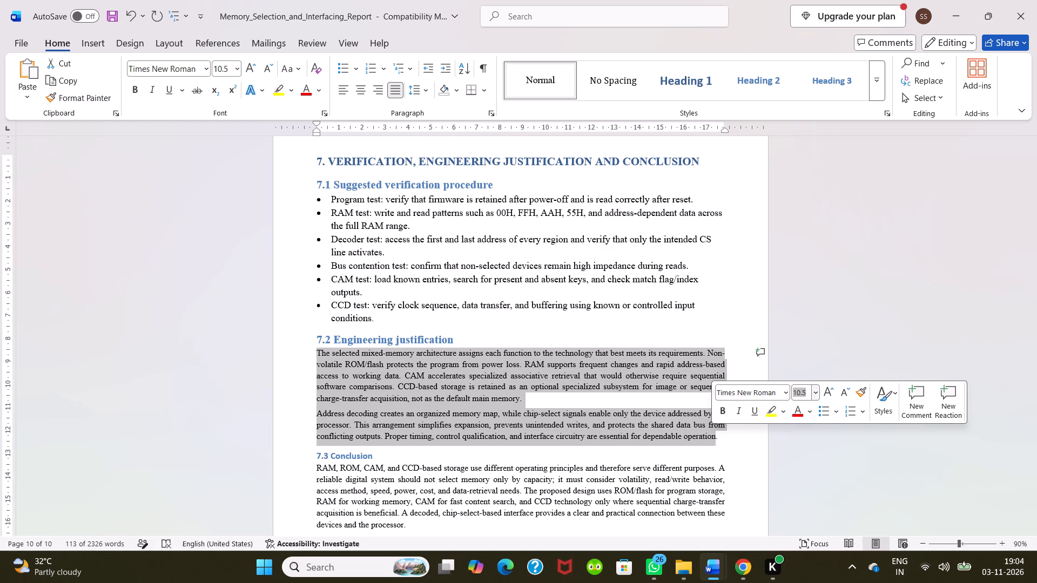
{"action": "type", "text": "12"}
{"action": "key", "text": "Return"}
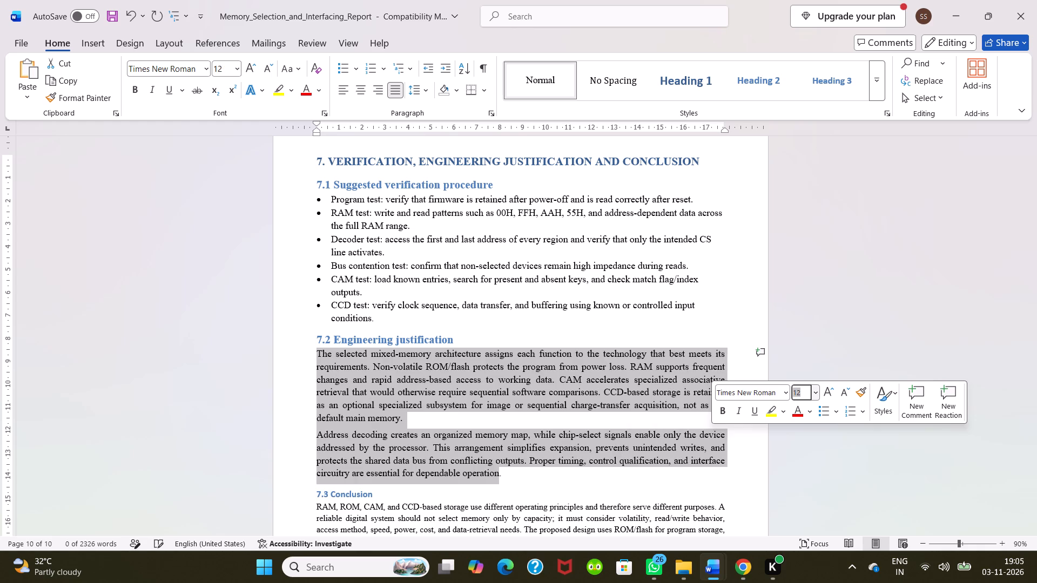
{"action": "left_click", "coordinate": [701, 464]}
Set the "7.3 Conclusion" heading to Times New Roman, 14 pt.
{"action": "scroll", "coordinate": [656, 489], "scroll_direction": "down", "scroll_amount": 1}
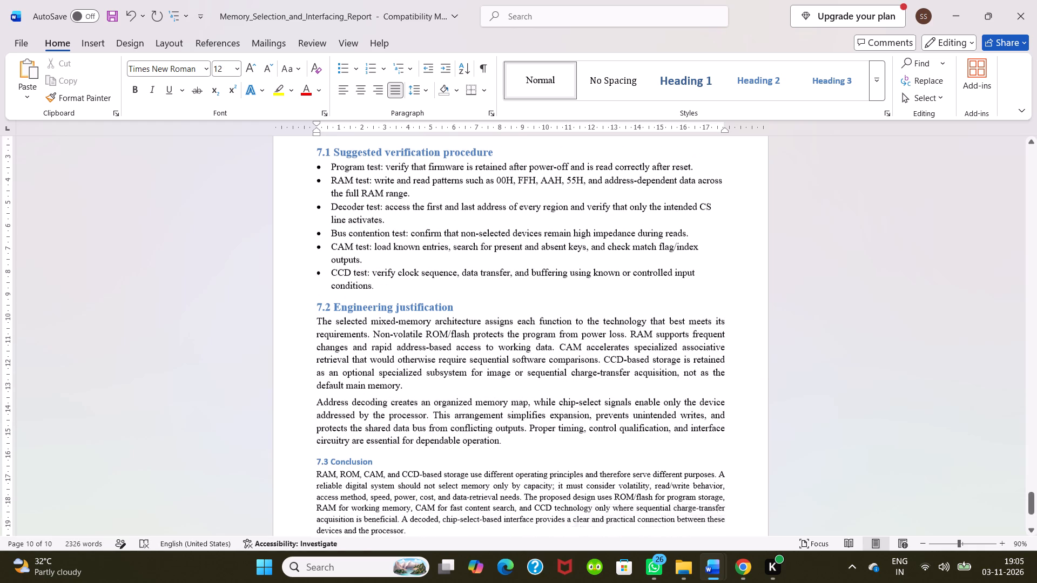
{"action": "scroll", "coordinate": [656, 489], "scroll_direction": "down", "scroll_amount": 1}
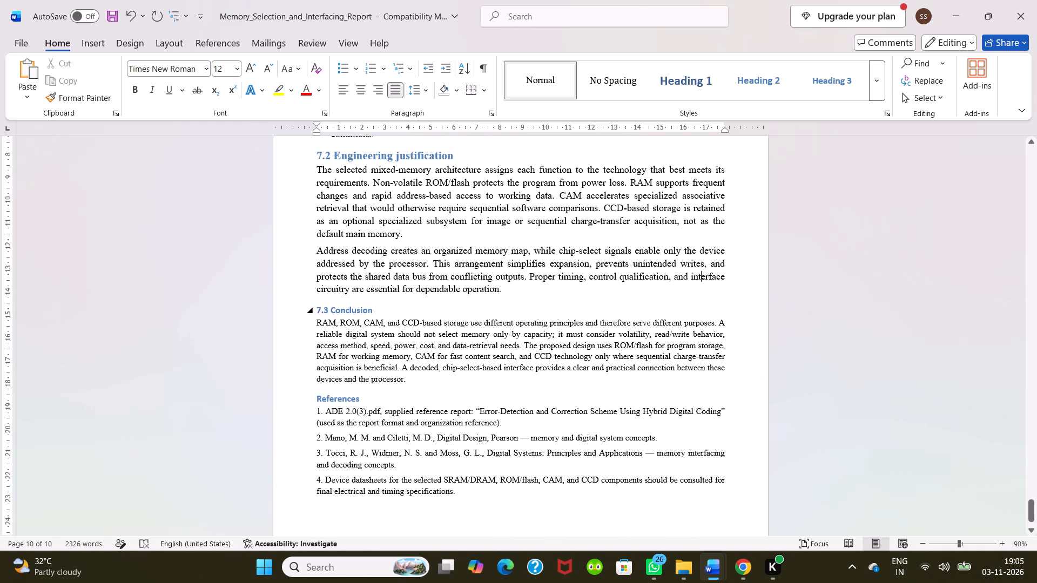
{"action": "left_click_drag", "start_coordinate": [317, 310], "coordinate": [374, 309]}
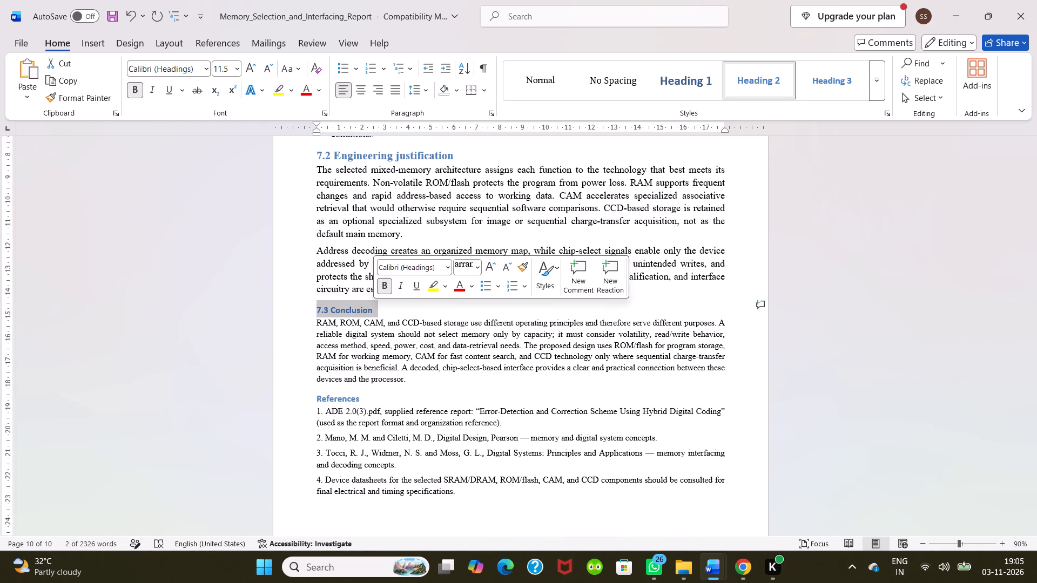
{"action": "left_click", "coordinate": [464, 265]}
{"action": "type", "text": "14"}
{"action": "key", "text": "Return"}
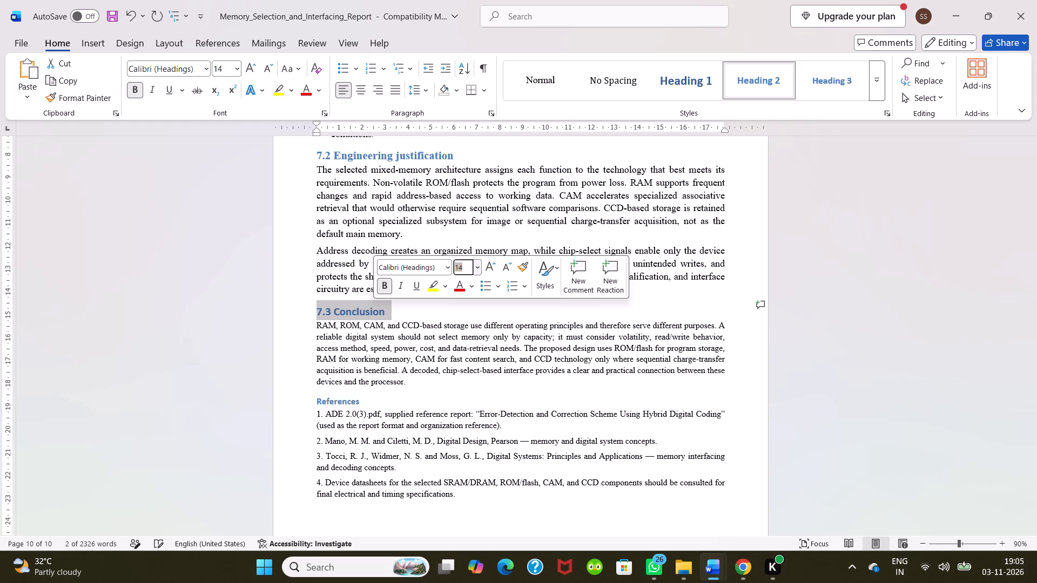
{"action": "left_click", "coordinate": [431, 261]}
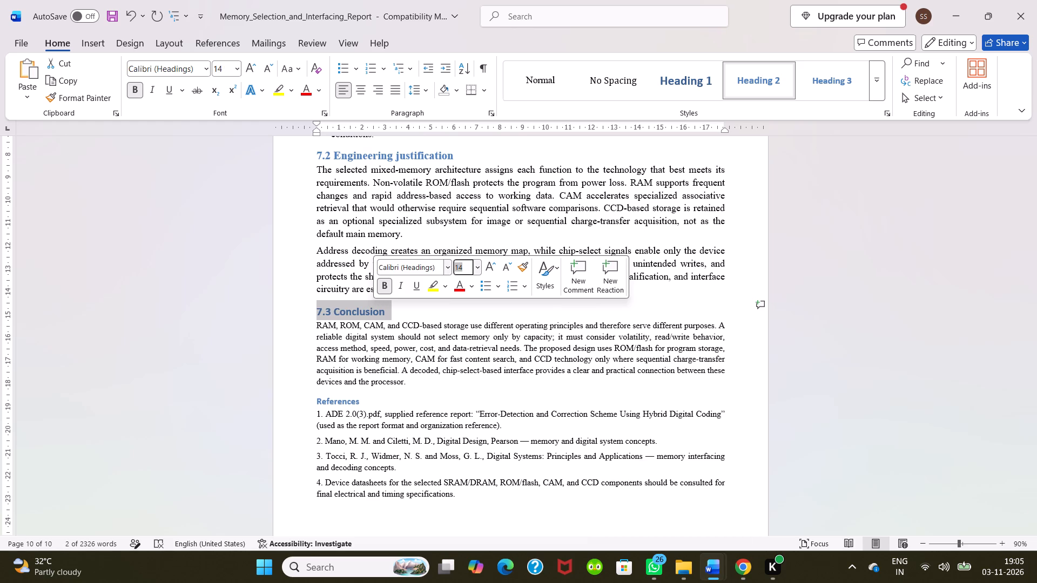
{"action": "left_click", "coordinate": [434, 266]}
{"action": "type", "text": "tu"}
{"action": "key", "text": "BackSpace"}
{"action": "type", "text": "ime"}
{"action": "key", "text": "Return"}
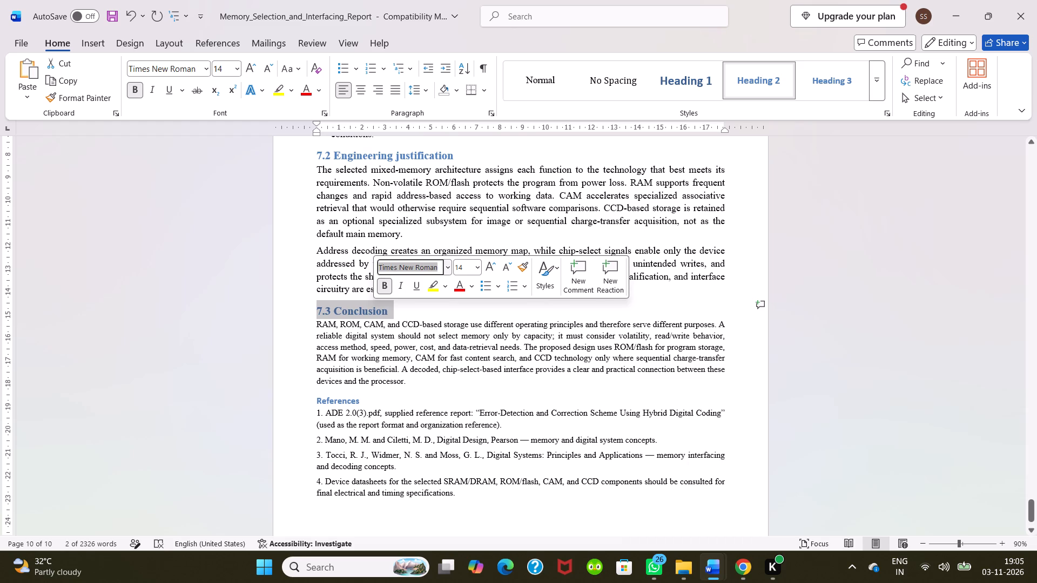
Set the body paragraph under the 7.3 Conclusion heading to 12 pt.
{"action": "left_click_drag", "start_coordinate": [316, 324], "coordinate": [400, 386]}
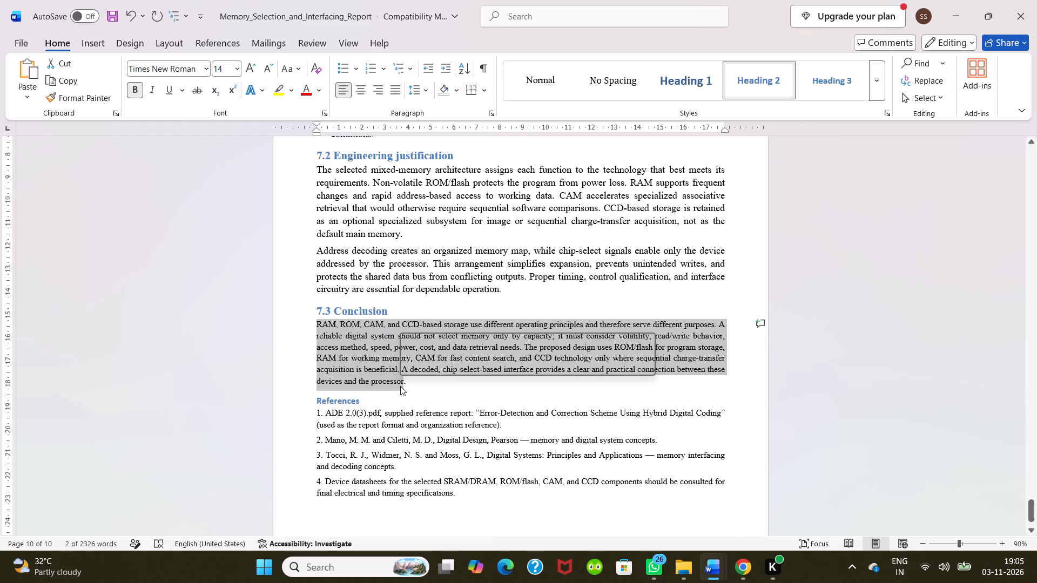
{"action": "left_click", "coordinate": [495, 346]}
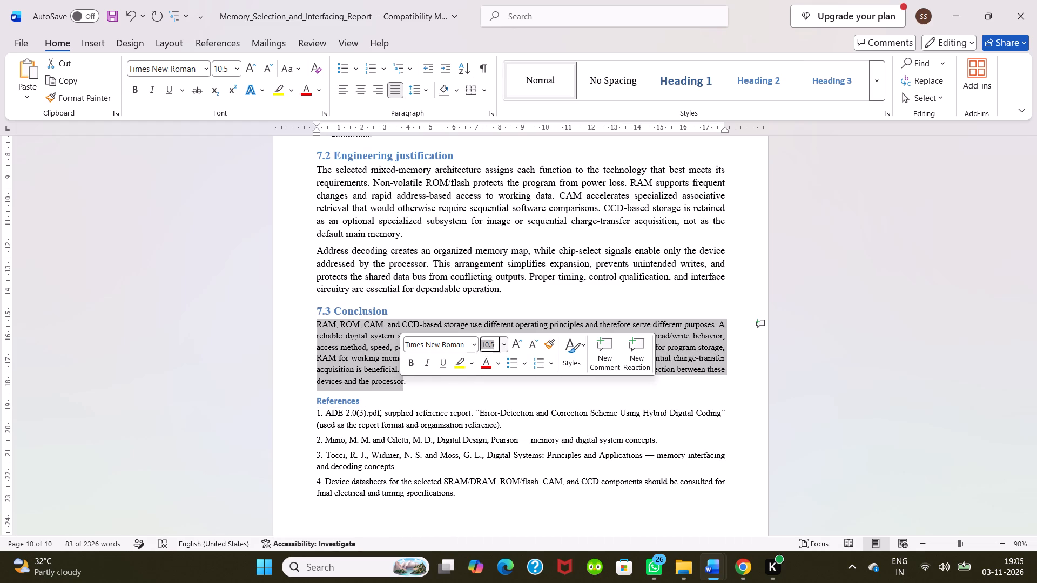
{"action": "type", "text": "12"}
{"action": "key", "text": "Return"}
{"action": "left_click", "coordinate": [446, 417]}
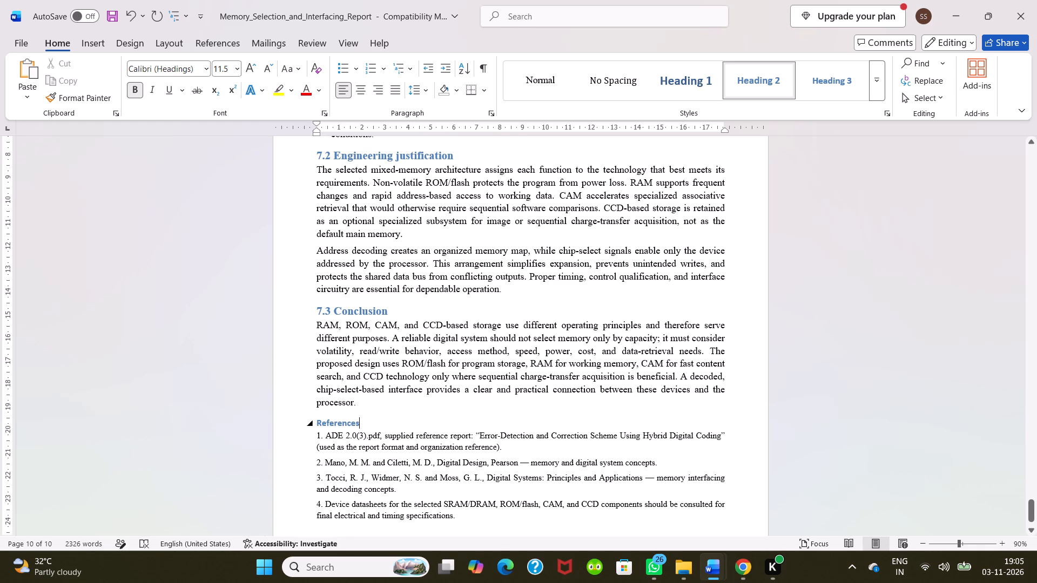
Set the "References" heading to Times New Roman, 14 pt.
{"action": "left_click_drag", "start_coordinate": [317, 420], "coordinate": [363, 419]}
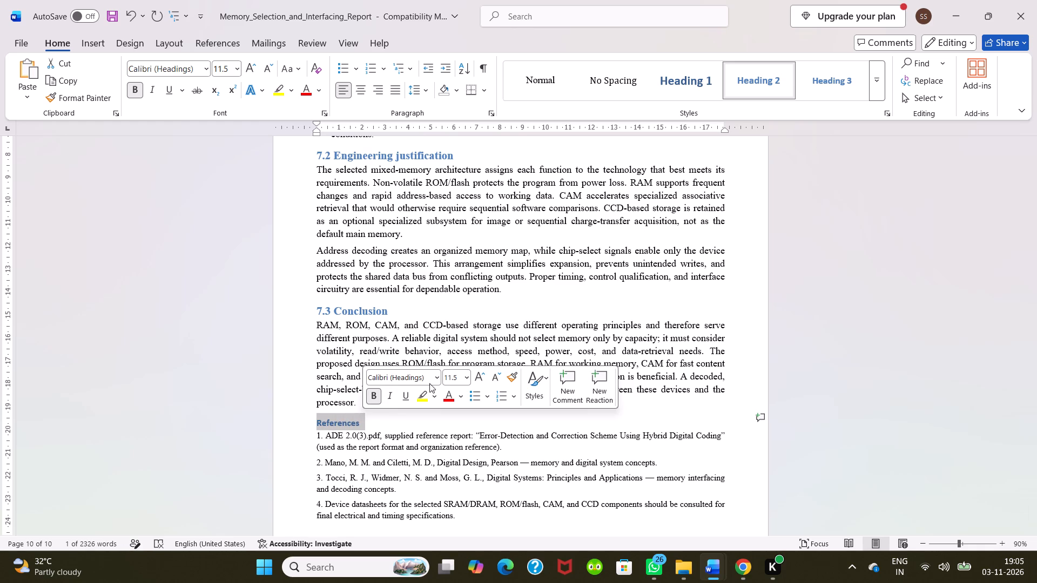
{"action": "left_click", "coordinate": [451, 377]}
{"action": "type", "text": "14"}
{"action": "key", "text": "Return"}
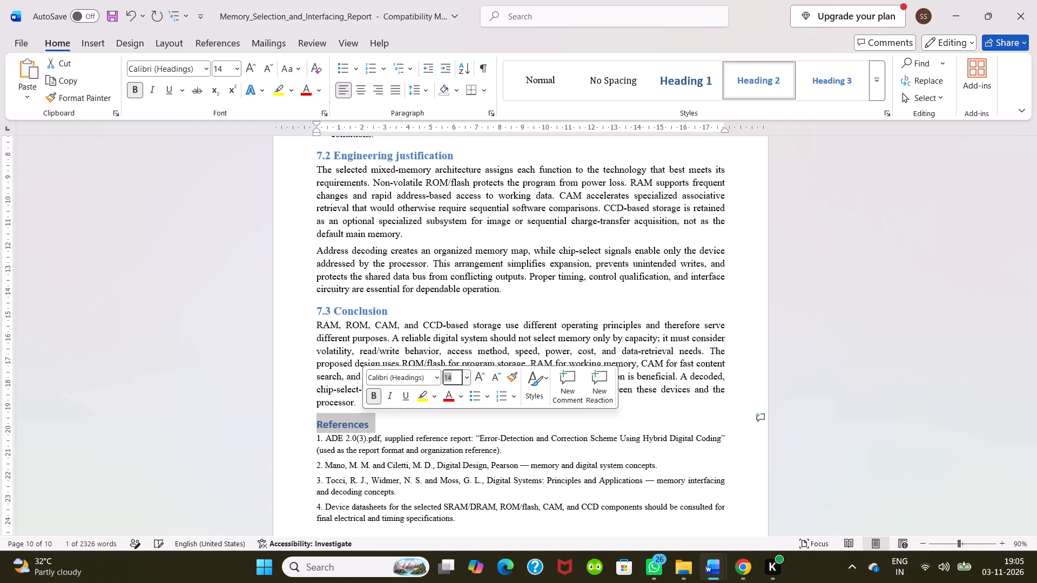
{"action": "left_click", "coordinate": [420, 377]}
{"action": "type", "text": "time"}
{"action": "key", "text": "Return"}
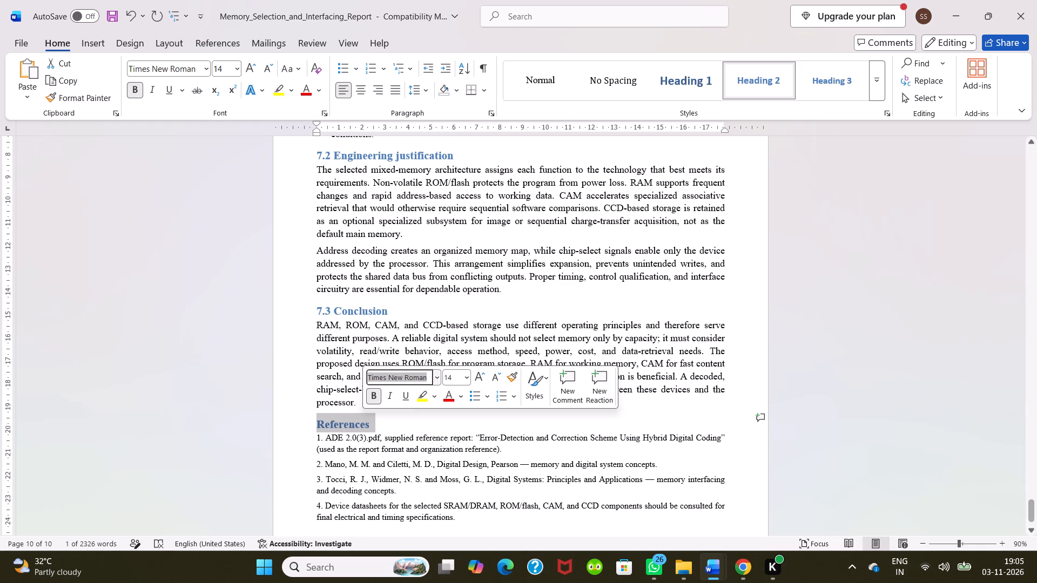
Set the four numbered entries under the References heading to 12 pt.
{"action": "scroll", "coordinate": [328, 438], "scroll_direction": "down", "scroll_amount": 2}
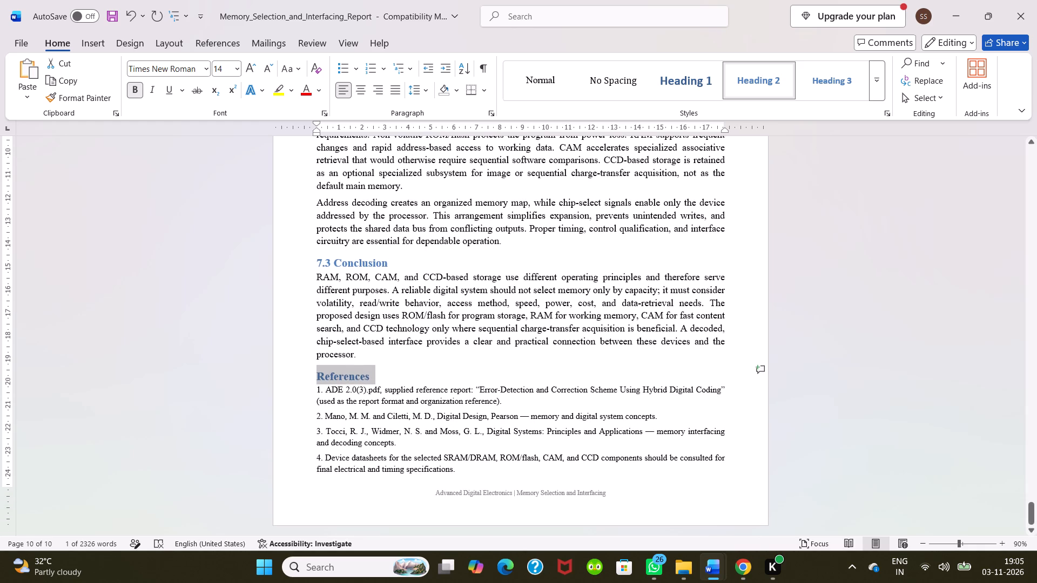
{"action": "scroll", "coordinate": [328, 438], "scroll_direction": "down", "scroll_amount": 1}
{"action": "left_click_drag", "start_coordinate": [317, 389], "coordinate": [451, 478]}
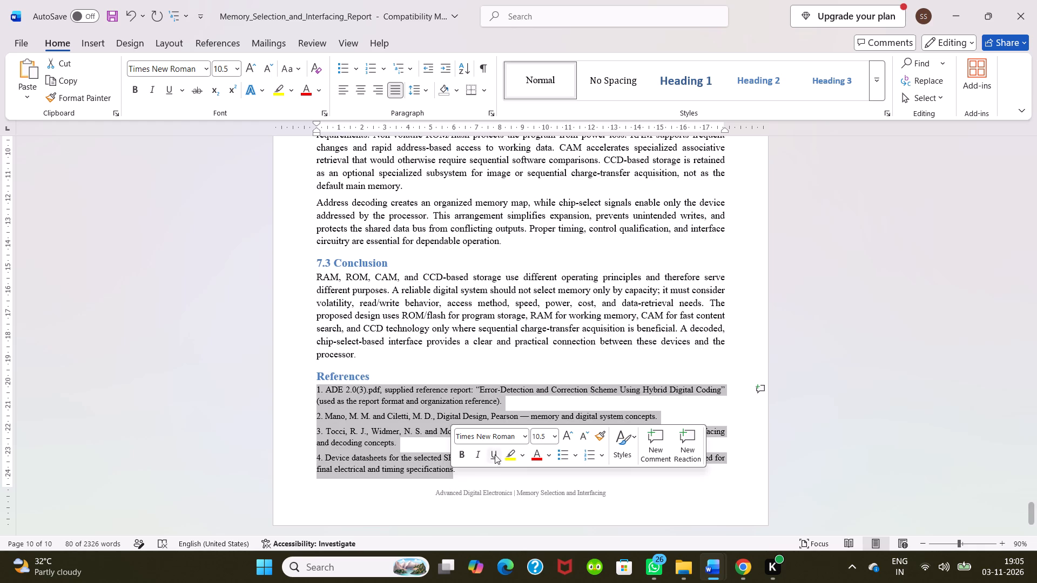
{"action": "left_click", "coordinate": [544, 435]}
{"action": "type", "text": "12"}
{"action": "key", "text": "Return"}
{"action": "left_click", "coordinate": [569, 365]}
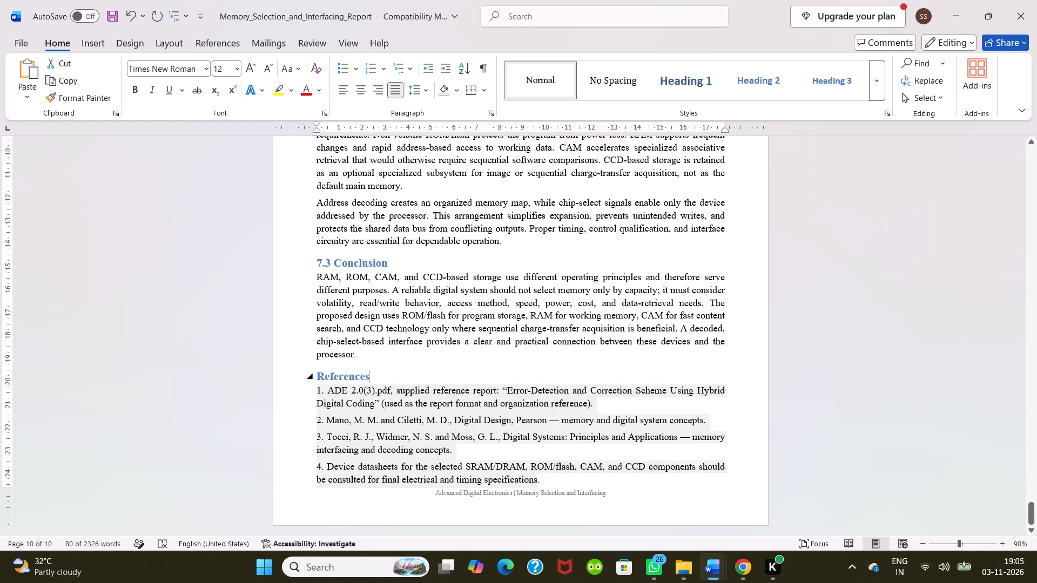
Look through the report from the references back to the title page and into section 2, checking for inconsistent formatting.
{"action": "scroll", "coordinate": [569, 365], "scroll_direction": "up", "scroll_amount": 8}
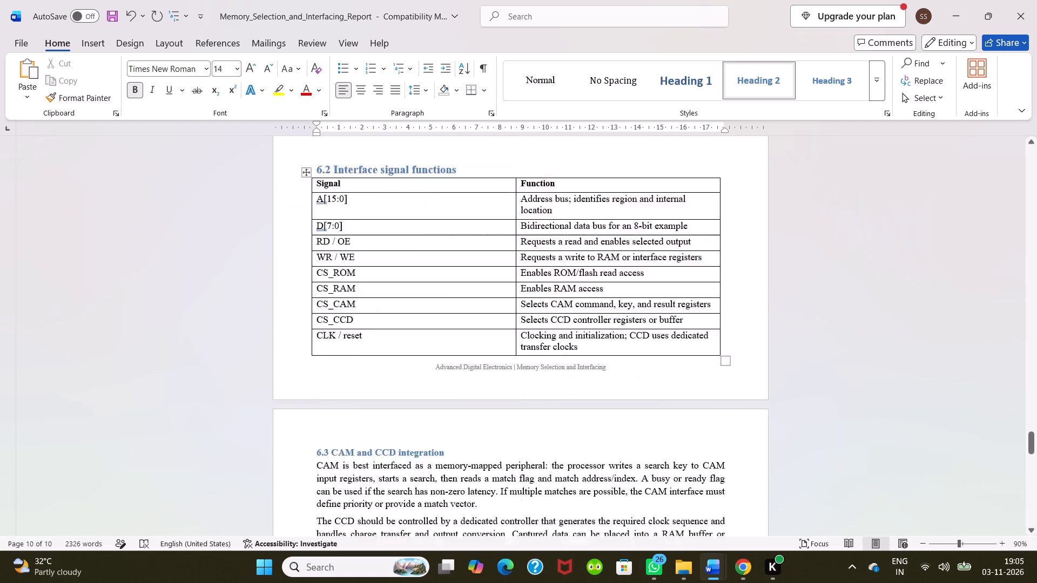
{"action": "scroll", "coordinate": [569, 365], "scroll_direction": "up", "scroll_amount": 4}
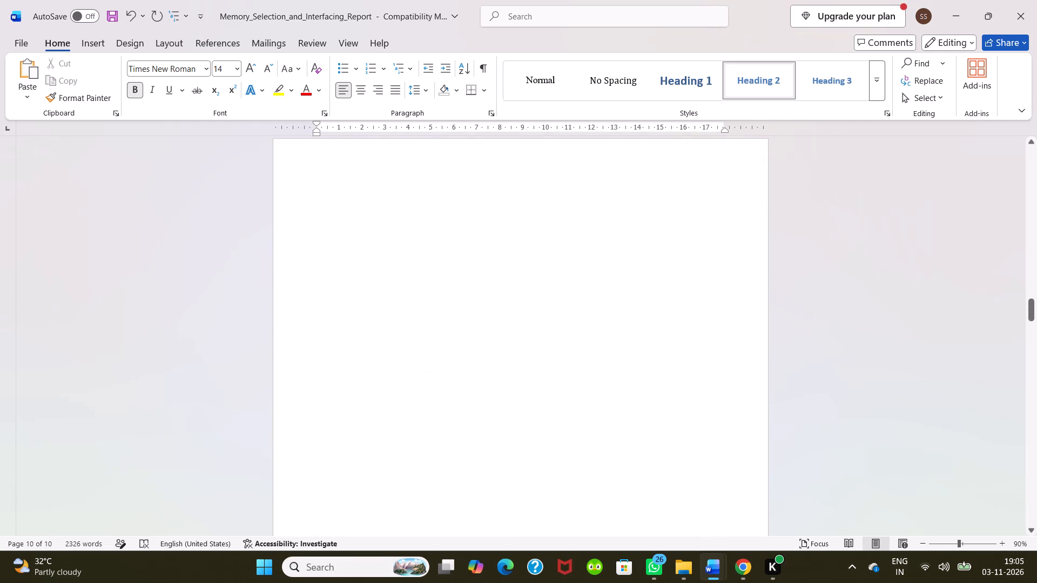
{"action": "scroll", "coordinate": [569, 365], "scroll_direction": "up", "scroll_amount": 13}
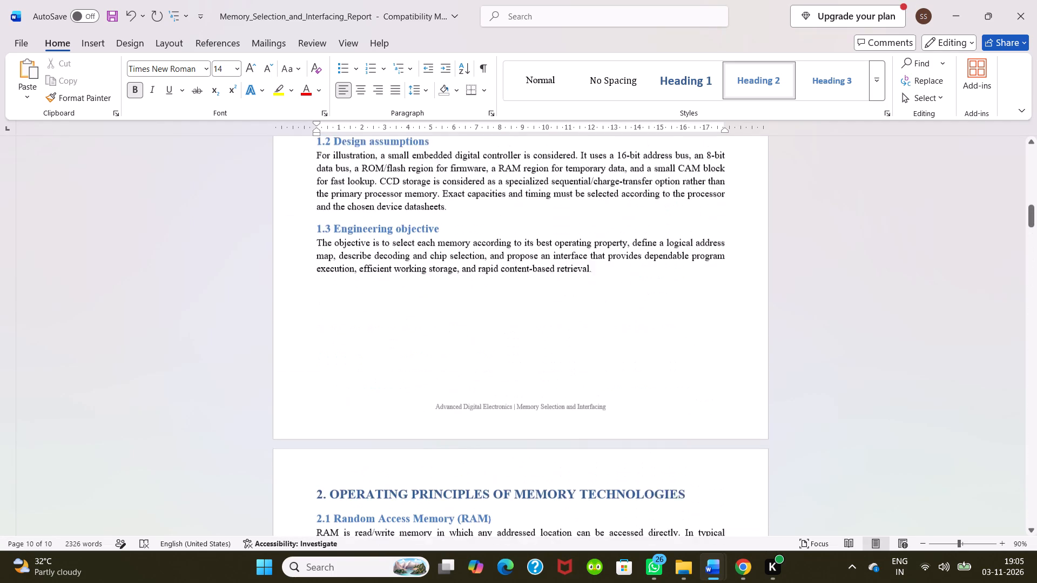
{"action": "scroll", "coordinate": [569, 365], "scroll_direction": "up", "scroll_amount": 5}
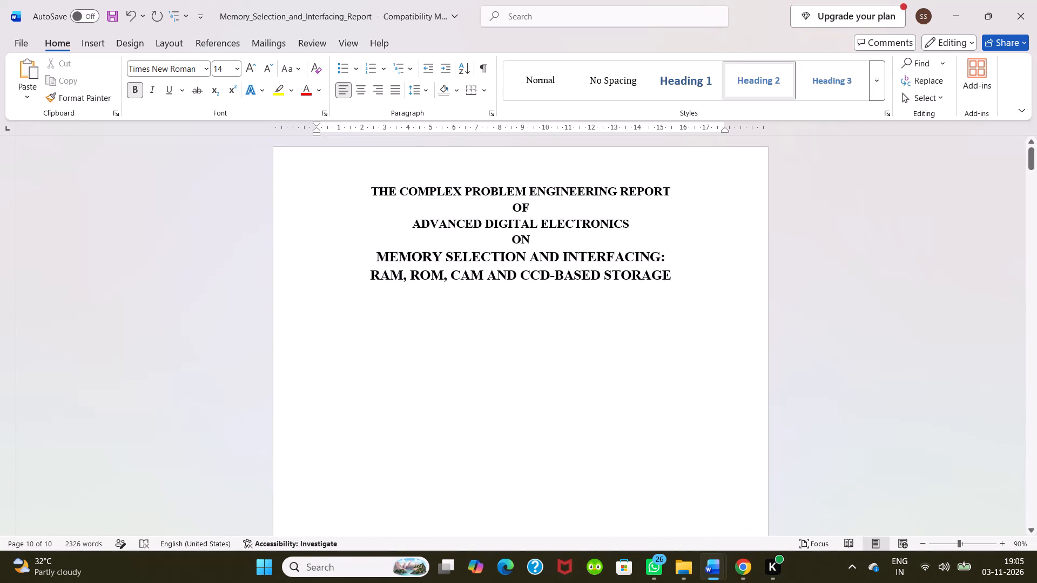
{"action": "scroll", "coordinate": [569, 365], "scroll_direction": "up", "scroll_amount": 1}
{"action": "scroll", "coordinate": [569, 365], "scroll_direction": "down", "scroll_amount": 1}
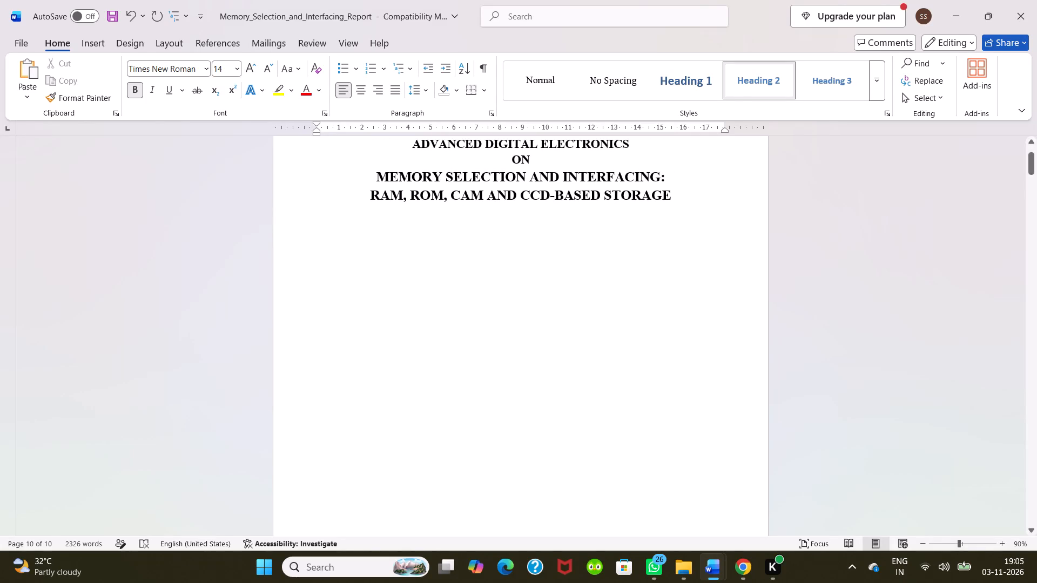
{"action": "scroll", "coordinate": [569, 365], "scroll_direction": "down", "scroll_amount": 5}
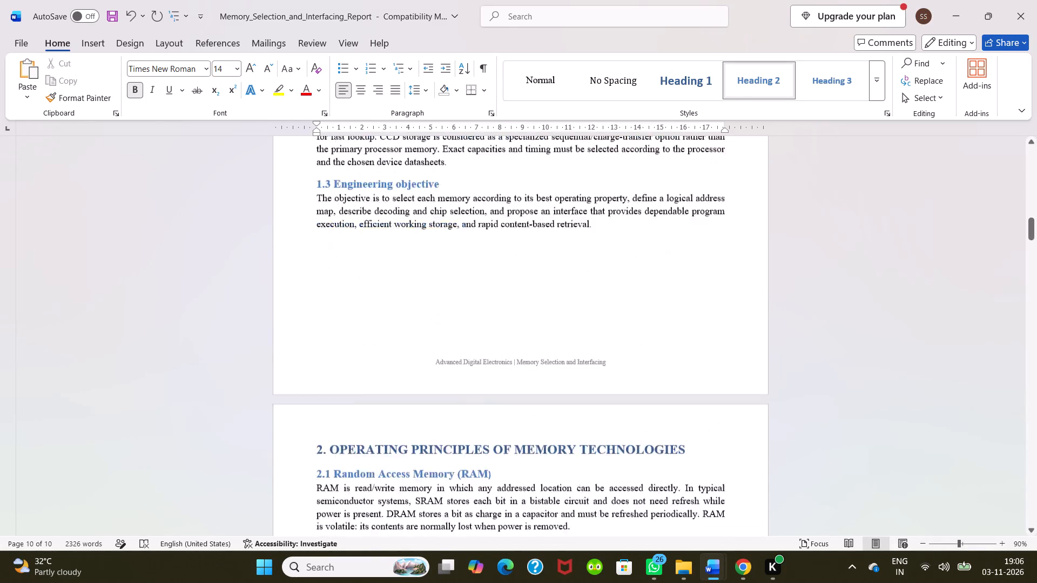
{"action": "scroll", "coordinate": [569, 365], "scroll_direction": "down", "scroll_amount": 2}
Set the blue paragraph under the "2.3 Content Addressable Memory (CAM)" heading to Times New Roman, 12 pt.
{"action": "scroll", "coordinate": [569, 365], "scroll_direction": "up", "scroll_amount": 3}
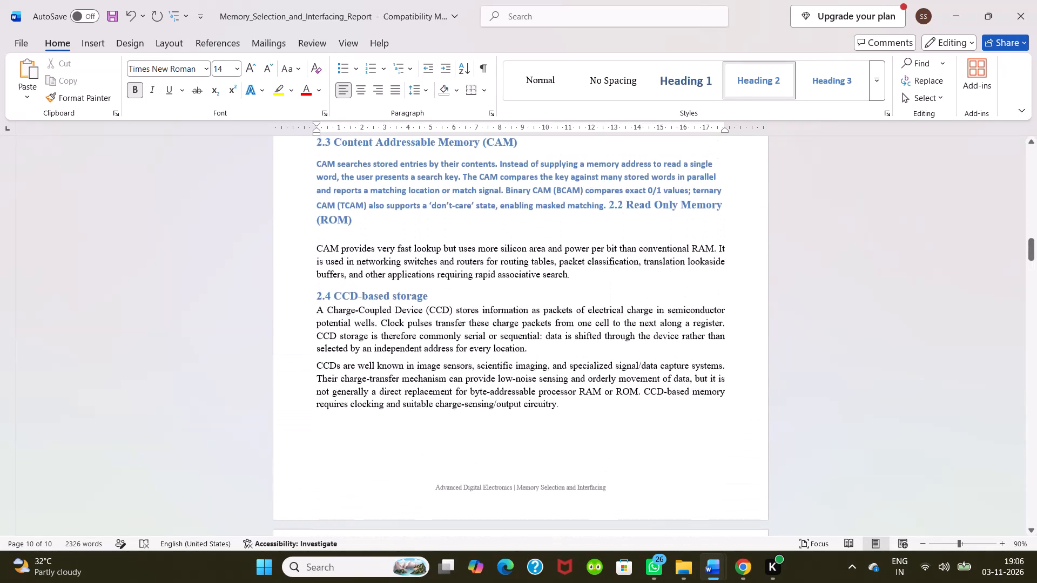
{"action": "scroll", "coordinate": [569, 365], "scroll_direction": "up", "scroll_amount": 1}
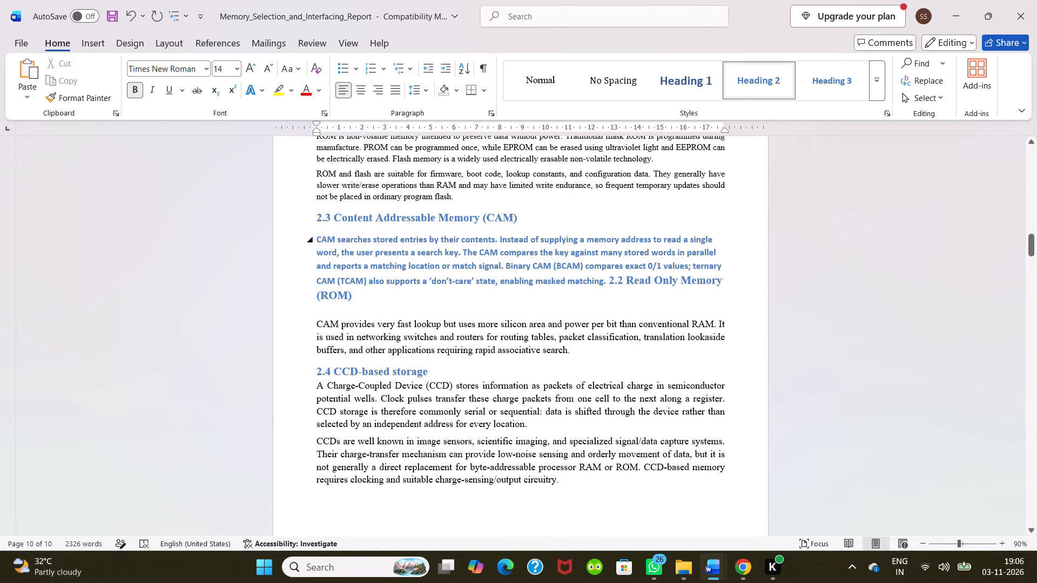
{"action": "left_click_drag", "start_coordinate": [330, 241], "coordinate": [393, 289]}
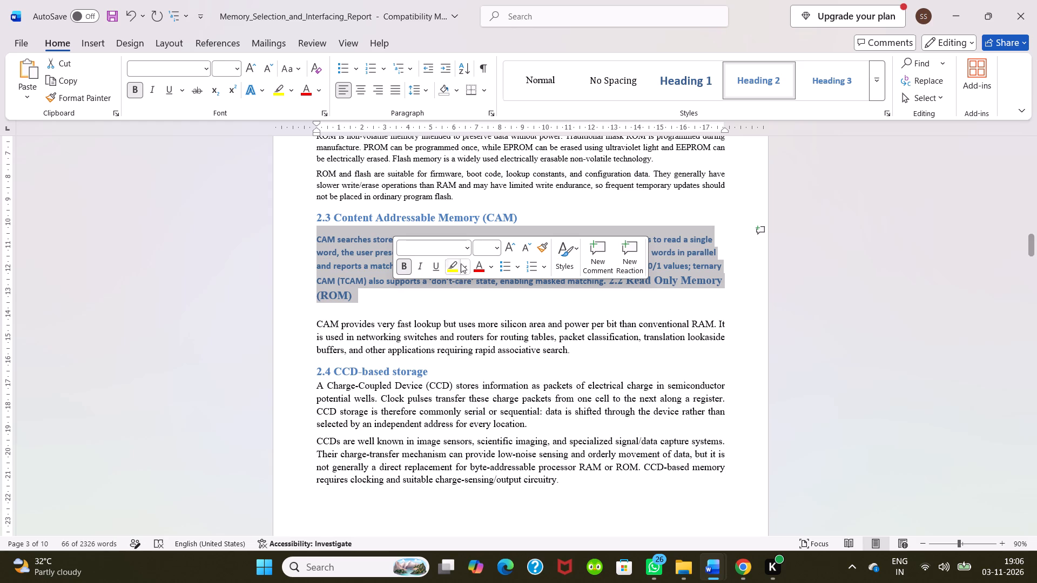
{"action": "left_click", "coordinate": [486, 248]}
{"action": "type", "text": "12"}
{"action": "key", "text": "Return"}
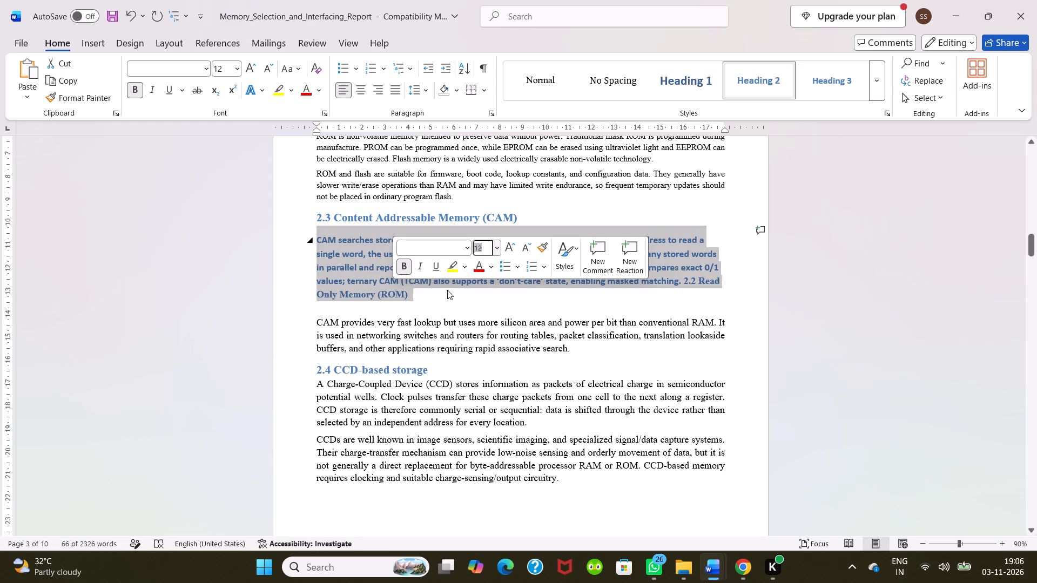
{"action": "left_click", "coordinate": [447, 247]}
{"action": "type", "text": "time"}
{"action": "key", "text": "Return"}
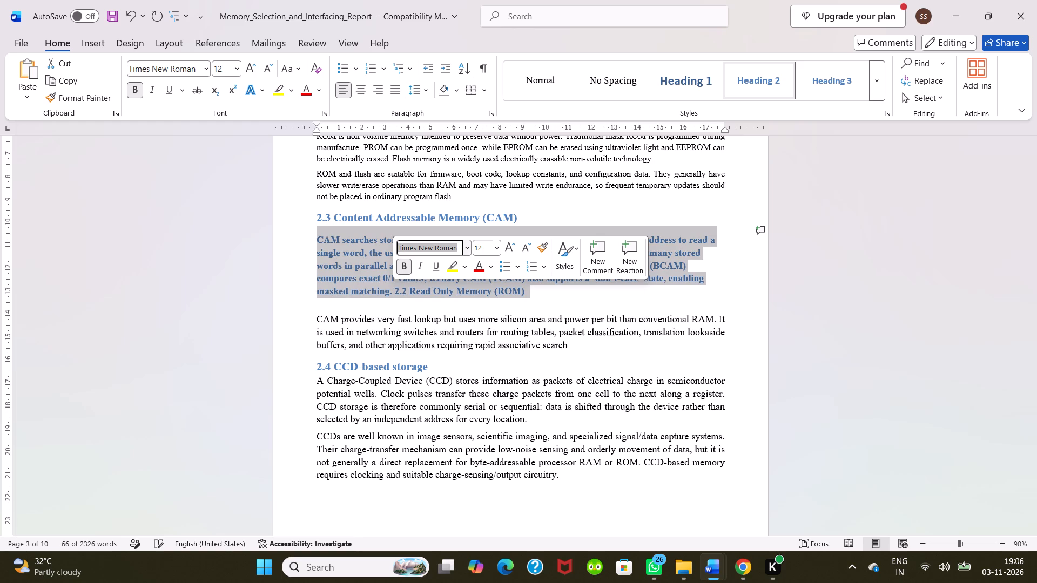
{"action": "left_click", "coordinate": [531, 301]}
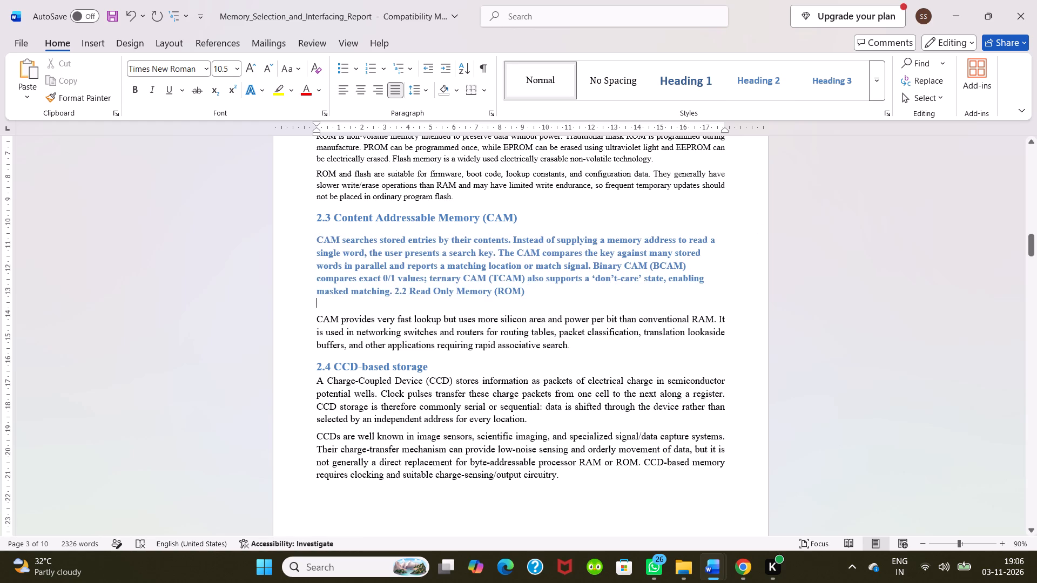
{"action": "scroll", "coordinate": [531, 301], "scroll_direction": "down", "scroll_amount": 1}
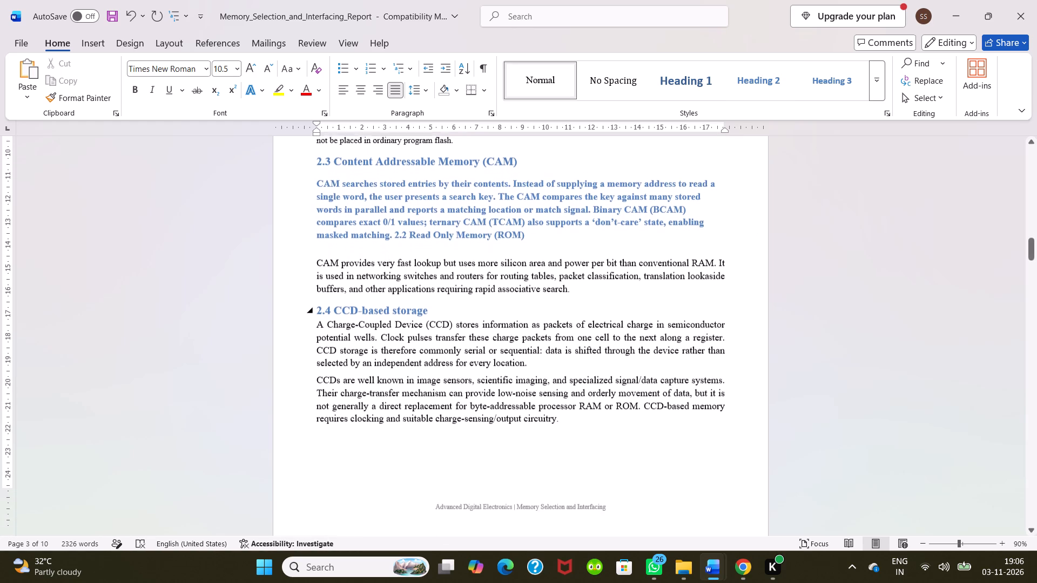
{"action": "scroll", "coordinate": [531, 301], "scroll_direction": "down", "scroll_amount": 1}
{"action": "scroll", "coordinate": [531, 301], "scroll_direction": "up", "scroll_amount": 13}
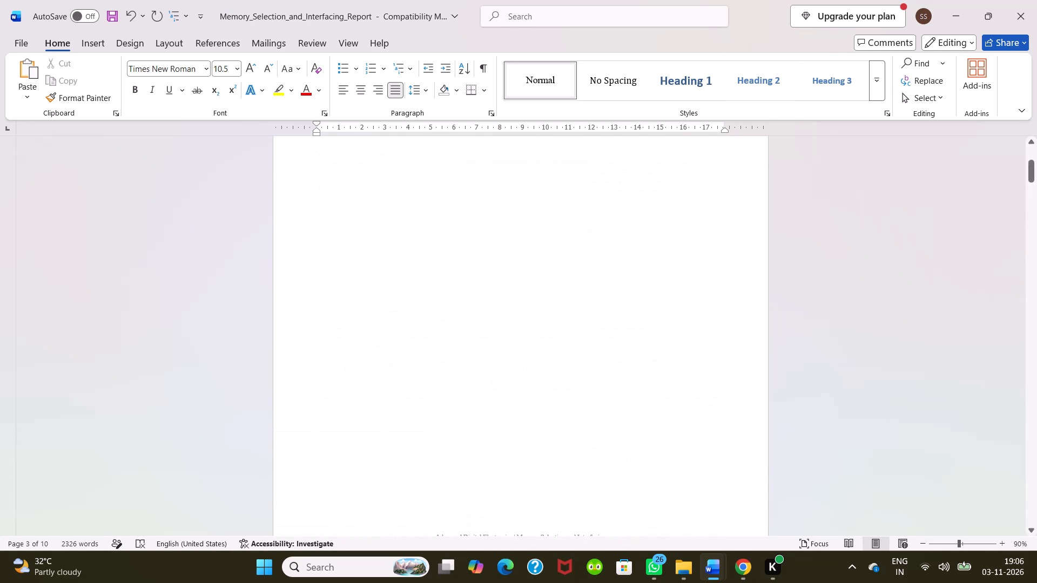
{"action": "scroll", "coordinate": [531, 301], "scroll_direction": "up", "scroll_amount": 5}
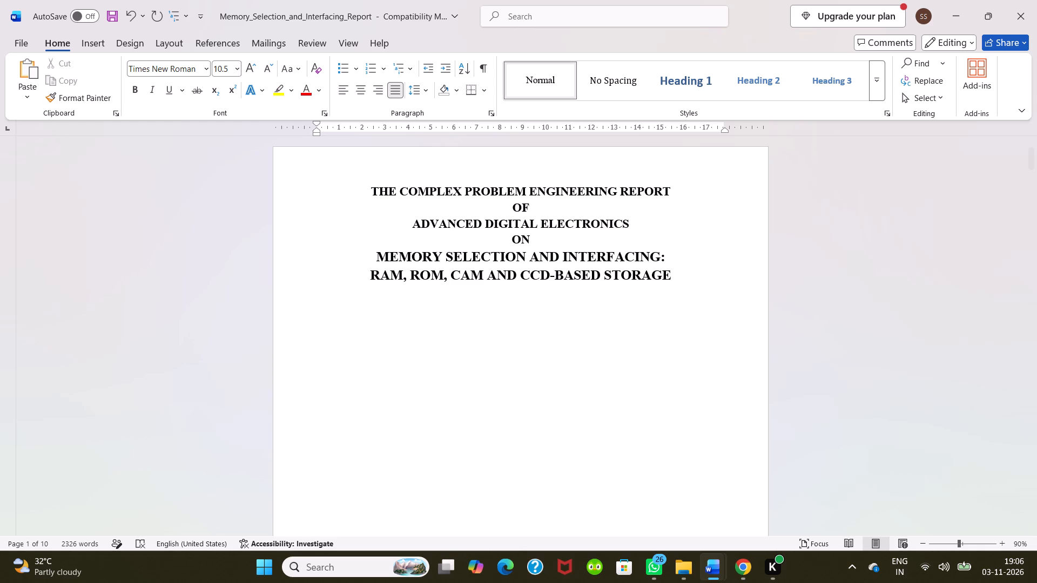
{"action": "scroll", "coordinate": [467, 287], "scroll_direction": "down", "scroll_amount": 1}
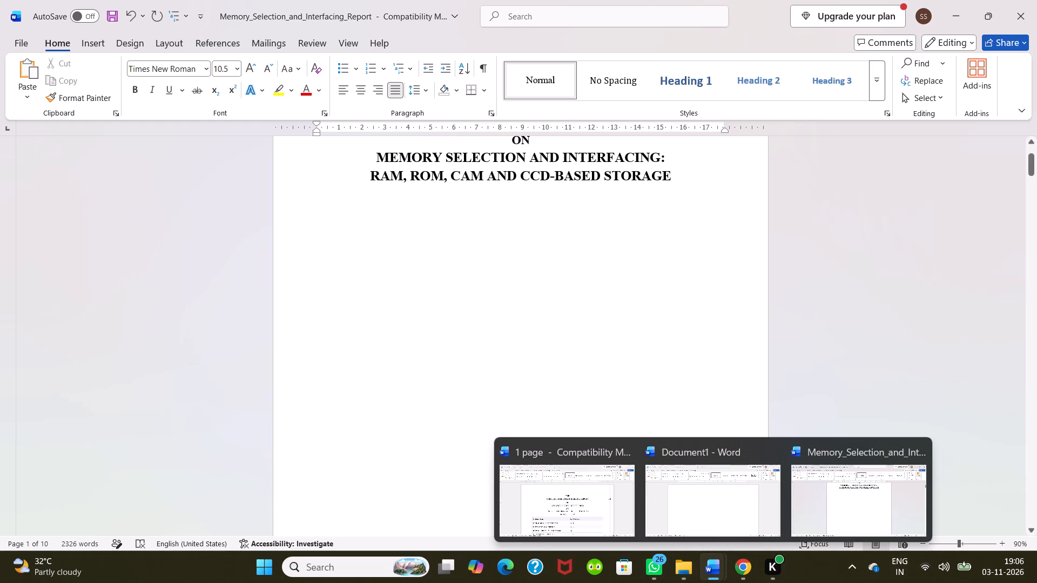
Minimise the report and the browser window behind it to reach the blank Document1.
{"action": "left_click", "coordinate": [960, 13]}
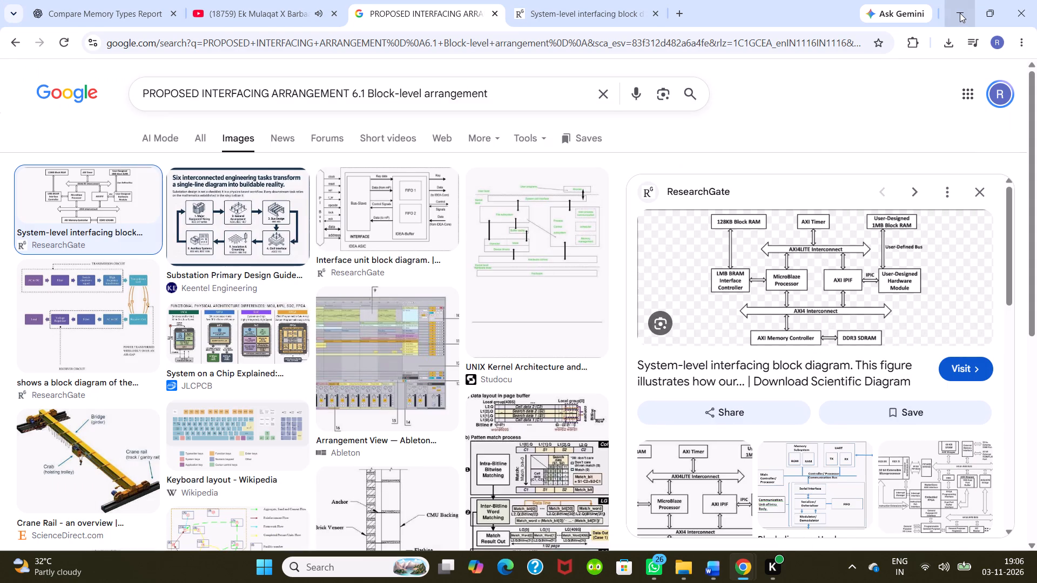
{"action": "left_click", "coordinate": [960, 13]}
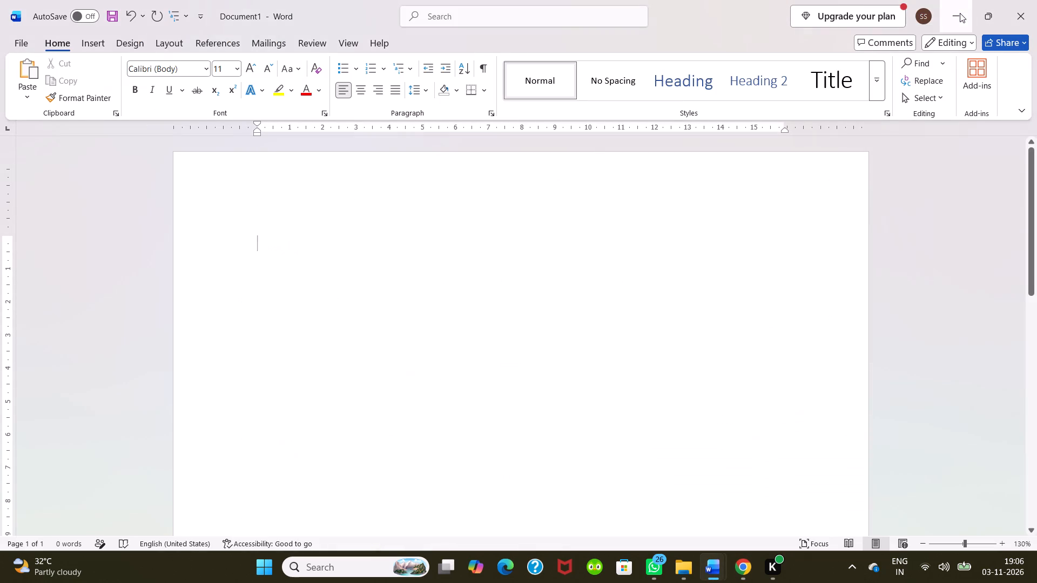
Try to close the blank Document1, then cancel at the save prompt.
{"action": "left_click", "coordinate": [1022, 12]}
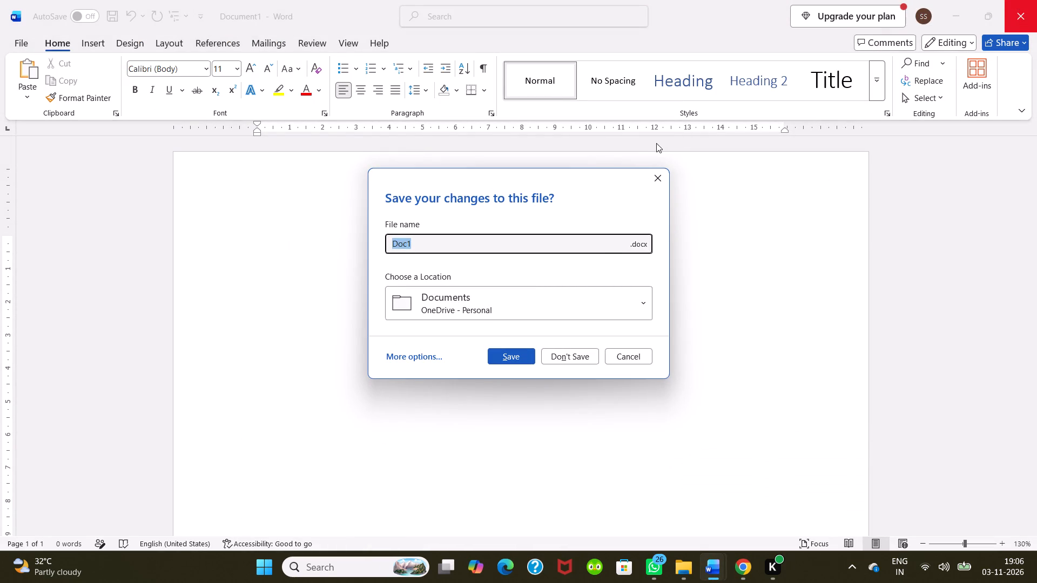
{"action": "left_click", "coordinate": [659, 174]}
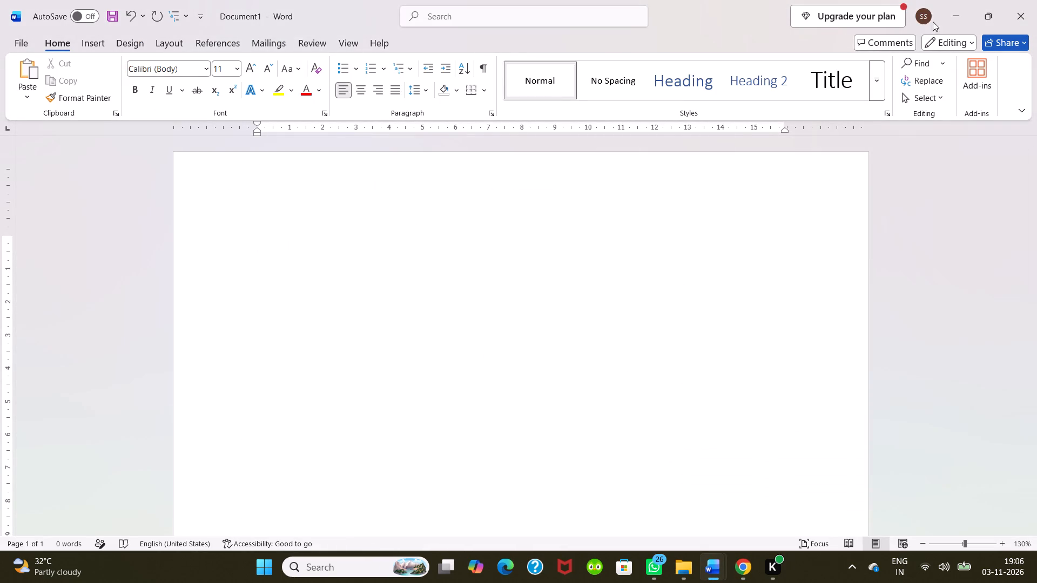
Minimise the blank Document1 to reach the "1 page" title page document behind it.
{"action": "left_click", "coordinate": [941, 19]}
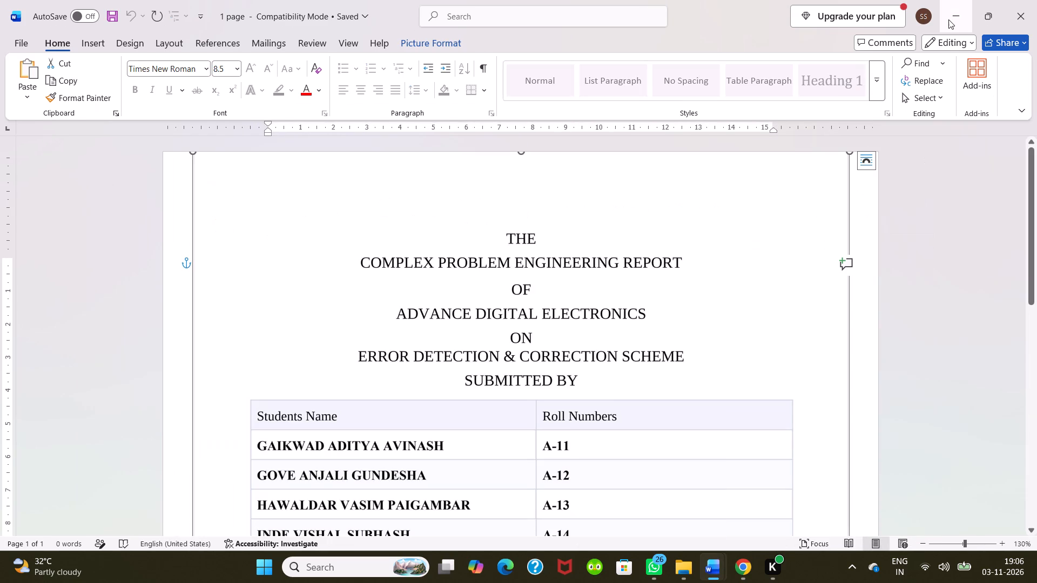
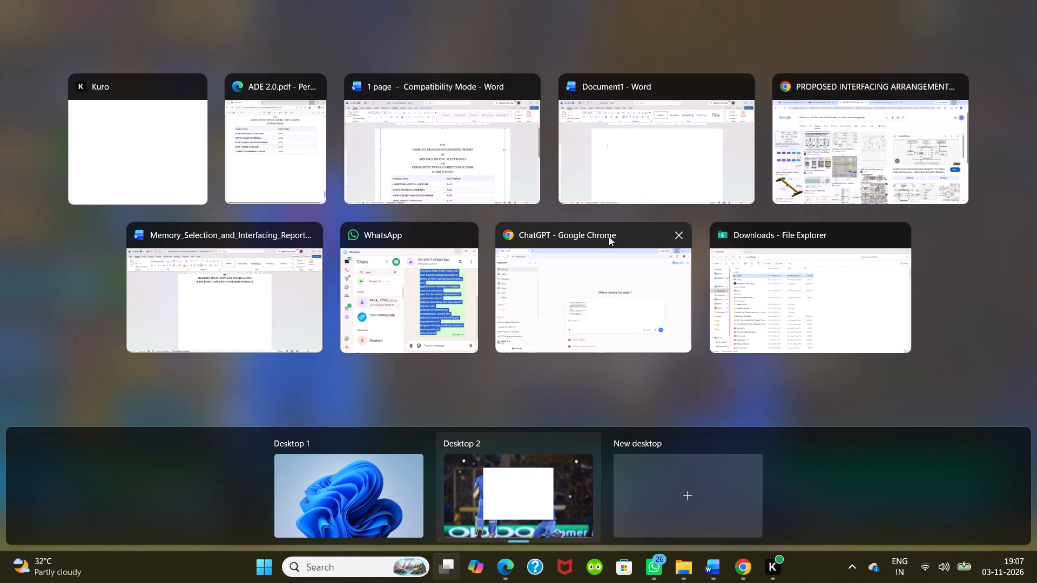
Switch to the Memory_Selection_and_Interfacing_Report document and start inserting a table below the blue paragraph in section 2.3.
{"action": "left_click", "coordinate": [252, 296]}
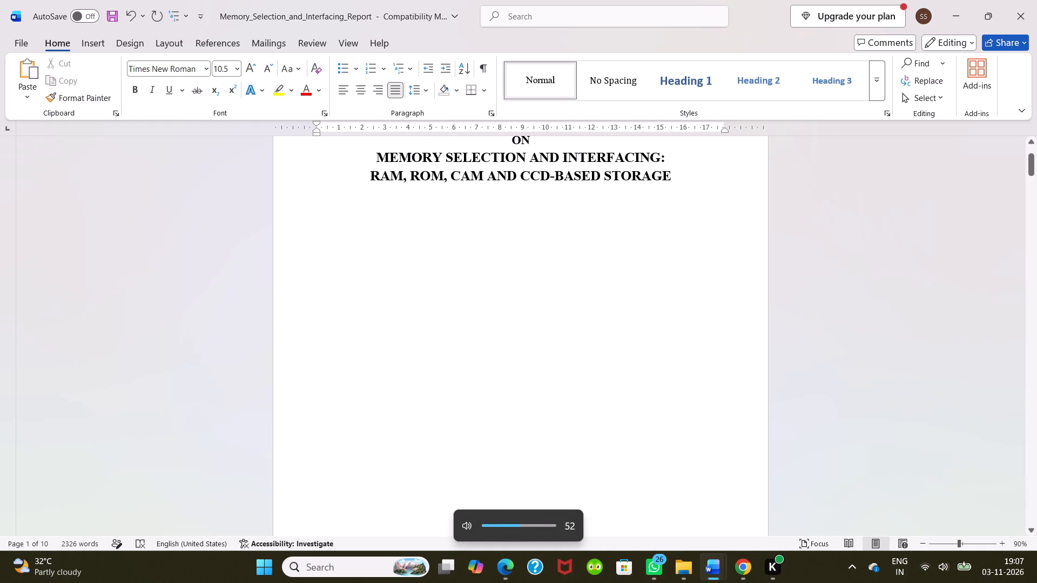
{"action": "left_click", "coordinate": [99, 42]}
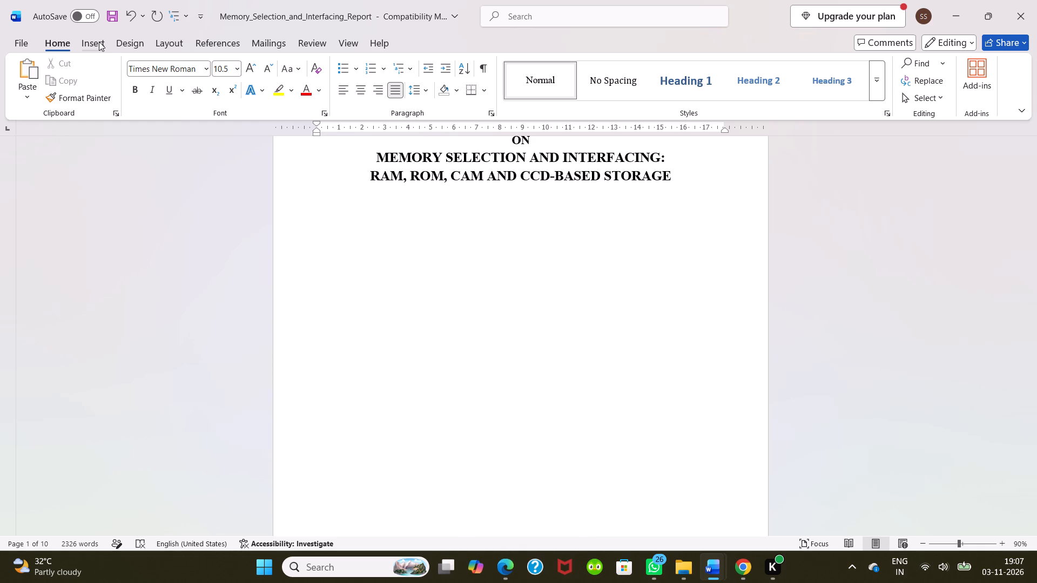
{"action": "left_click", "coordinate": [109, 70]}
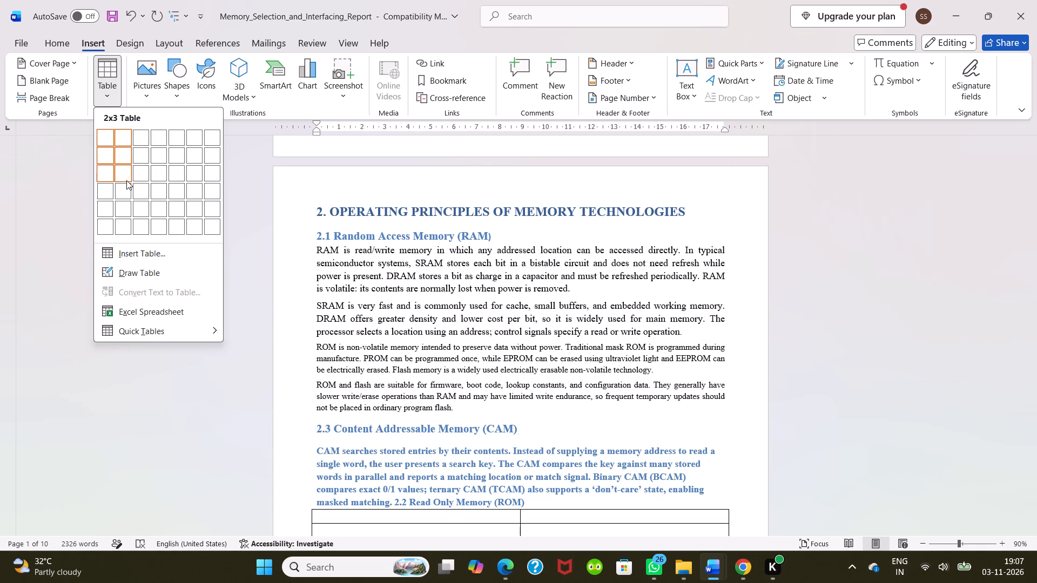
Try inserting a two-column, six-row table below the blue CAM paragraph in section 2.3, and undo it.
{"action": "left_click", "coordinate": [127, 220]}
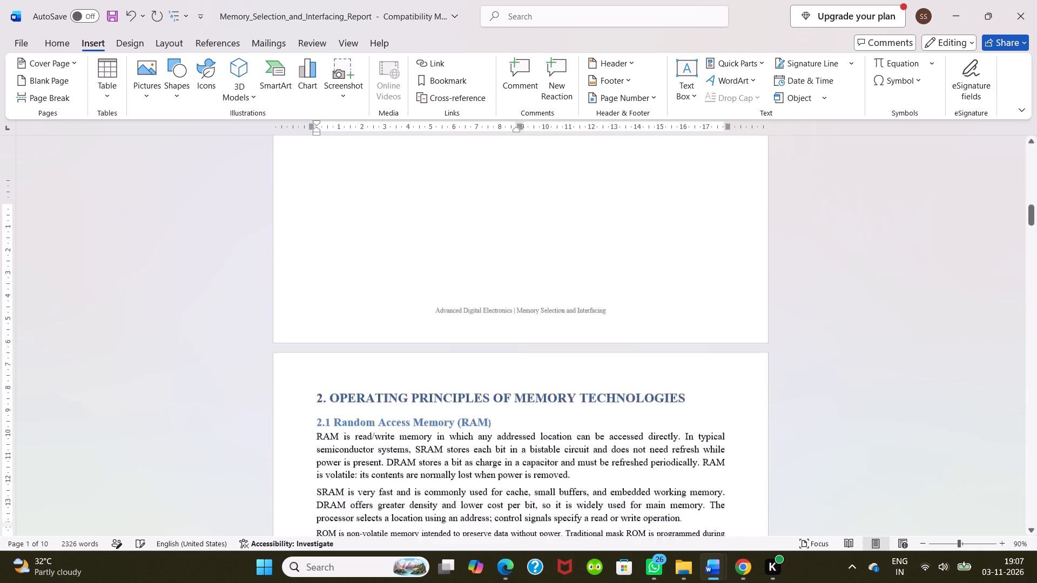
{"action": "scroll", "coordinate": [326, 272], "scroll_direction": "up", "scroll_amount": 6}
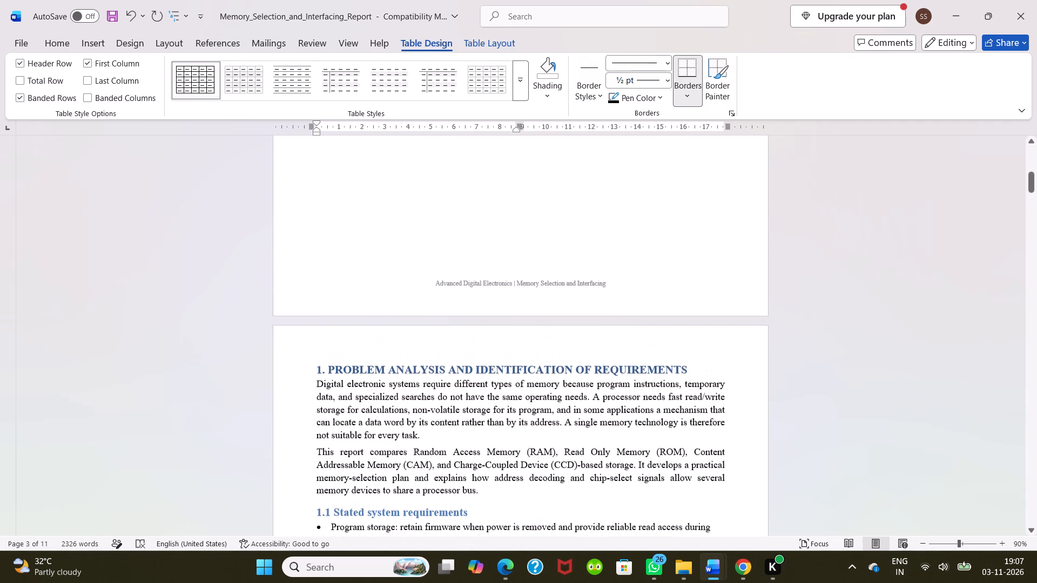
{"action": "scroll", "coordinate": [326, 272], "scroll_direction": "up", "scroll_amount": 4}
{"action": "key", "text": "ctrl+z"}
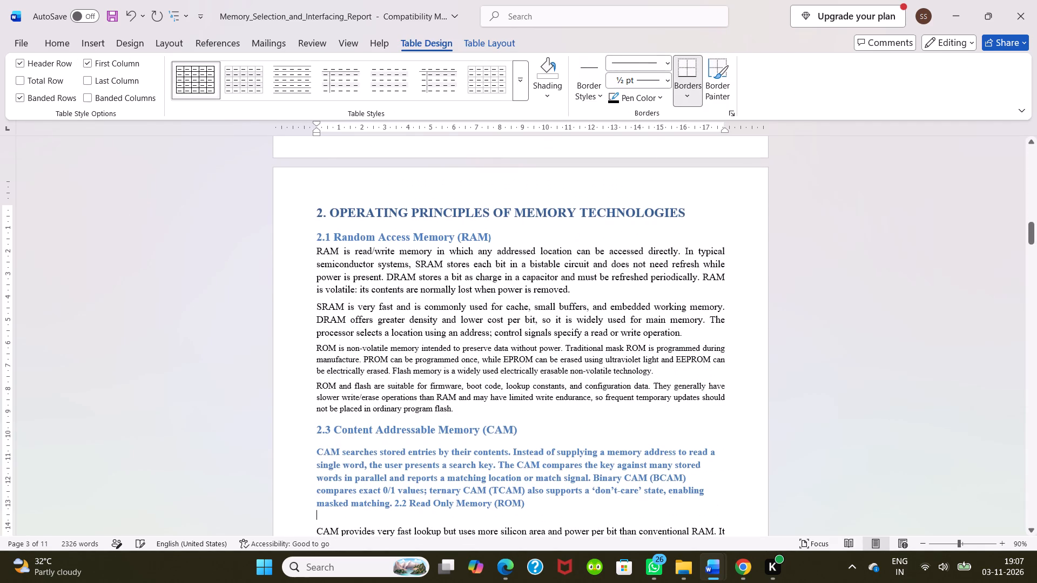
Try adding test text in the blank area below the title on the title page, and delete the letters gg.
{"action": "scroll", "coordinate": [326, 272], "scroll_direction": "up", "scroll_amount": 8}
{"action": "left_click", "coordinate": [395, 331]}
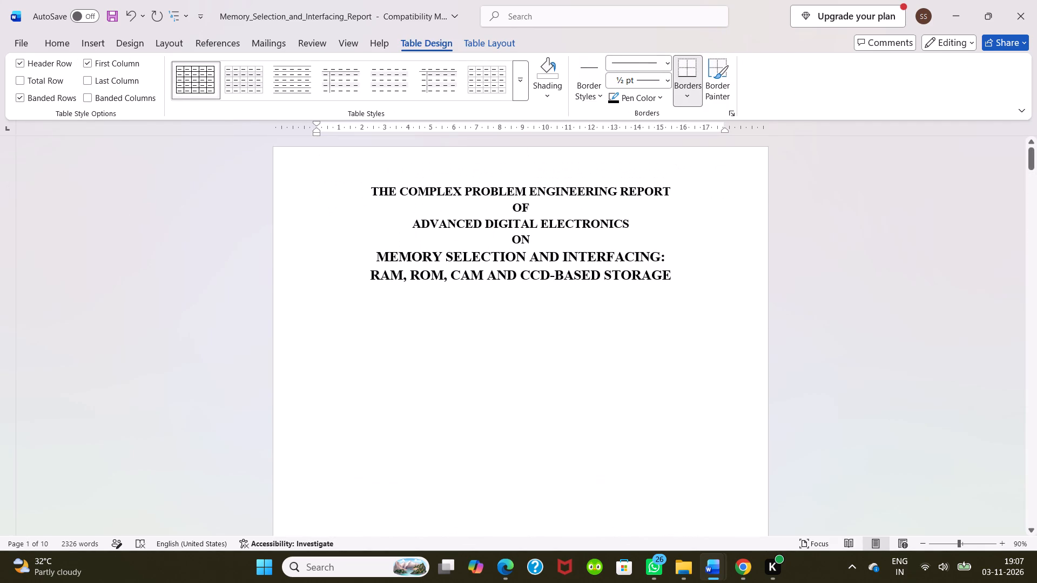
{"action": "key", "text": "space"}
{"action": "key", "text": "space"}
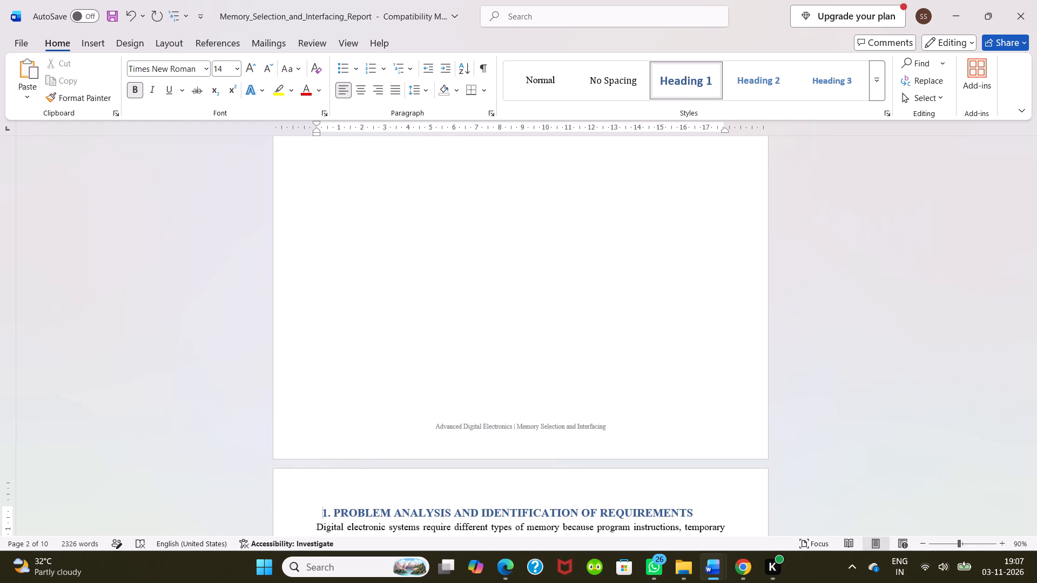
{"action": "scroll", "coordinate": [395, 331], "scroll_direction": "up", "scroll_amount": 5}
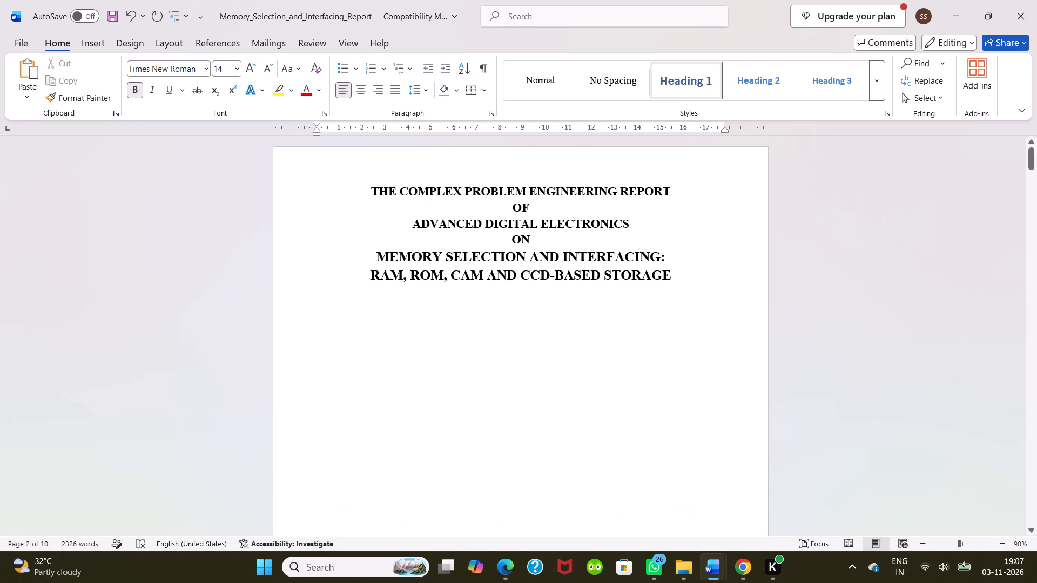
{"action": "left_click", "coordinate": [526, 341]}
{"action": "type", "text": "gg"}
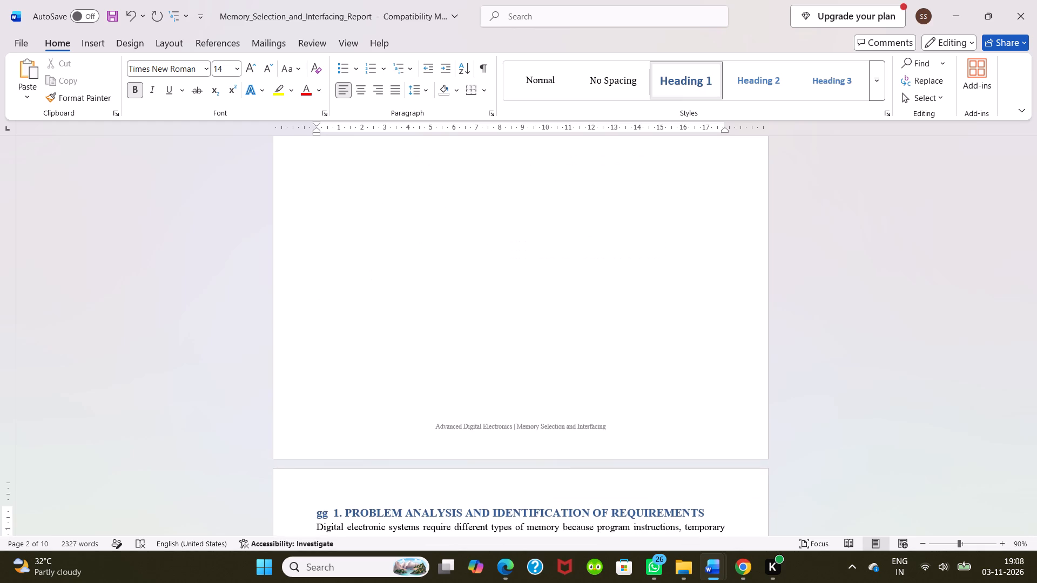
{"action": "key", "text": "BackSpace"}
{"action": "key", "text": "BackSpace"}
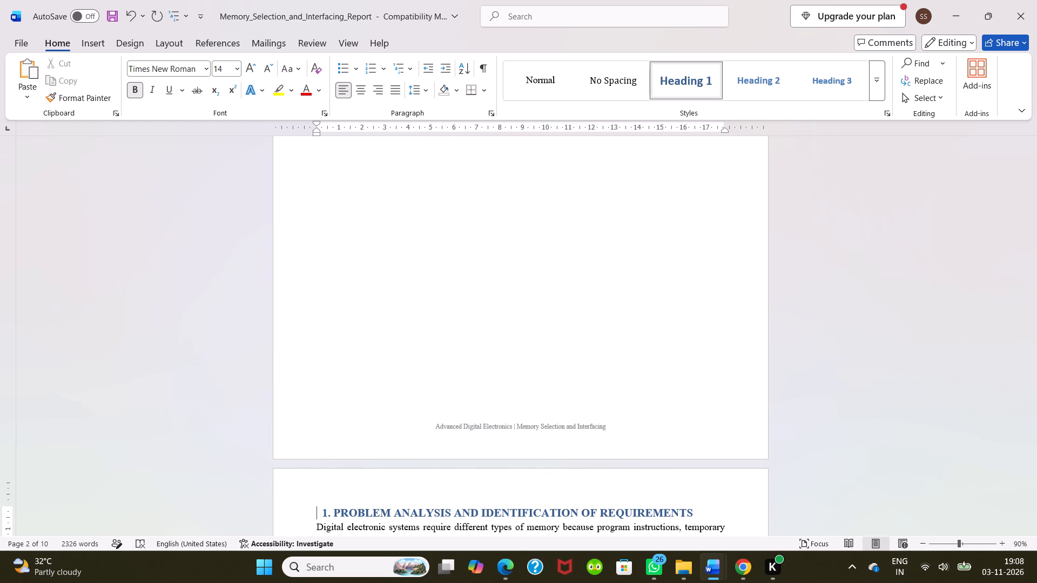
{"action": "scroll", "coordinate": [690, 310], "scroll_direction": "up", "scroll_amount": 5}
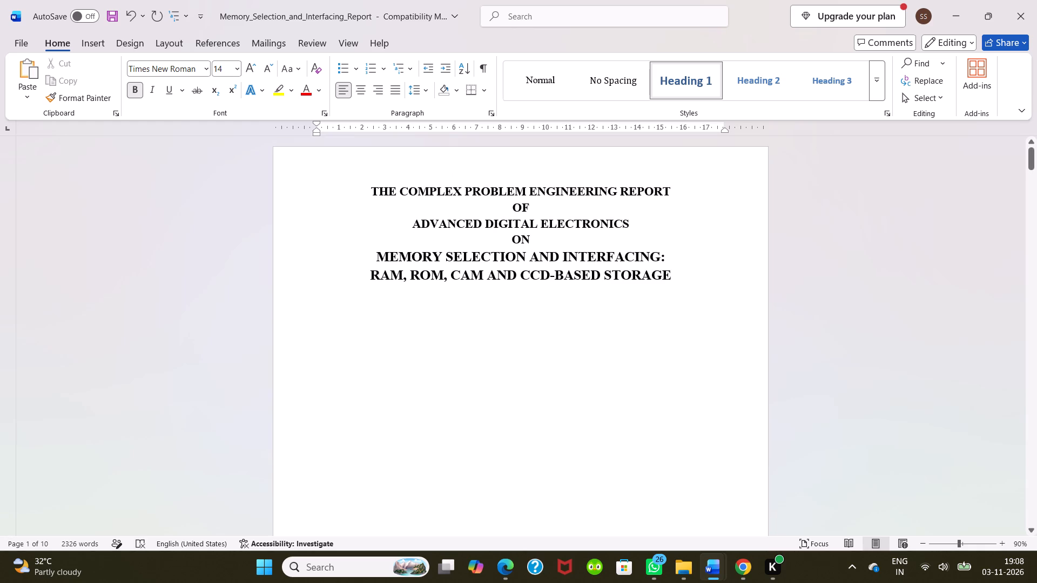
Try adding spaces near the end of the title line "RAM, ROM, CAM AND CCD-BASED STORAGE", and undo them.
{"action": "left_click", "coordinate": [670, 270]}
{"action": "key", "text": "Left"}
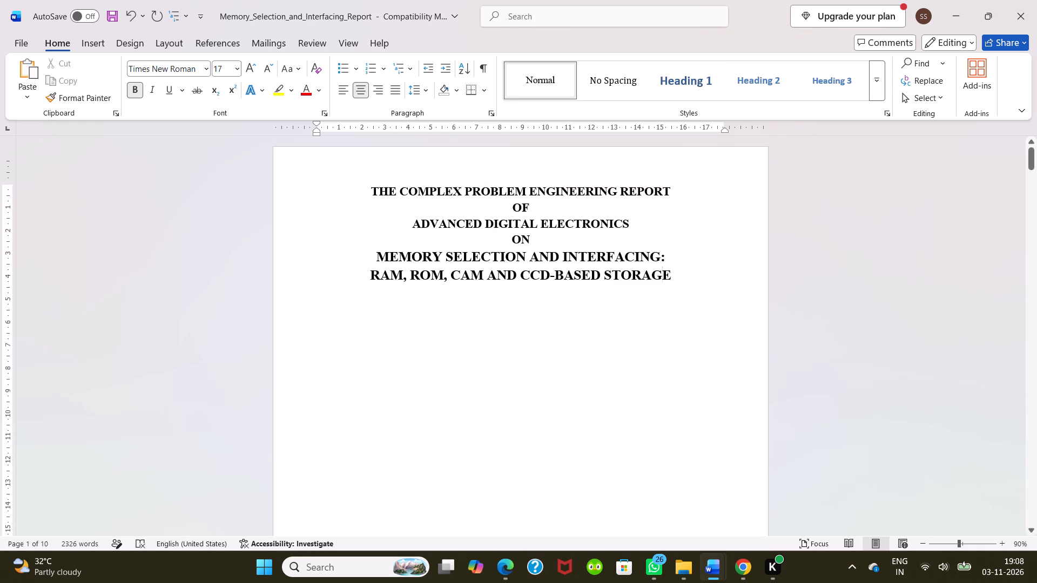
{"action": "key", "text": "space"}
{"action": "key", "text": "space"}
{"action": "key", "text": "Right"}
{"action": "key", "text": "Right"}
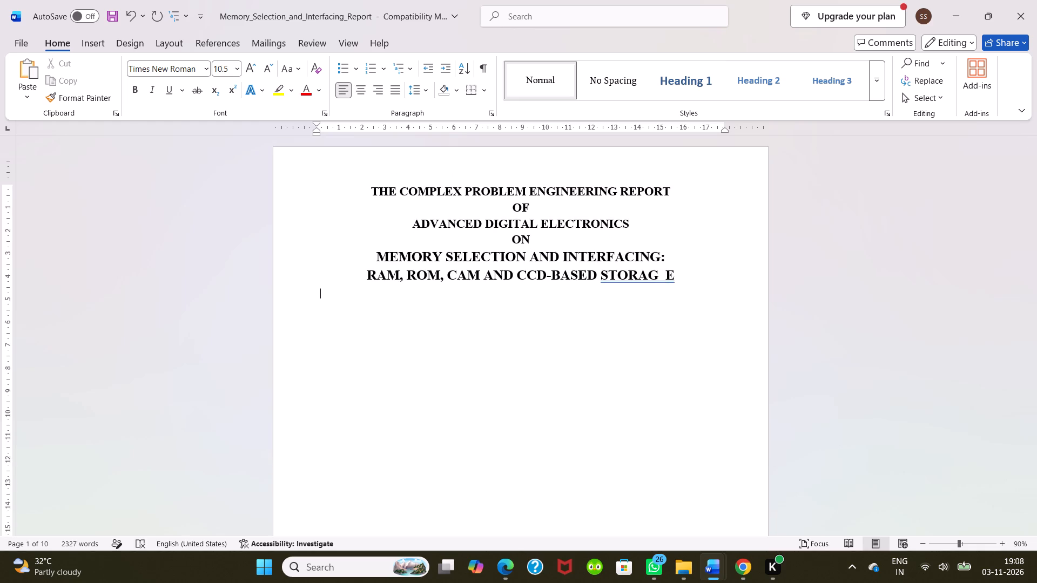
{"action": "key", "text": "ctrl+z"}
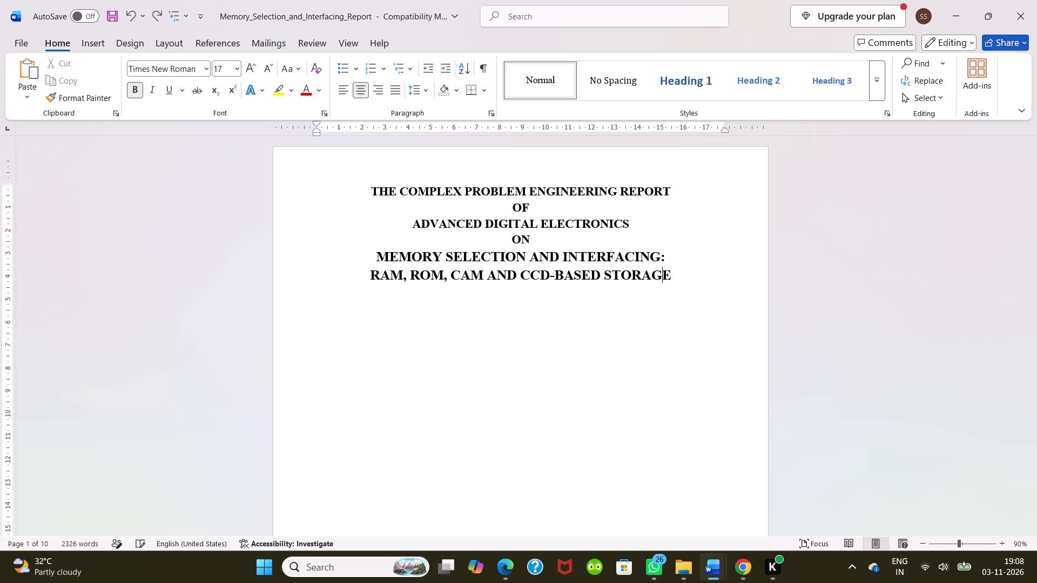
Insert a two-column, six-row table on the title page directly below "RAM, ROM, CAM AND CCD-BASED STORAGE".
{"action": "key", "text": "Right"}
{"action": "left_click", "coordinate": [87, 36]}
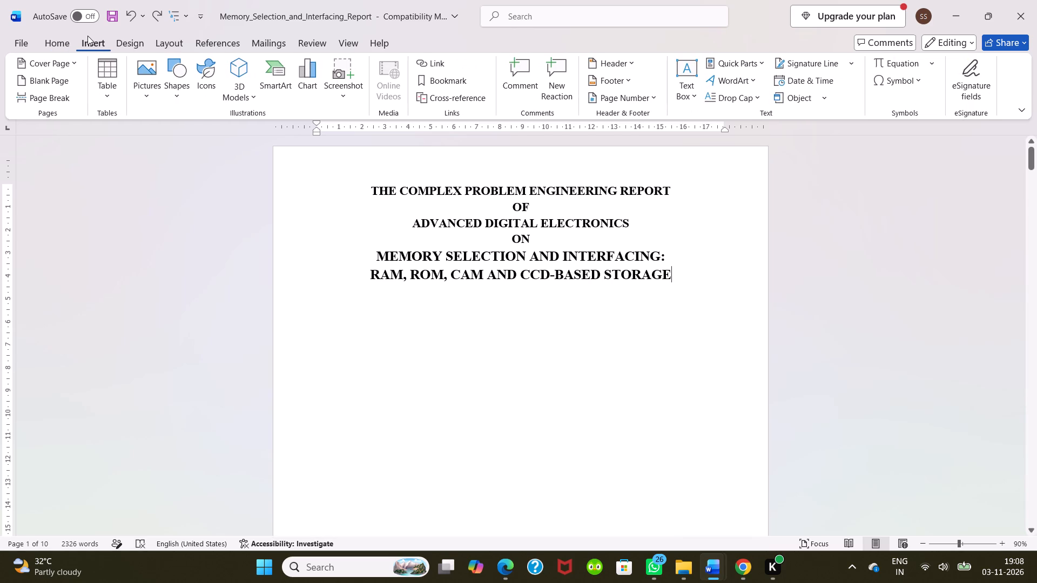
{"action": "left_click", "coordinate": [104, 65]}
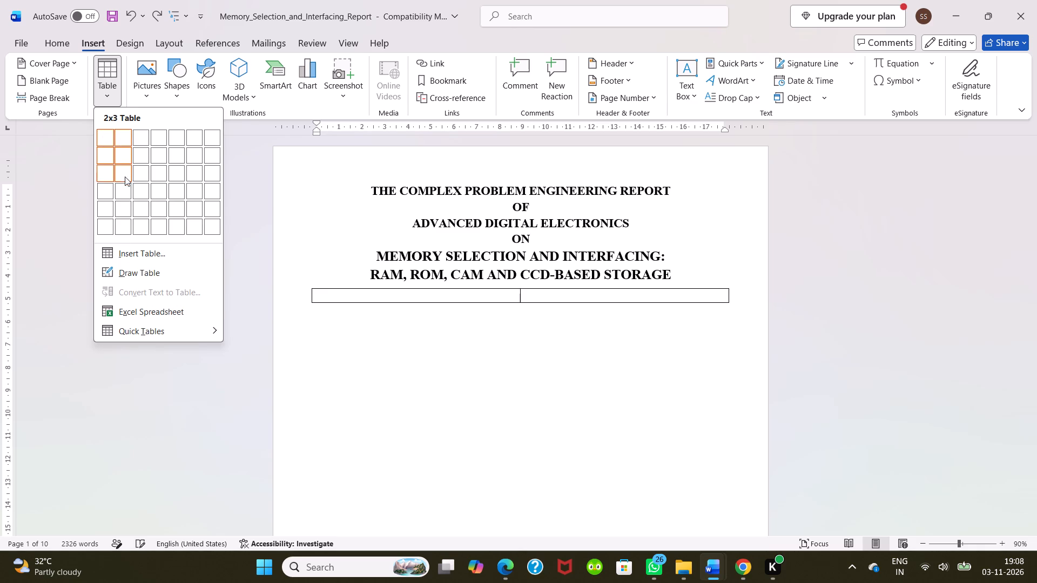
{"action": "left_click", "coordinate": [126, 220]}
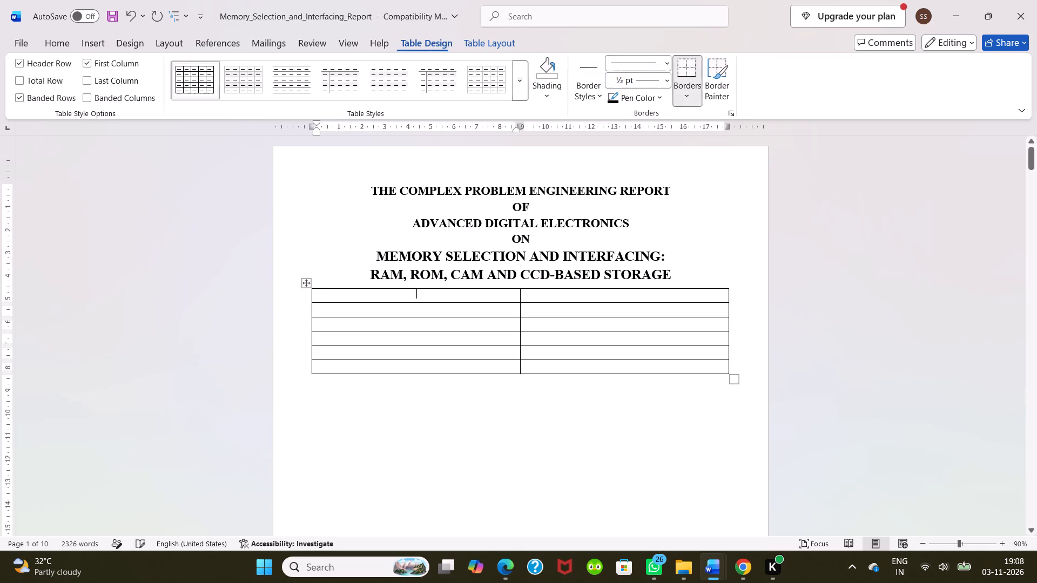
Enter "Student Name" in the first header cell of the title page table.
{"action": "left_click", "coordinate": [409, 301]}
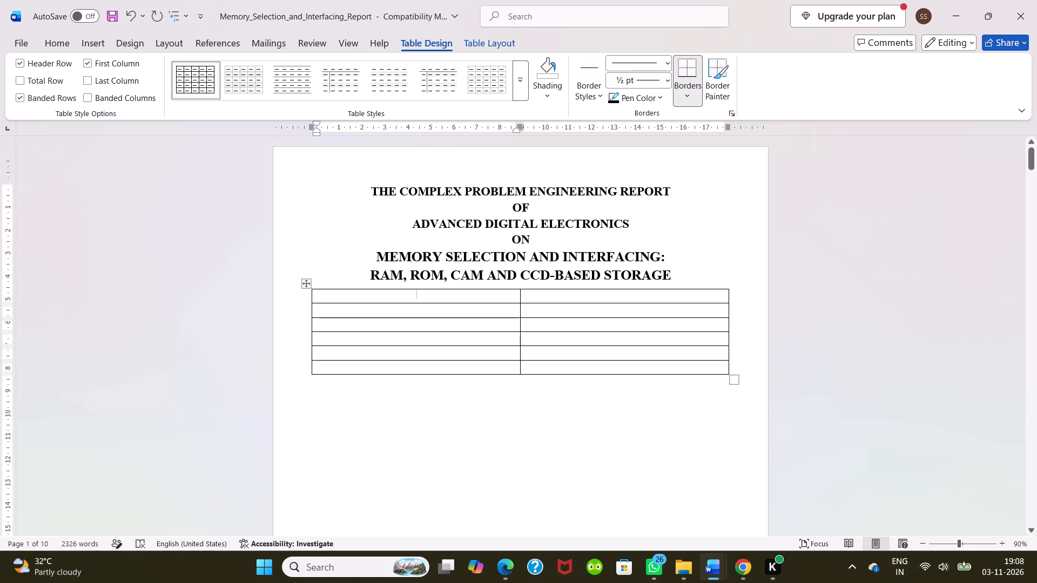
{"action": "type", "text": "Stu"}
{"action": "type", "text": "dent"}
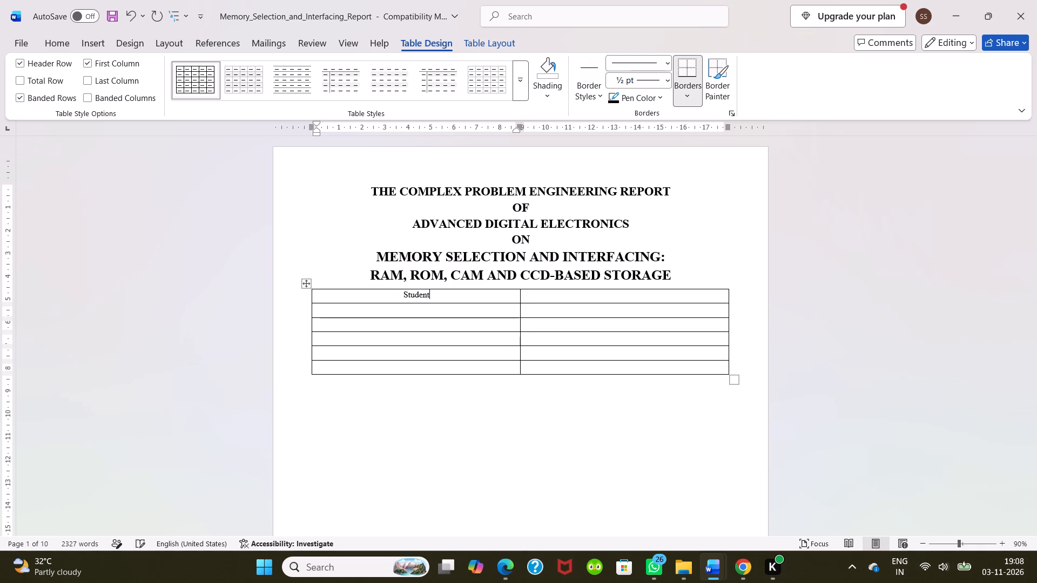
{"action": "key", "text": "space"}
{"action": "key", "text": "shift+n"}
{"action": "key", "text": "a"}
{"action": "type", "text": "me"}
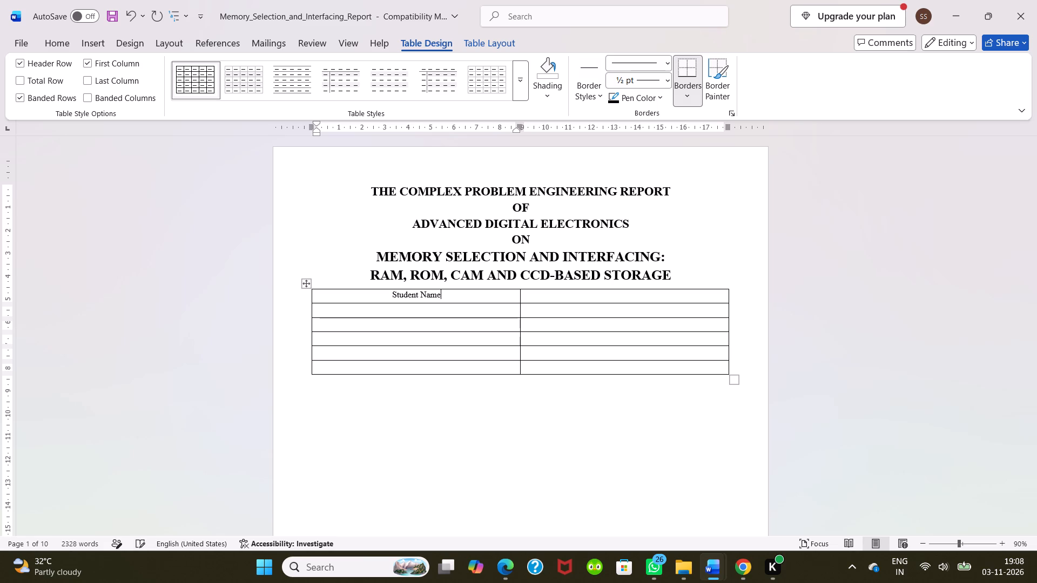
{"action": "left_click", "coordinate": [396, 295]}
{"action": "key", "text": "BackSpace"}
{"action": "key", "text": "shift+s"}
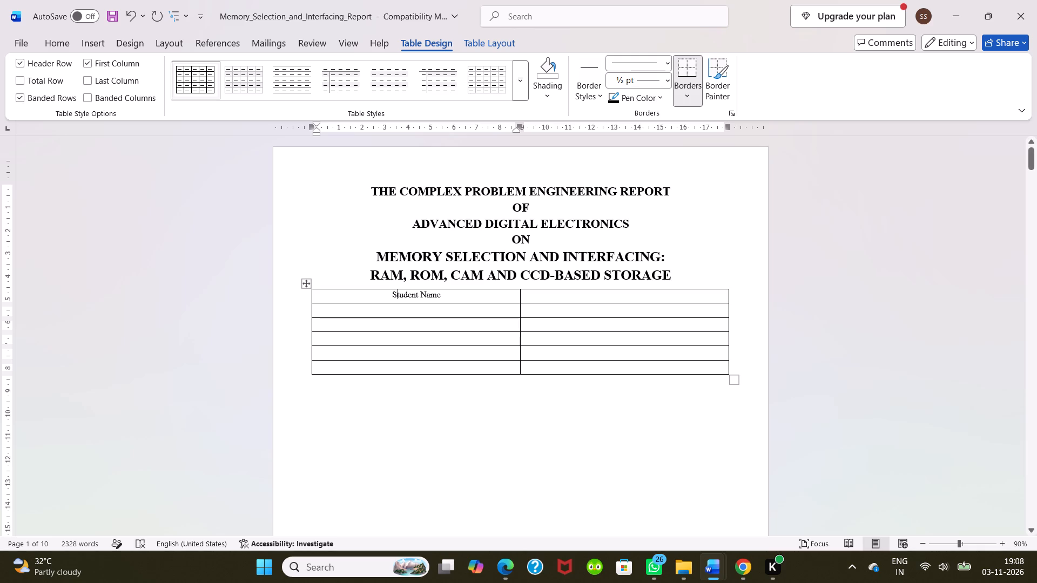
Increase the font size of the "Student Name" header text.
{"action": "left_click_drag", "start_coordinate": [391, 294], "coordinate": [439, 295]}
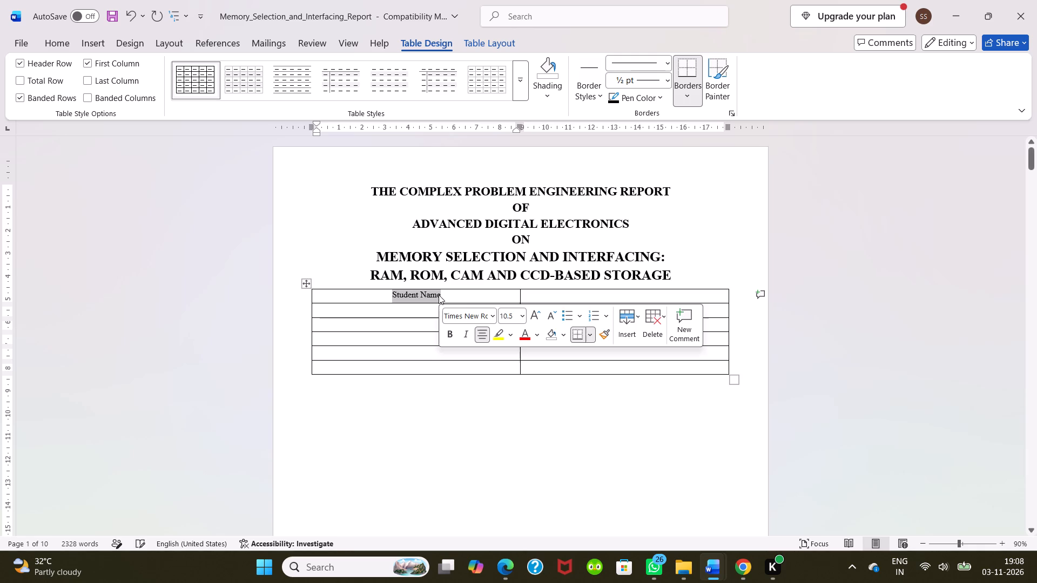
{"action": "left_click", "coordinate": [514, 318]}
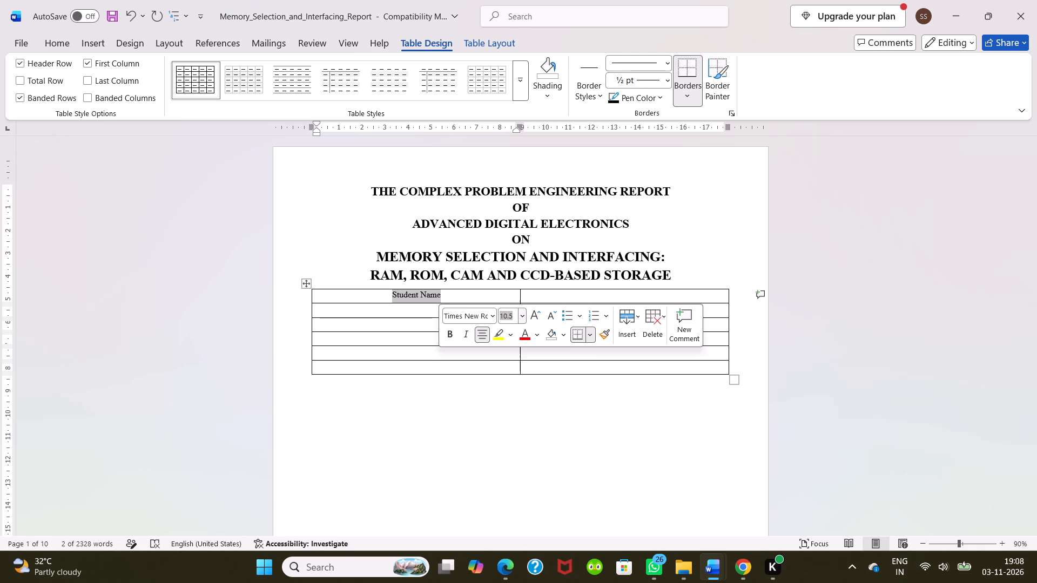
Set the "Student Name" header text in the title page table to font size 14.
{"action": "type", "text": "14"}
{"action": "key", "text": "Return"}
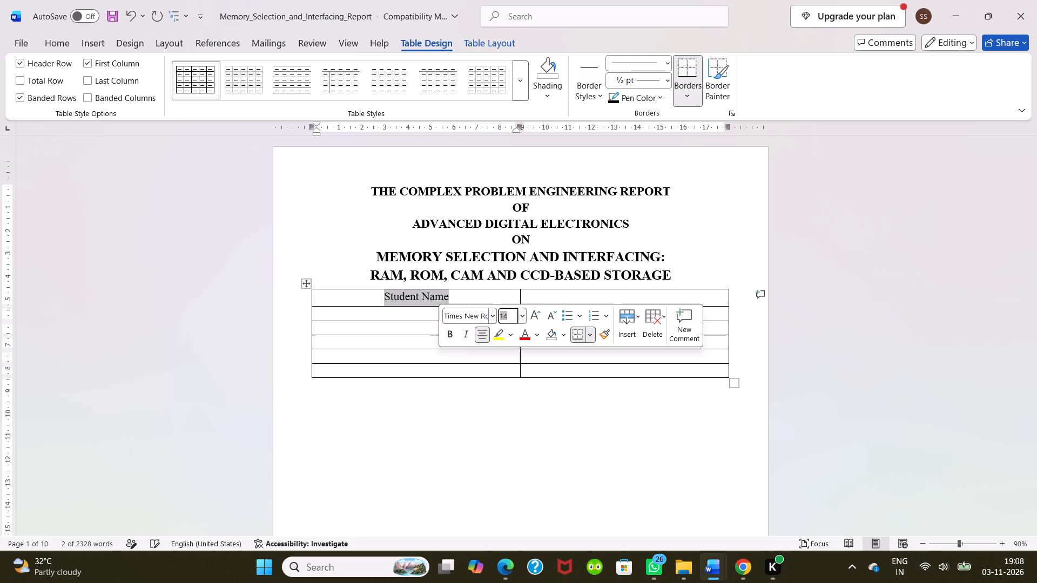
{"action": "left_click", "coordinate": [474, 298]}
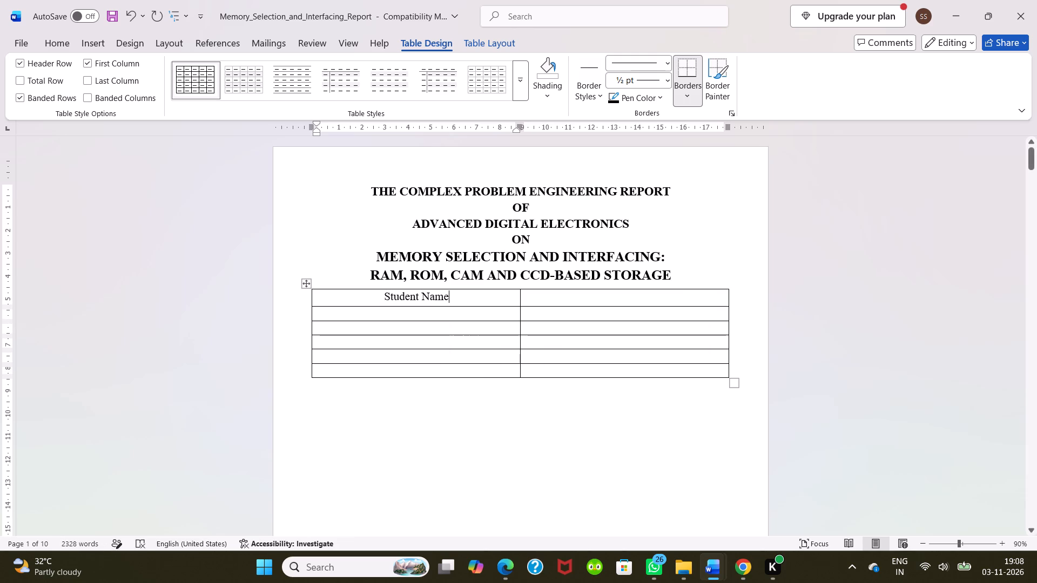
Switch to the "1 page" report to view its title page student table, and check Document1.
{"action": "left_click", "coordinate": [558, 299]}
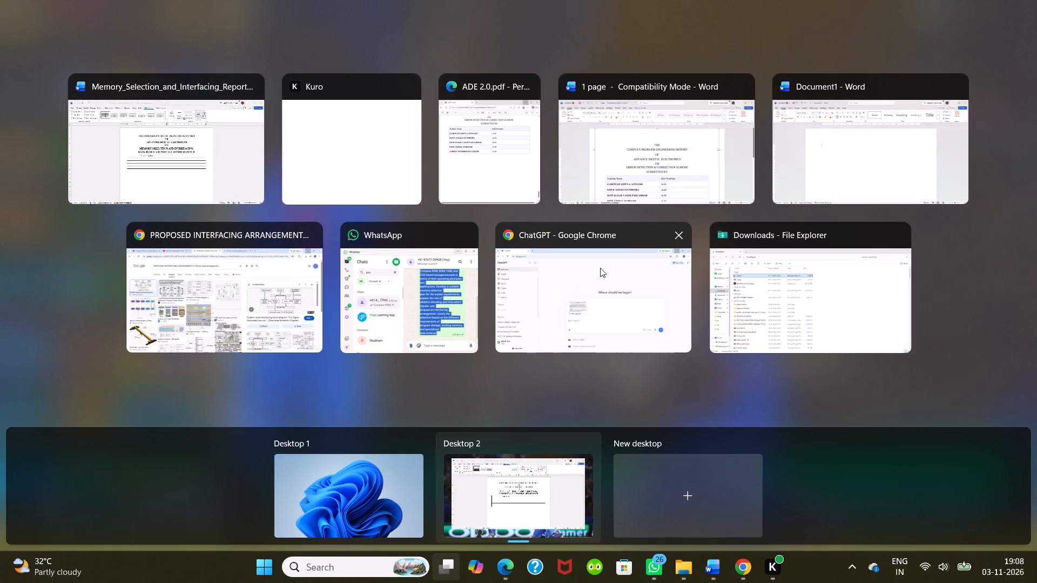
{"action": "left_click", "coordinate": [656, 167]}
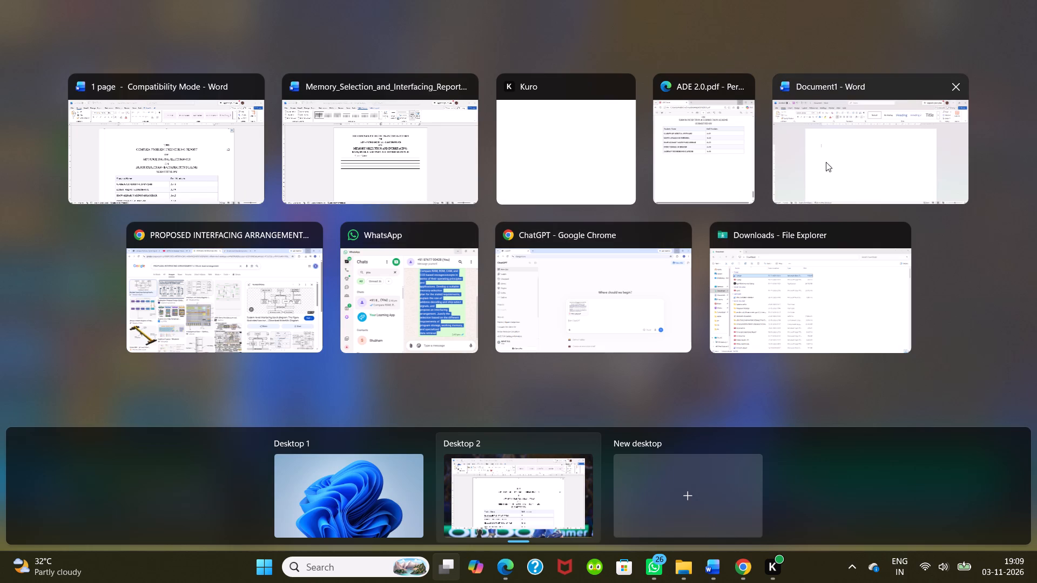
{"action": "left_click", "coordinate": [841, 152]}
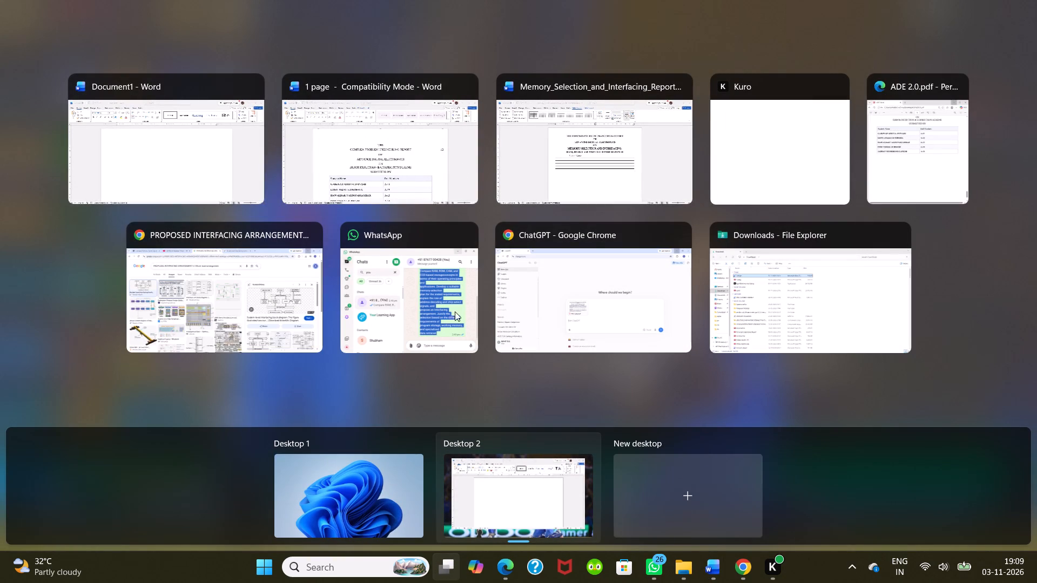
Switch to the blank Document1, check that it is empty, and close it without saving.
{"action": "left_click", "coordinate": [180, 164]}
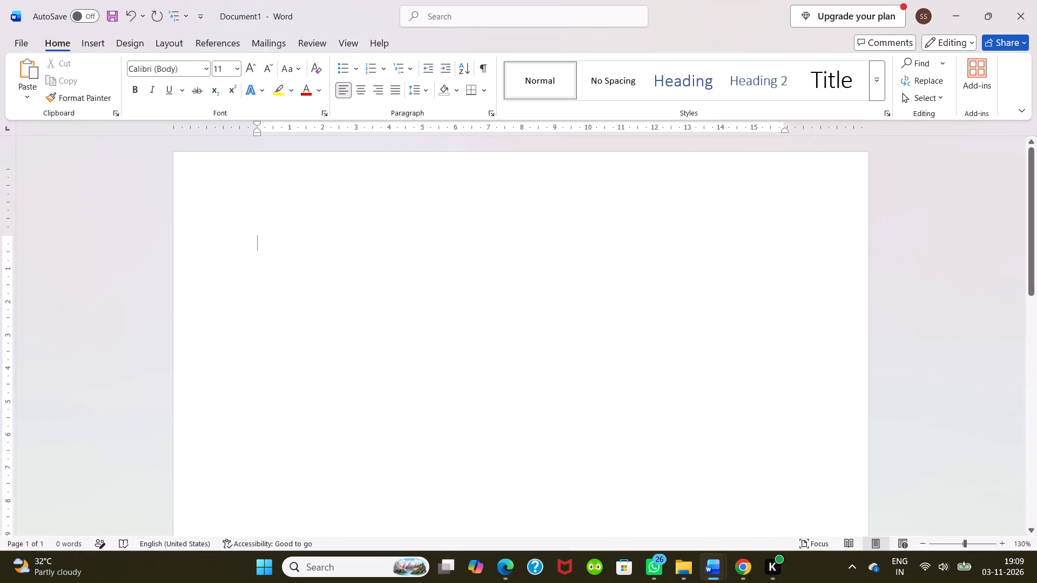
{"action": "scroll", "coordinate": [474, 220], "scroll_direction": "down", "scroll_amount": 4}
{"action": "scroll", "coordinate": [474, 220], "scroll_direction": "up", "scroll_amount": 19}
{"action": "scroll", "coordinate": [474, 220], "scroll_direction": "down", "scroll_amount": 3}
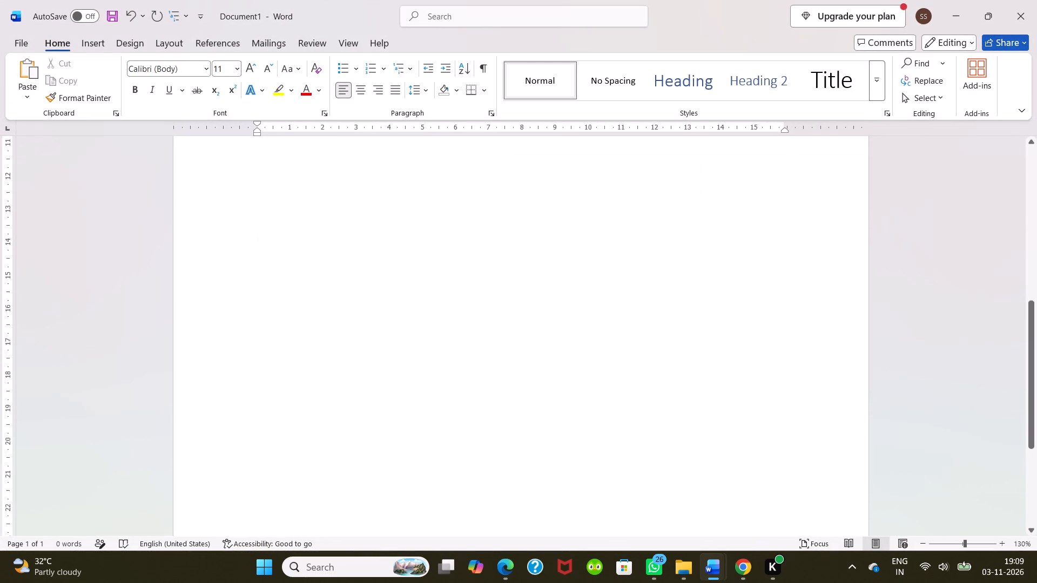
{"action": "scroll", "coordinate": [474, 220], "scroll_direction": "down", "scroll_amount": 10}
{"action": "left_click", "coordinate": [1036, 2]}
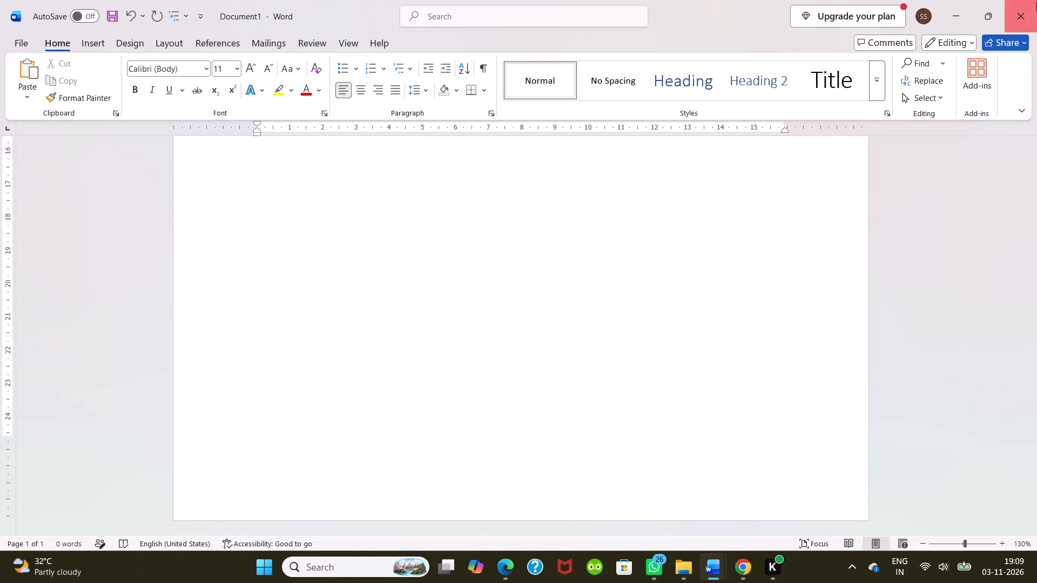
{"action": "left_click", "coordinate": [578, 357]}
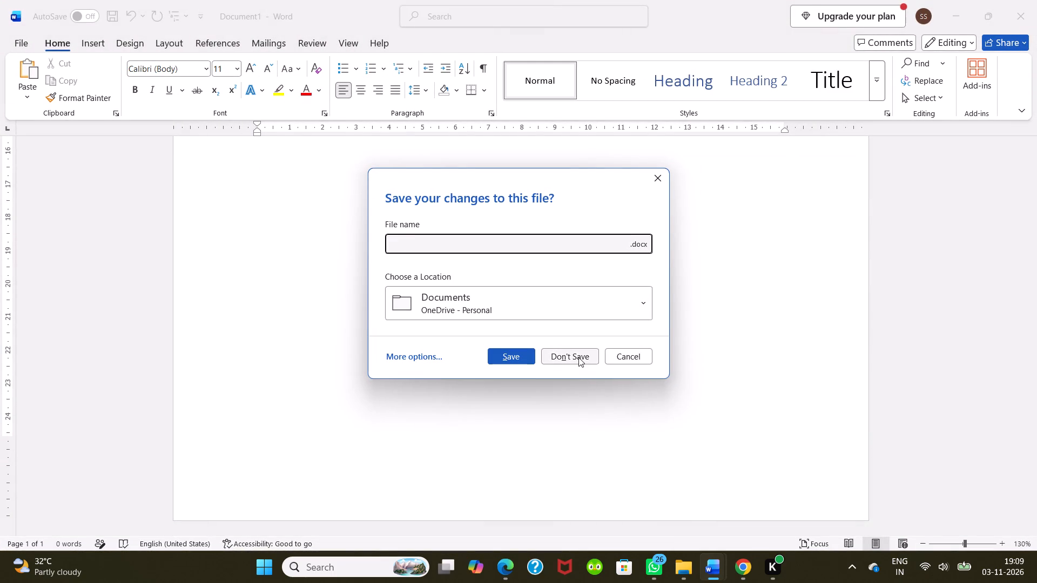
Glance through the "1 page" document and switch back to Memory_Selection_and_Interfacing_Report.
{"action": "scroll", "coordinate": [584, 473], "scroll_direction": "down", "scroll_amount": 4}
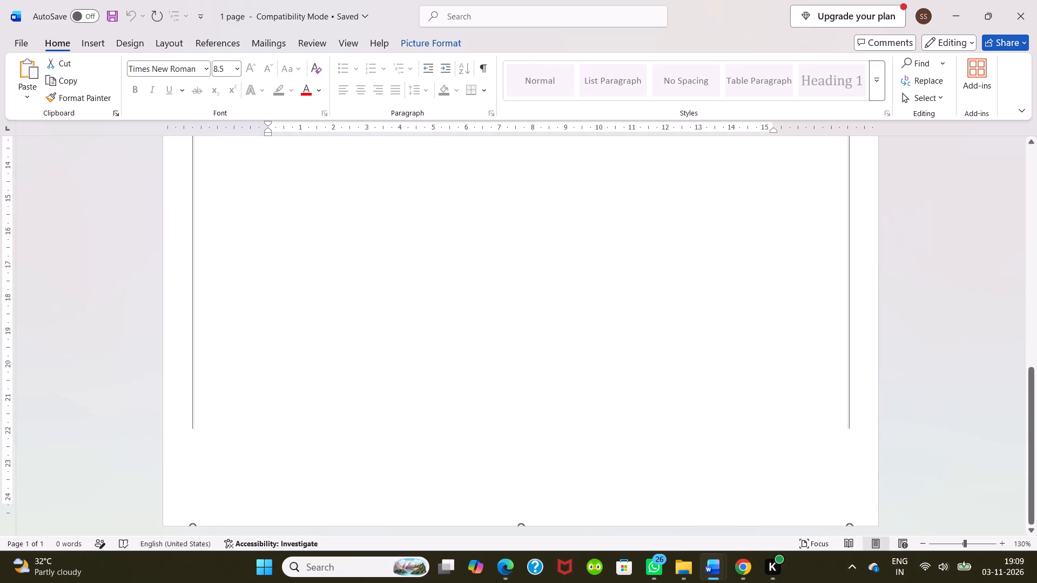
{"action": "scroll", "coordinate": [584, 473], "scroll_direction": "down", "scroll_amount": 2}
{"action": "scroll", "coordinate": [584, 473], "scroll_direction": "up", "scroll_amount": 6}
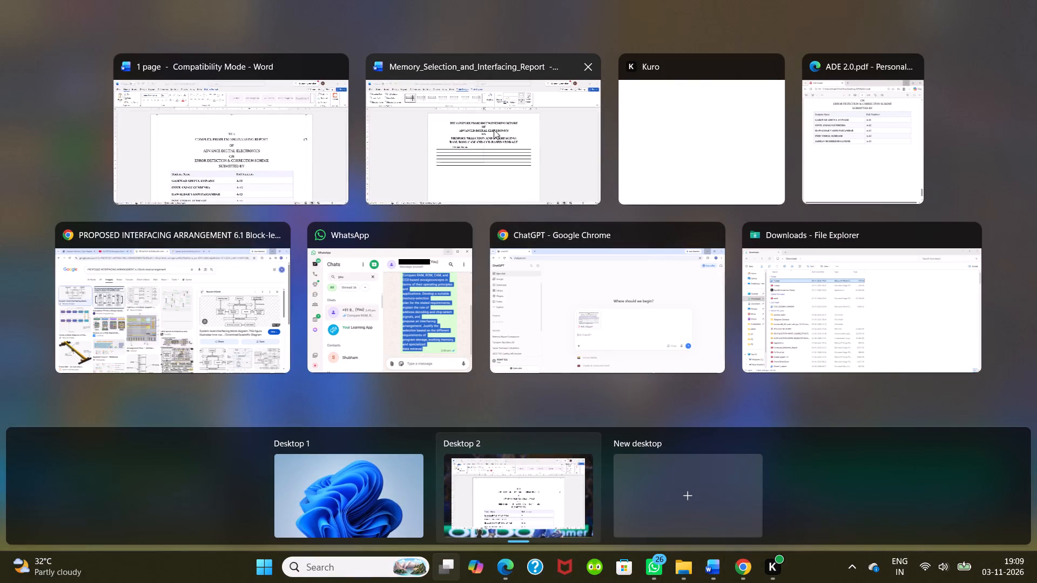
{"action": "left_click", "coordinate": [492, 145]}
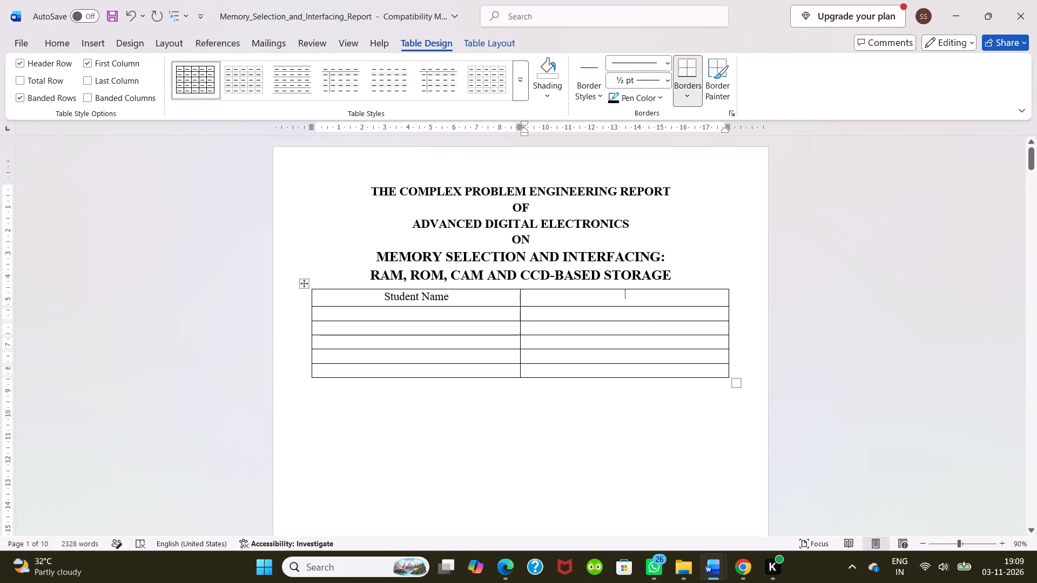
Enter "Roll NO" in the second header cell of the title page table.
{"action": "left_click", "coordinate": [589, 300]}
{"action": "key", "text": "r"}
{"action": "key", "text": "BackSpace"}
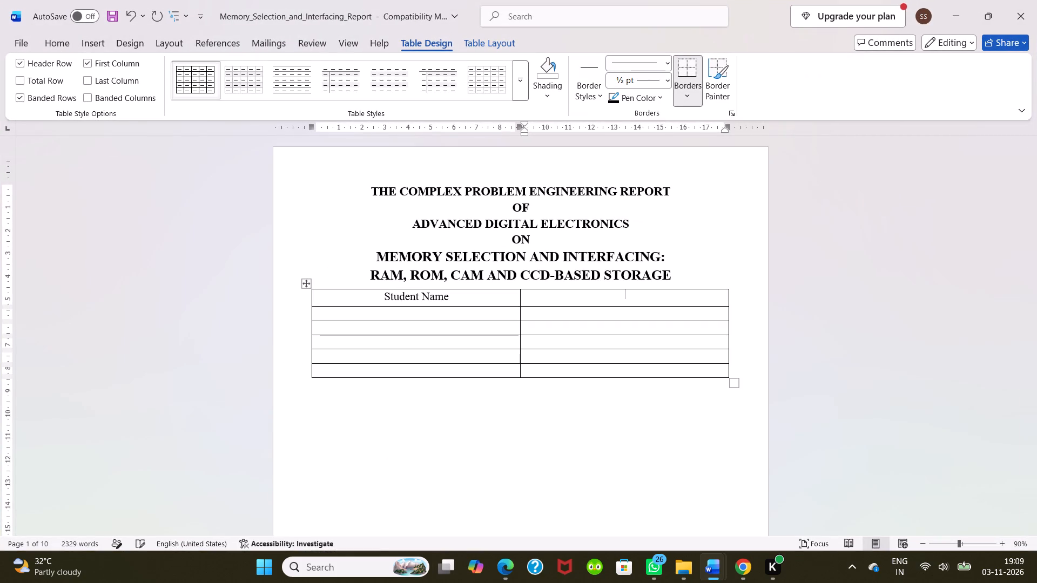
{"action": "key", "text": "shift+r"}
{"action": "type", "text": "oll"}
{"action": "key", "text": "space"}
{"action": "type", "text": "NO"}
Replace the second header cell's text with "ROLL NO" in capitals.
{"action": "left_click_drag", "start_coordinate": [608, 294], "coordinate": [683, 295]}
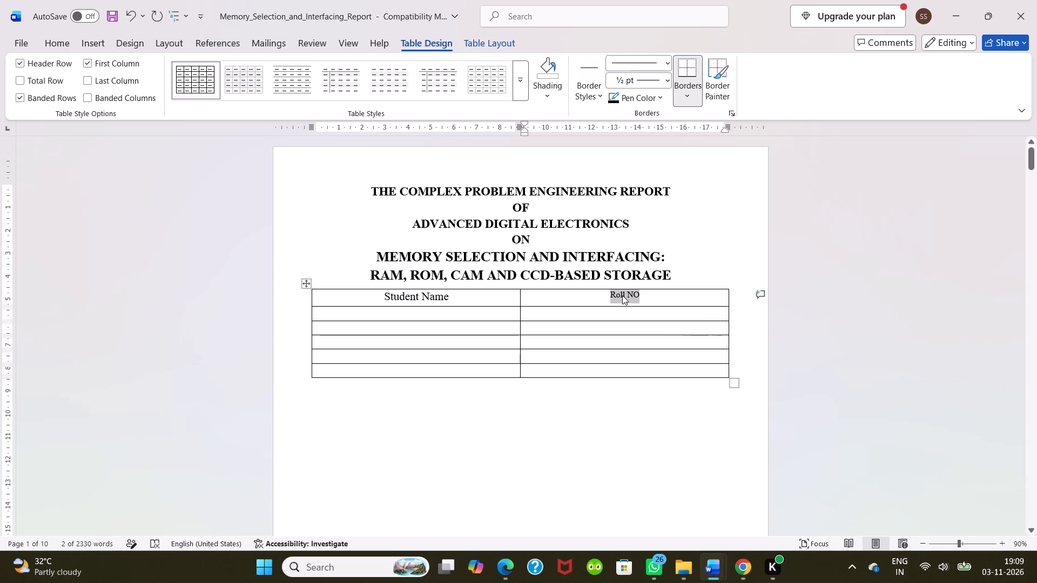
{"action": "key", "text": "BackSpace"}
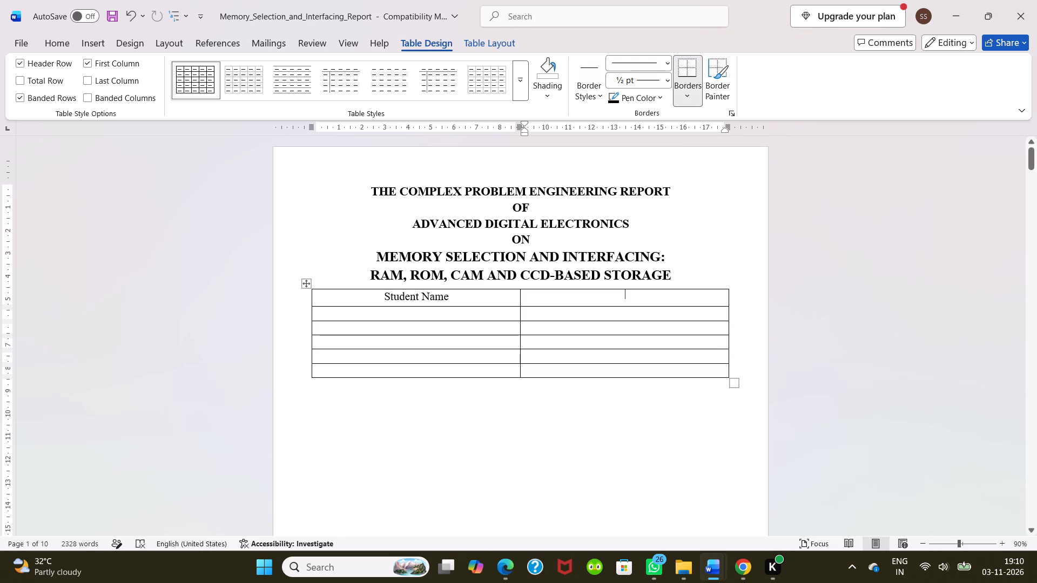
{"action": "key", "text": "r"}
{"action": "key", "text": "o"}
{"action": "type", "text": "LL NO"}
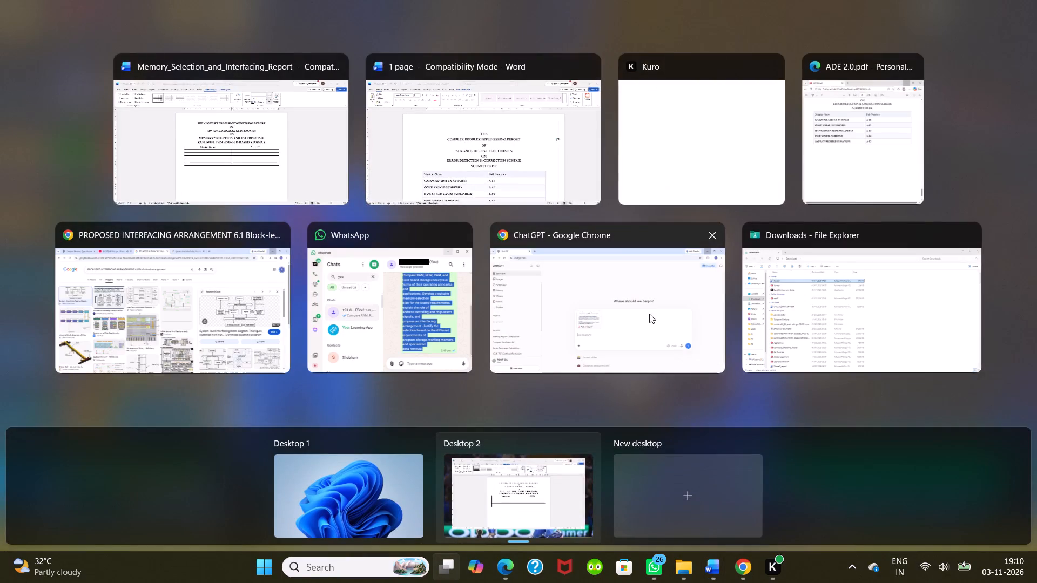
Check the roll number heading in the "1 page" document and reword the report table's second header as "Roll Number".
{"action": "left_click", "coordinate": [504, 170]}
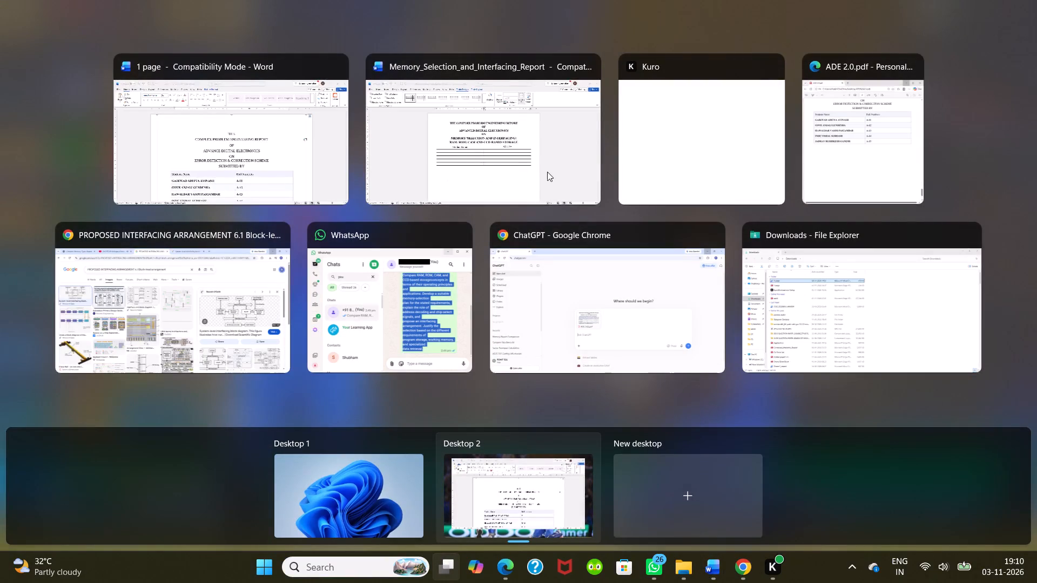
{"action": "left_click", "coordinate": [493, 158]}
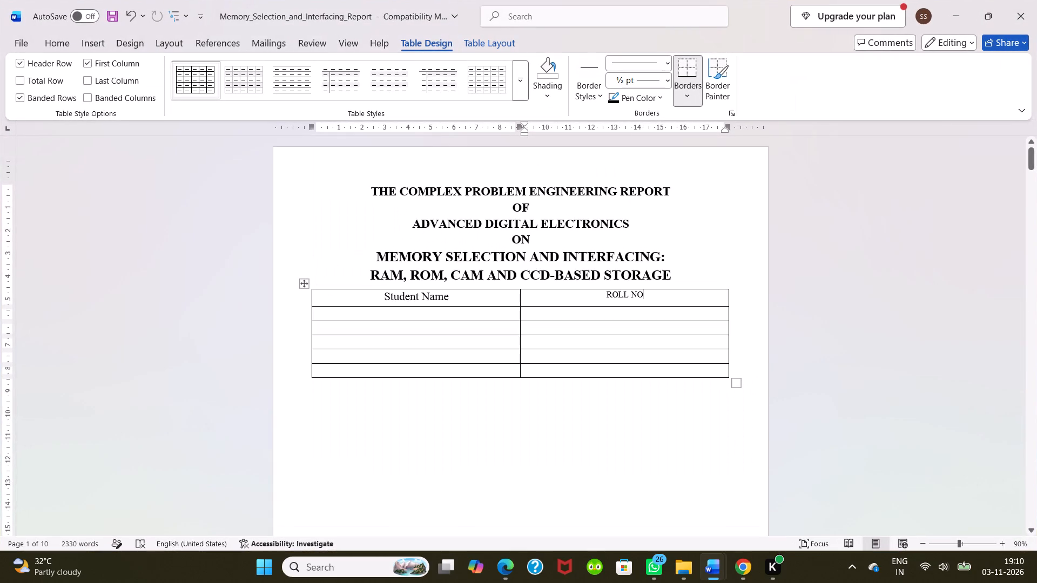
{"action": "key", "text": "BackSpace"}
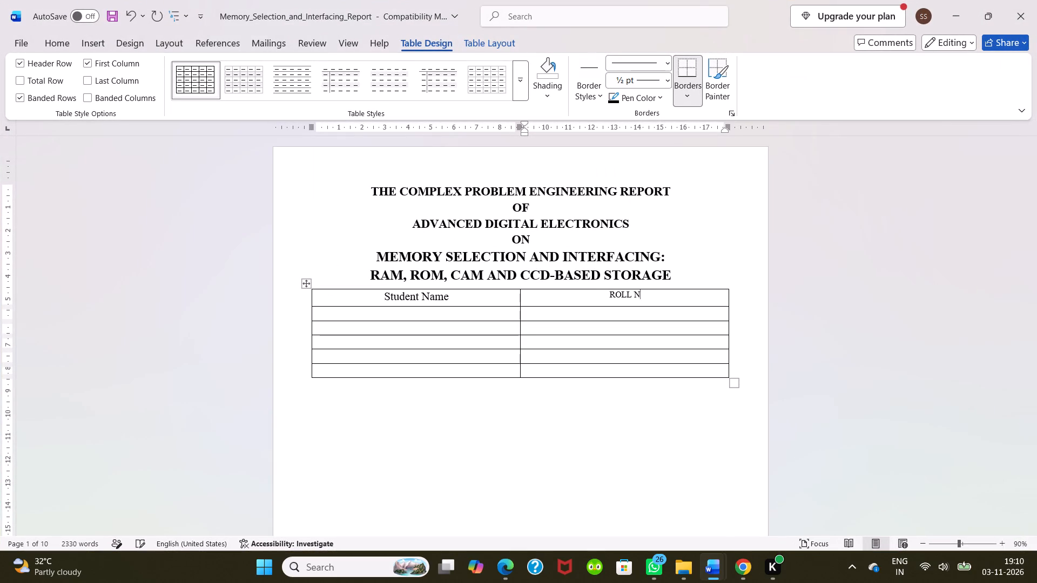
{"action": "left_click", "coordinate": [490, 159]}
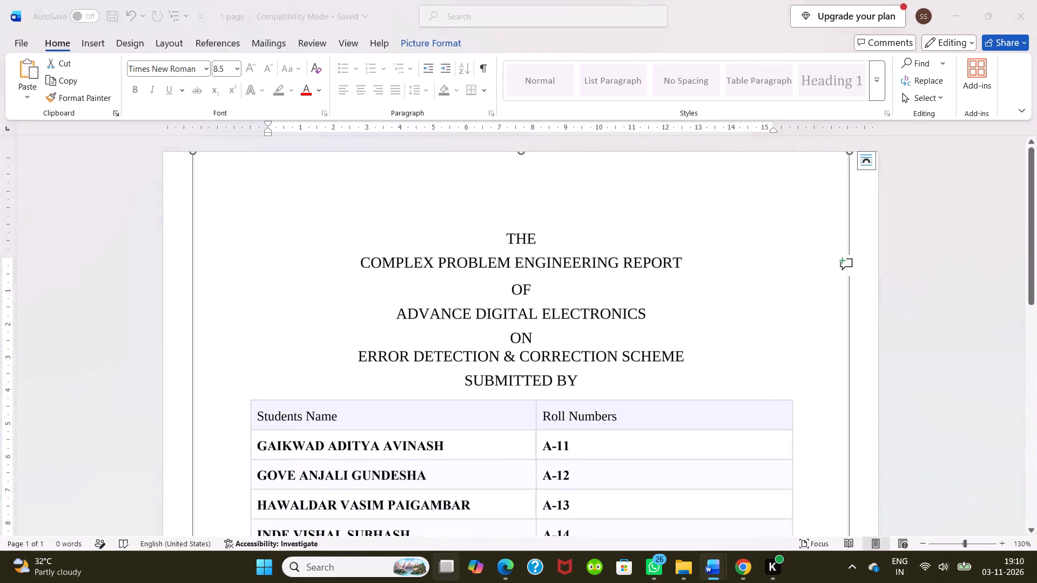
{"action": "left_click", "coordinate": [445, 148]}
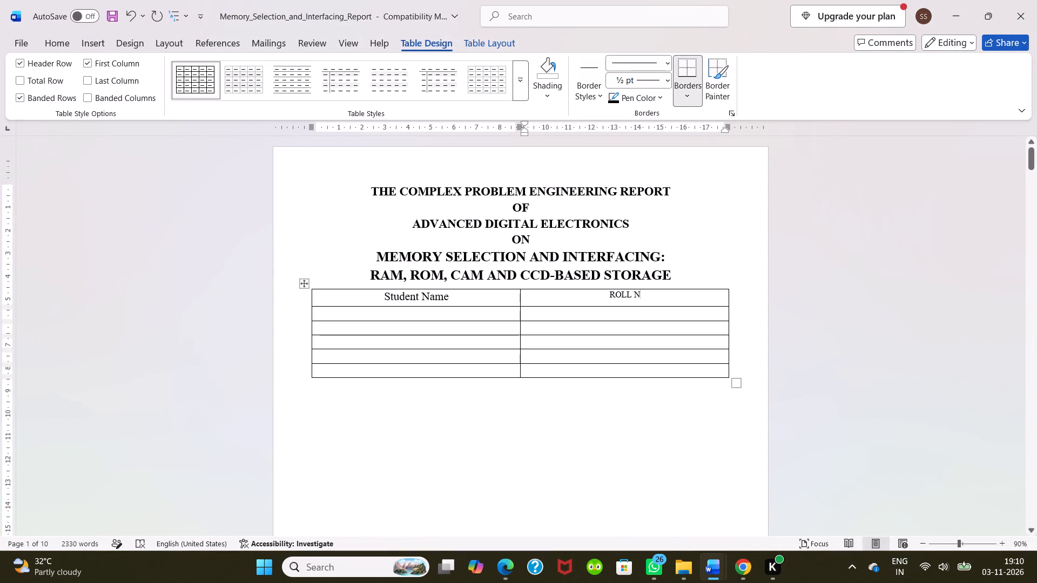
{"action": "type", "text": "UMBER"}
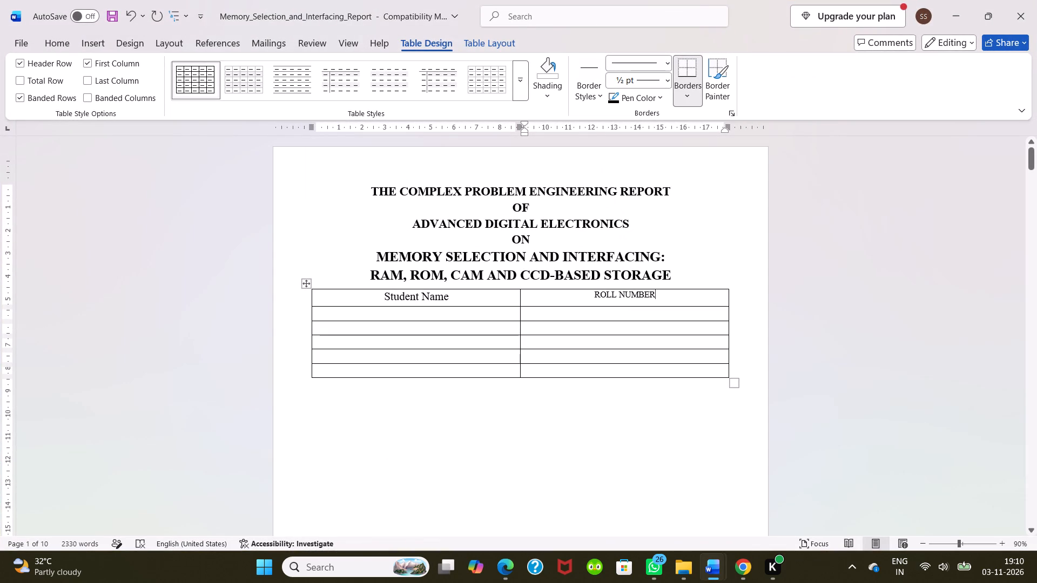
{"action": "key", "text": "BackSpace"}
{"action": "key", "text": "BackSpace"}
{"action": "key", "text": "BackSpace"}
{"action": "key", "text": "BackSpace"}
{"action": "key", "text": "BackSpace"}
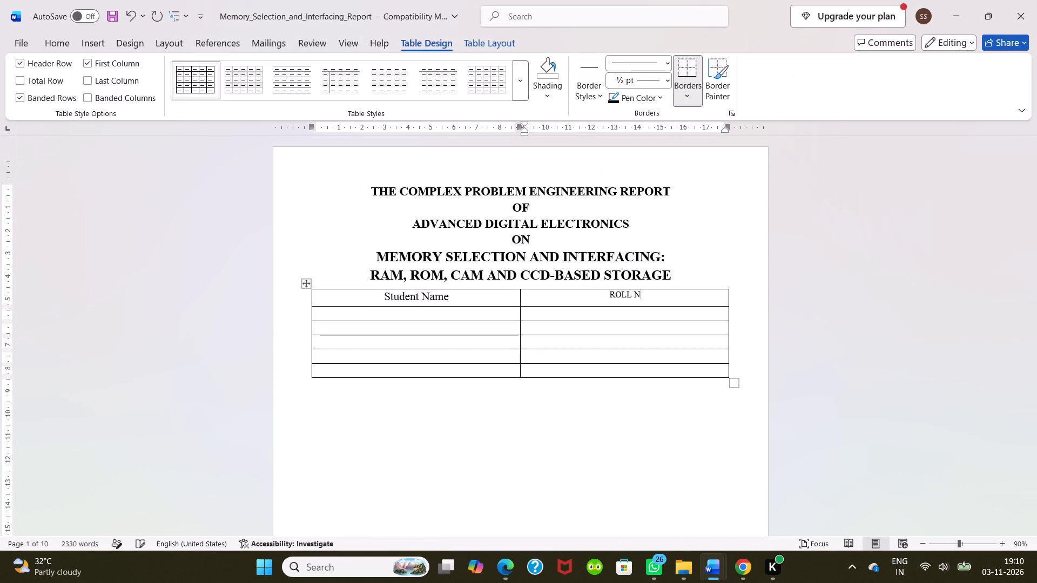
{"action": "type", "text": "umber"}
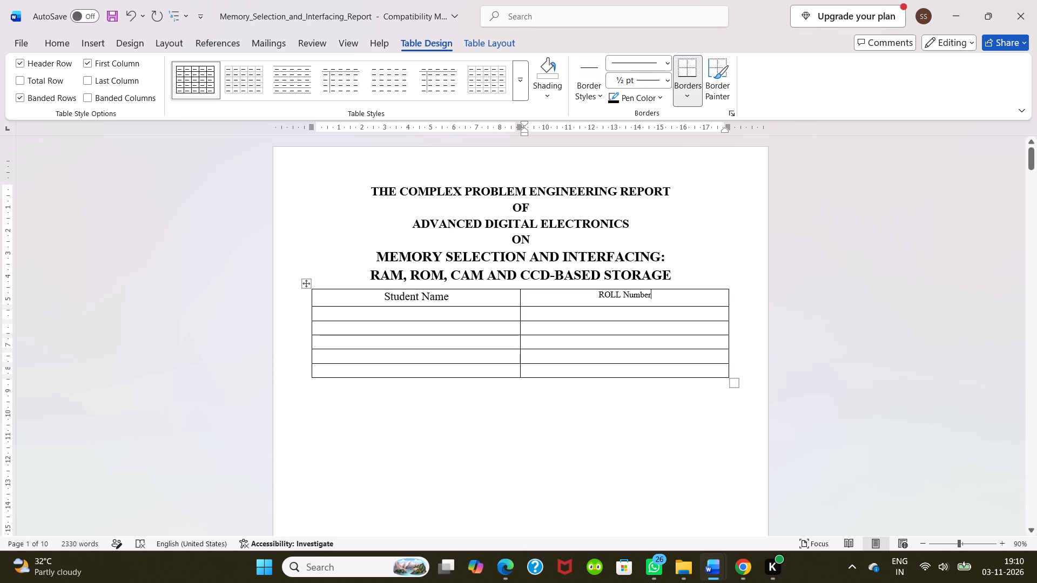
{"action": "left_click", "coordinate": [621, 295]}
{"action": "key", "text": "BackSpace"}
{"action": "key", "text": "BackSpace"}
{"action": "key", "text": "BackSpace"}
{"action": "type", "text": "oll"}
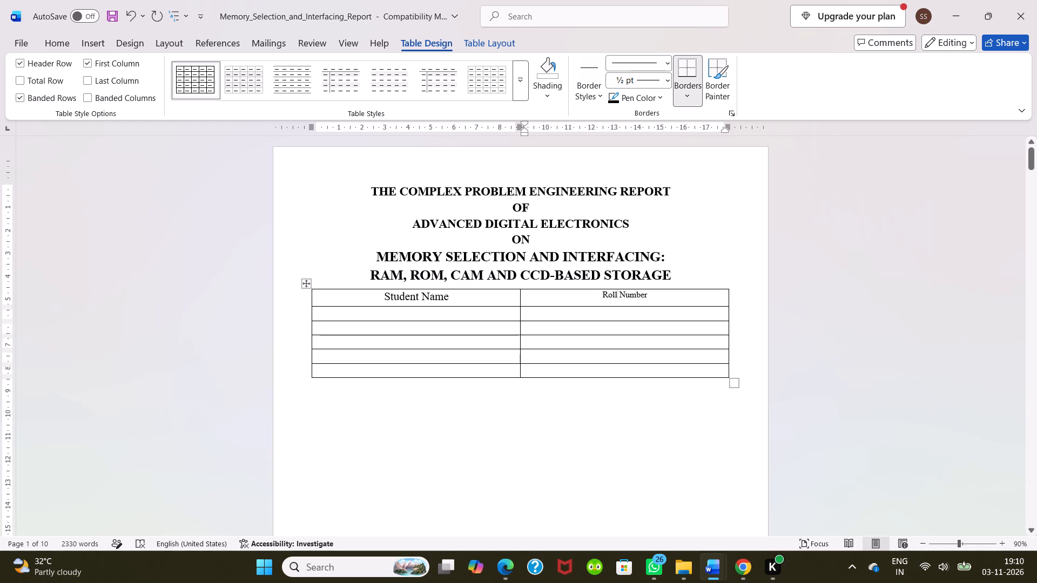
Set the "Roll Number" header text to font size 14.
{"action": "left_click_drag", "start_coordinate": [599, 294], "coordinate": [644, 294]}
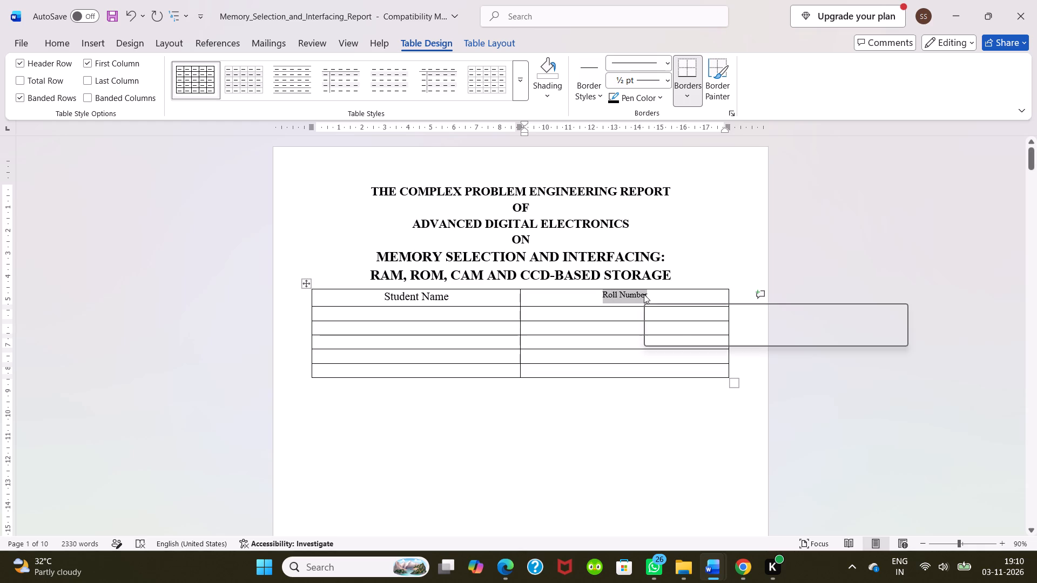
{"action": "left_click", "coordinate": [716, 313]}
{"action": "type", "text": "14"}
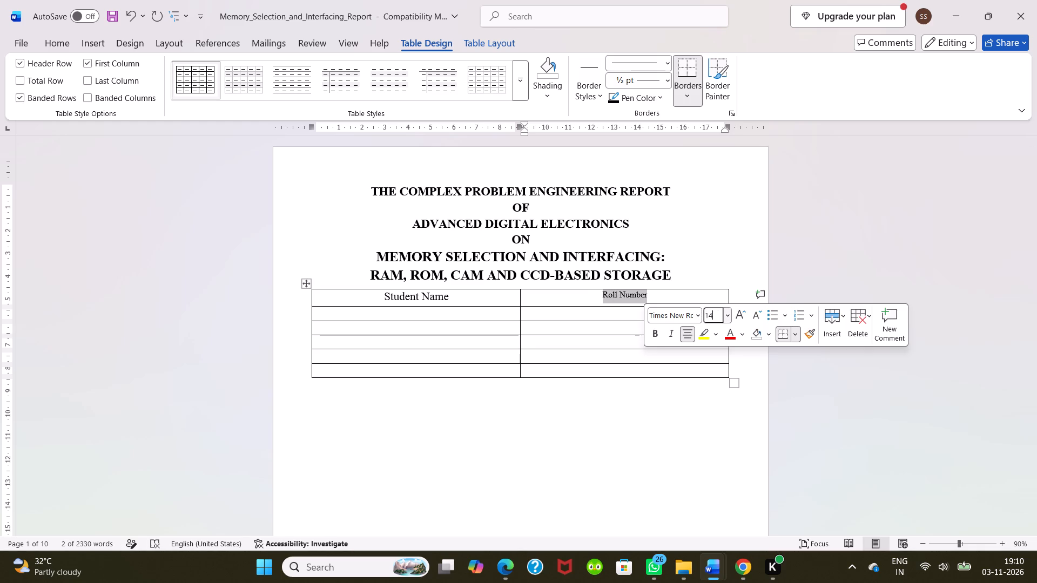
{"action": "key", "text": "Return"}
{"action": "left_click", "coordinate": [596, 342]}
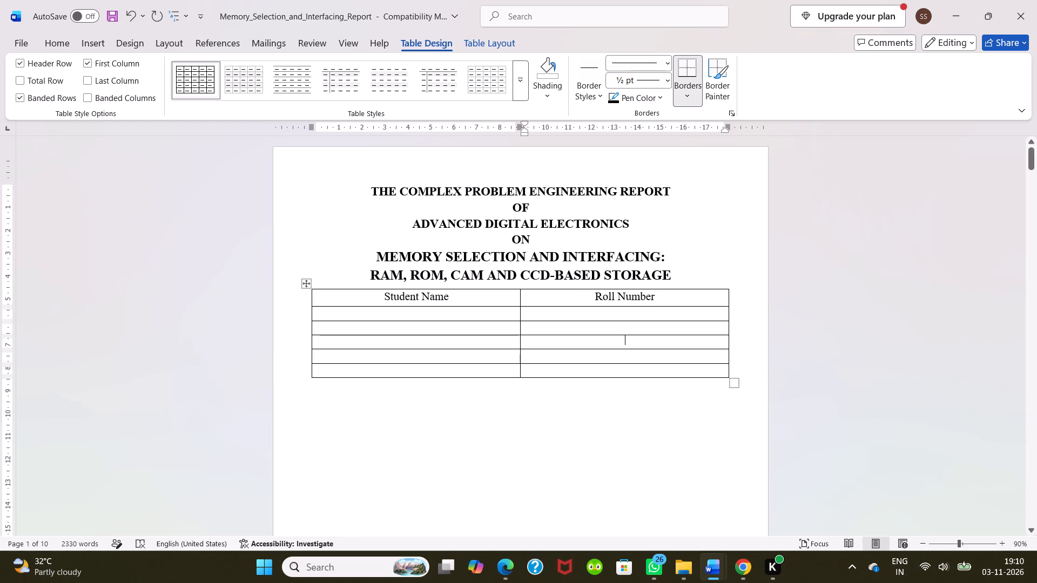
Set the "Student Name" header text to font size 14.
{"action": "left_click_drag", "start_coordinate": [383, 294], "coordinate": [431, 293]}
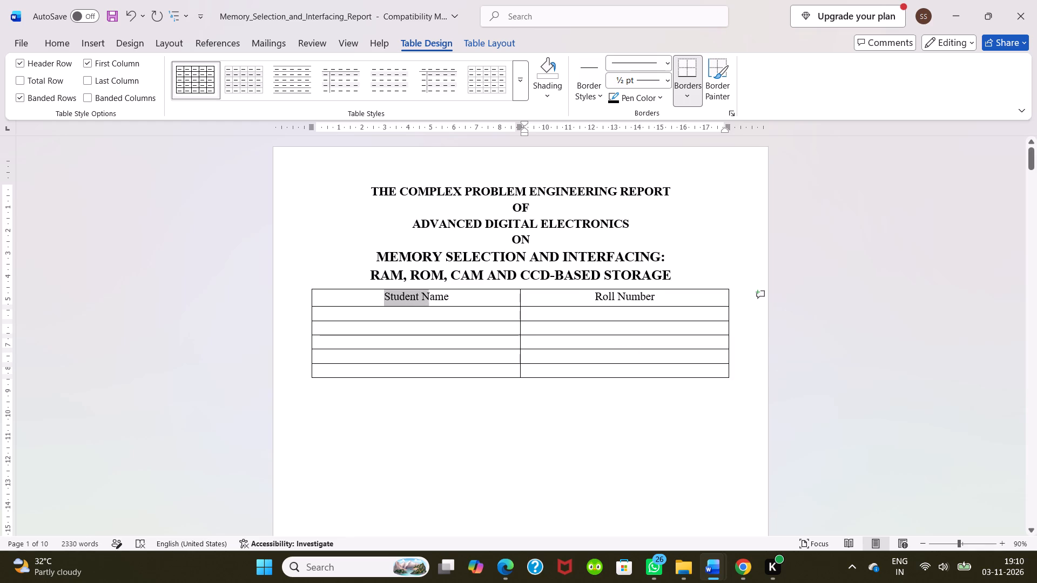
{"action": "left_click_drag", "start_coordinate": [431, 293], "coordinate": [449, 295]}
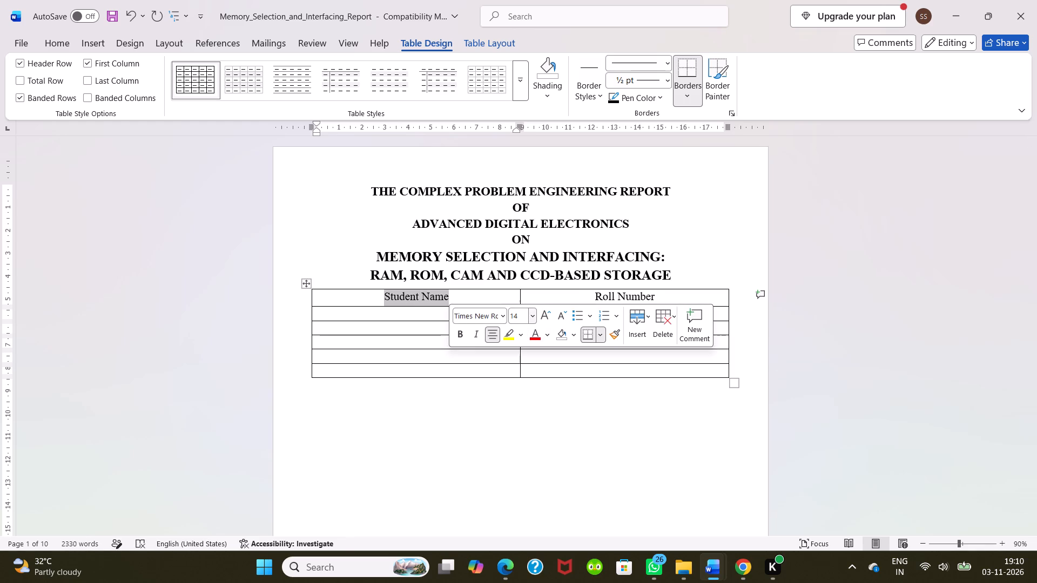
{"action": "left_click", "coordinate": [522, 316]}
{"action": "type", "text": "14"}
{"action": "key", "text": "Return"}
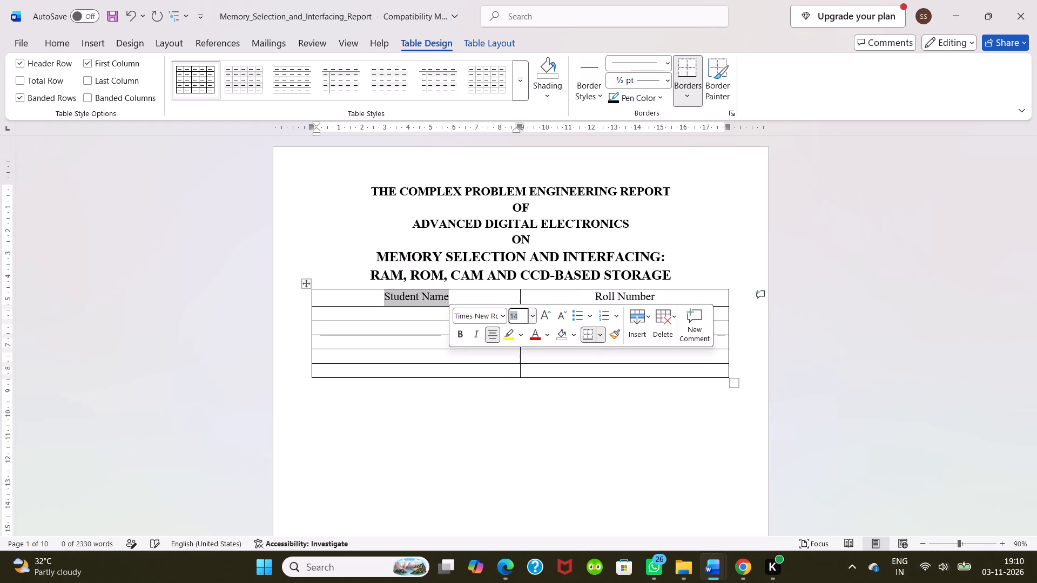
{"action": "left_click", "coordinate": [520, 401]}
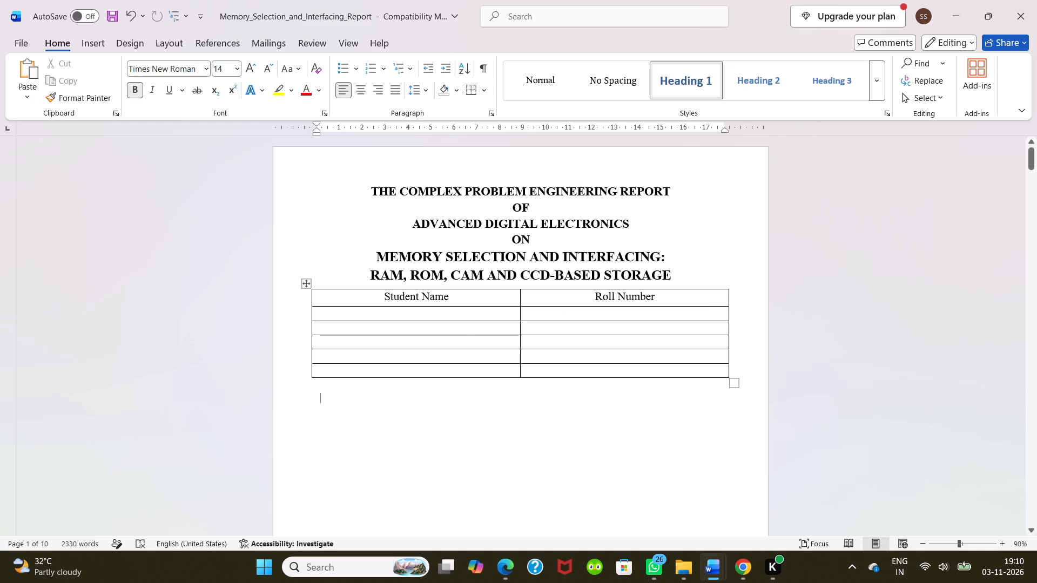
Add two blank lines between "RAM, ROM, CAM AND CCD-BASED STORAGE" and the student table.
{"action": "left_click", "coordinate": [435, 314]}
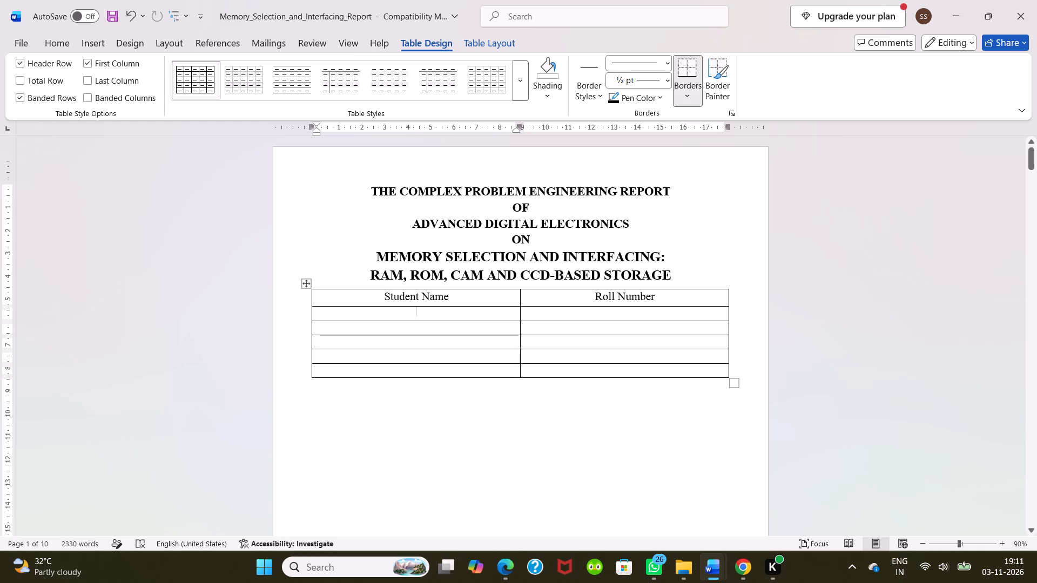
{"action": "left_click", "coordinate": [680, 271]}
{"action": "key", "text": "Return"}
{"action": "key", "text": "Return"}
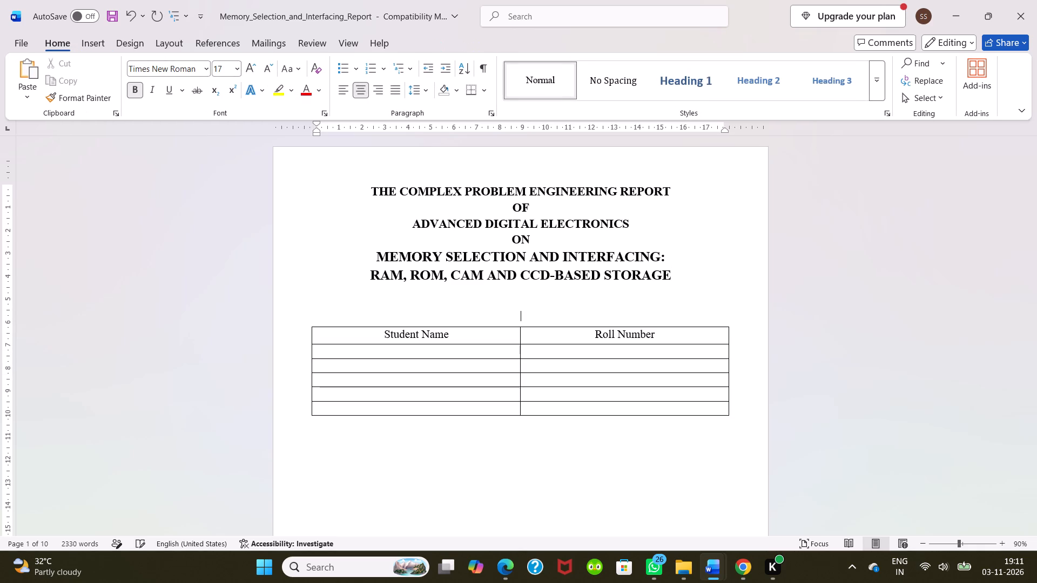
{"action": "scroll", "coordinate": [680, 271], "scroll_direction": "right", "scroll_amount": 1}
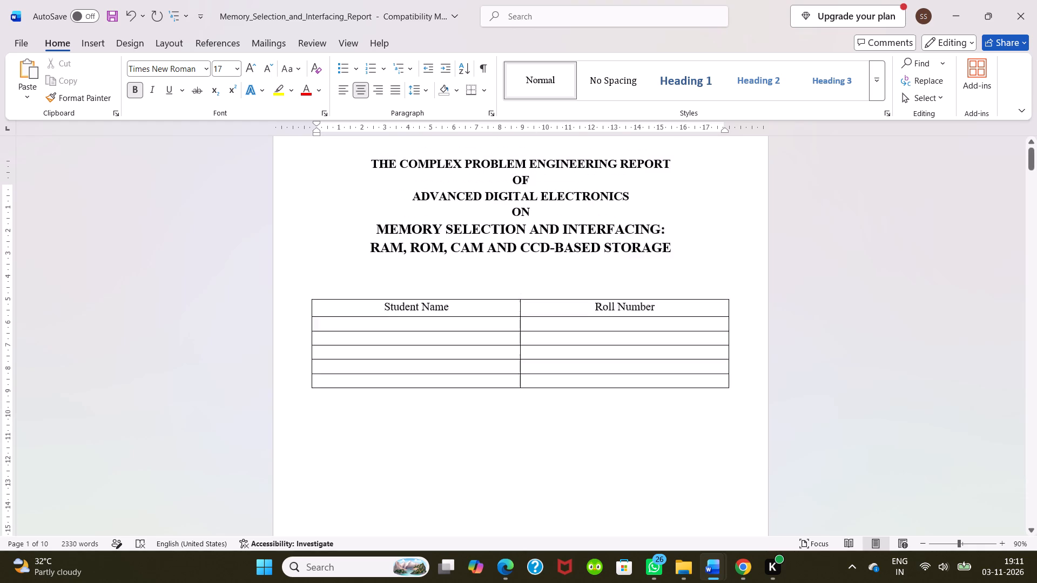
{"action": "scroll", "coordinate": [680, 271], "scroll_direction": "right", "scroll_amount": 1}
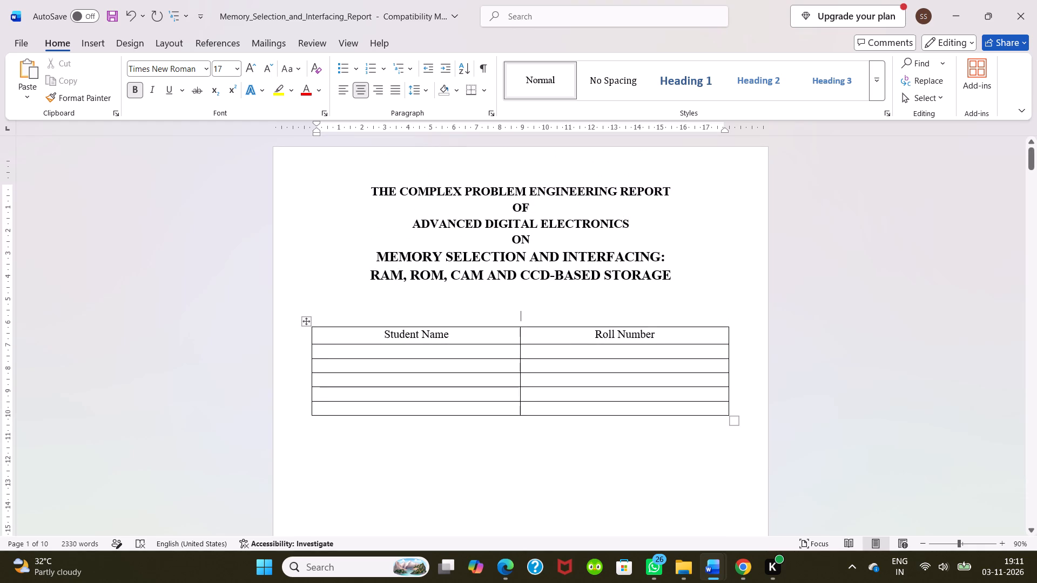
Pause the video playing in the background and return to the report.
{"action": "left_click", "coordinate": [476, 353]}
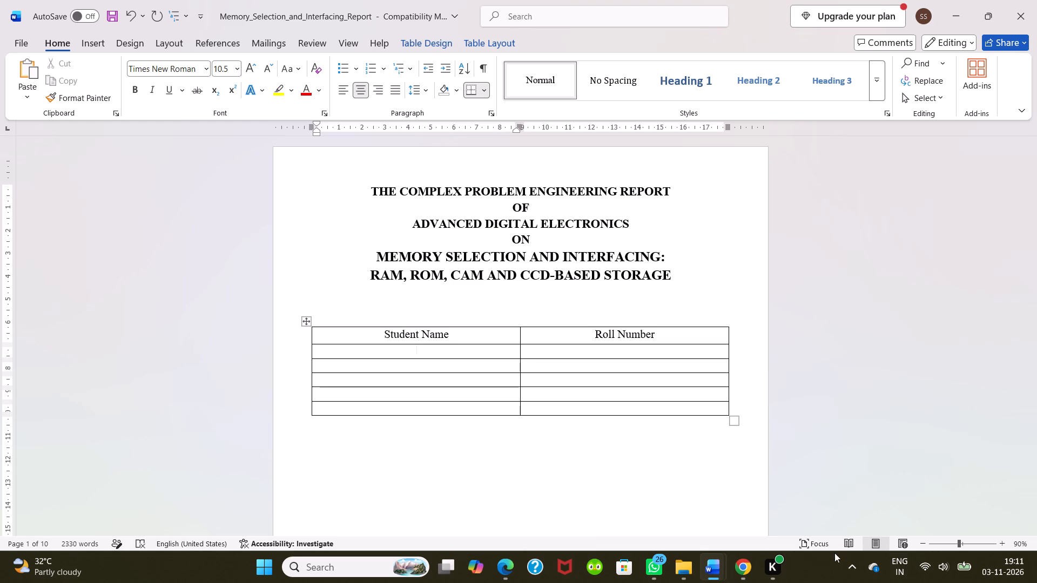
{"action": "left_click", "coordinate": [944, 574]}
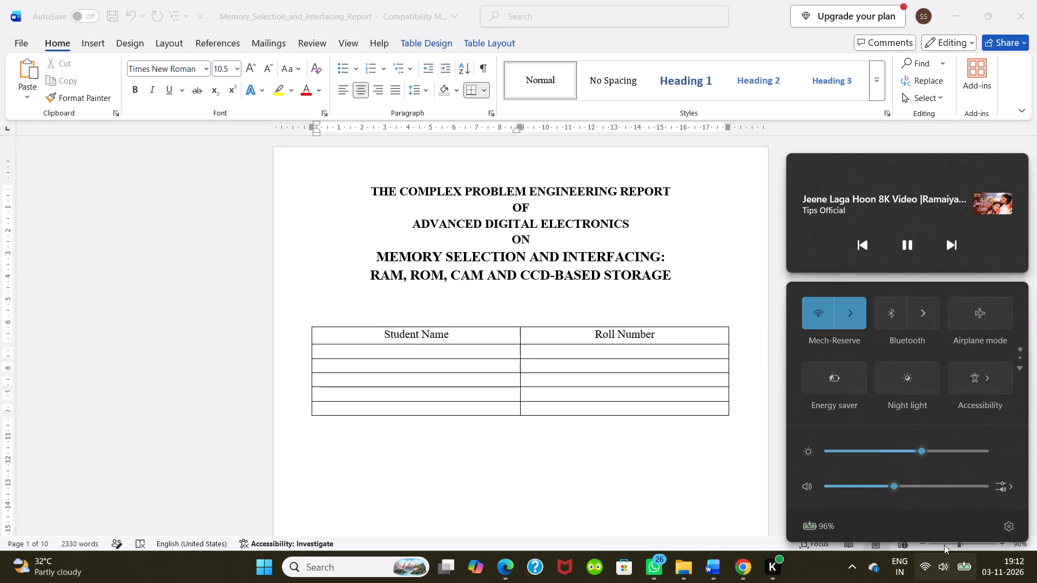
{"action": "left_click", "coordinate": [915, 252]}
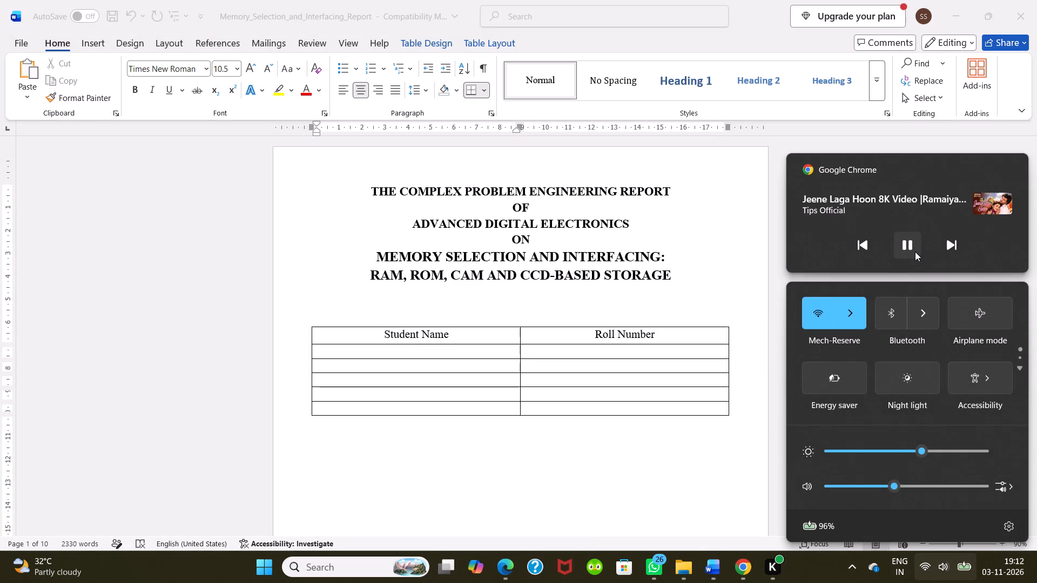
{"action": "left_click", "coordinate": [729, 449]}
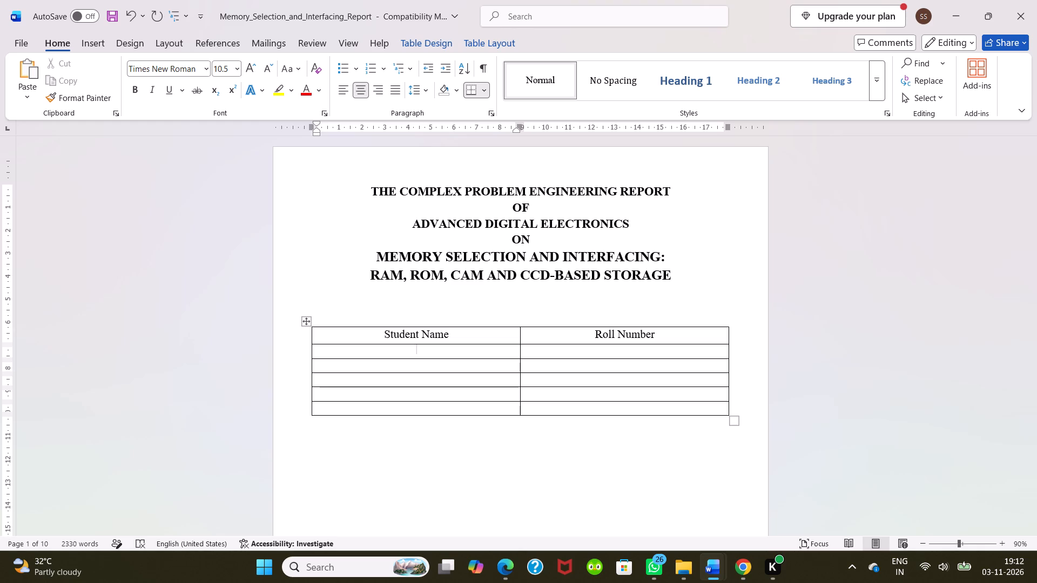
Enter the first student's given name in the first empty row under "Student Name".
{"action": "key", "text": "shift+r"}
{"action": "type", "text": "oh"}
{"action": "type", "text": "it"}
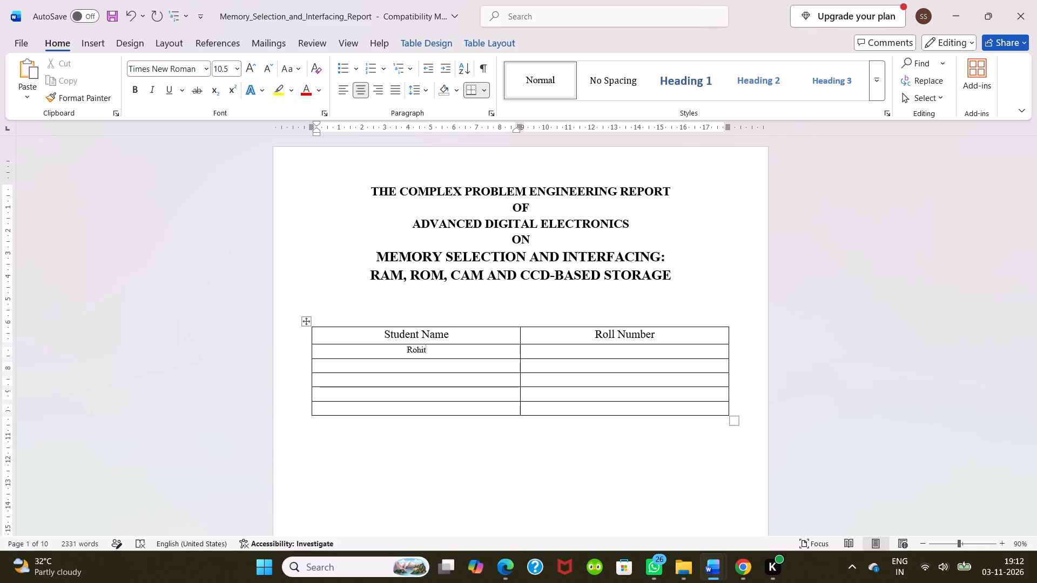
Check the name format in the "1 page" document and replace the first student's entry with the full name, surname first and left-aligned.
{"action": "left_click", "coordinate": [729, 449]}
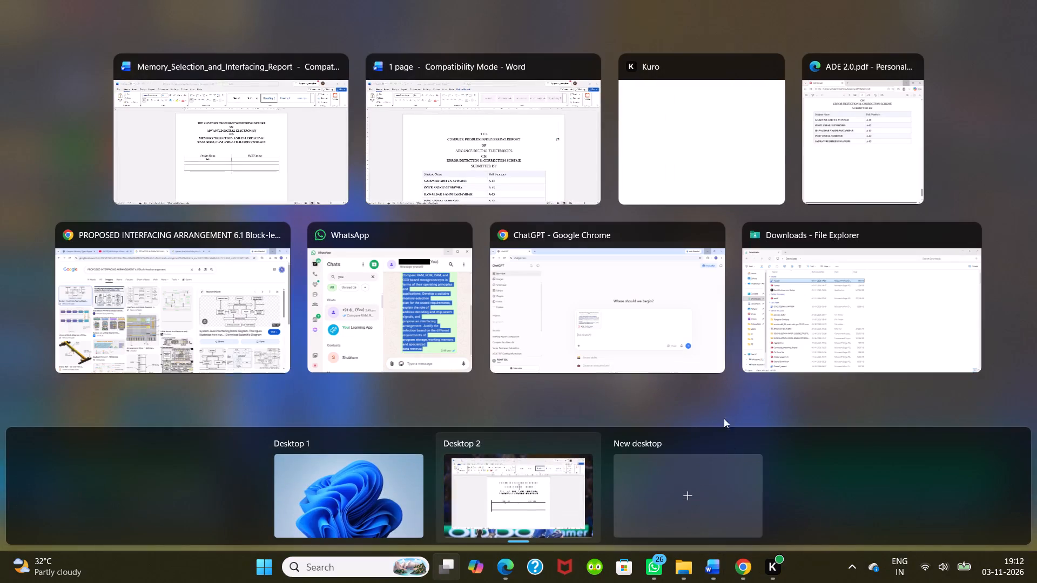
{"action": "left_click", "coordinate": [510, 178]}
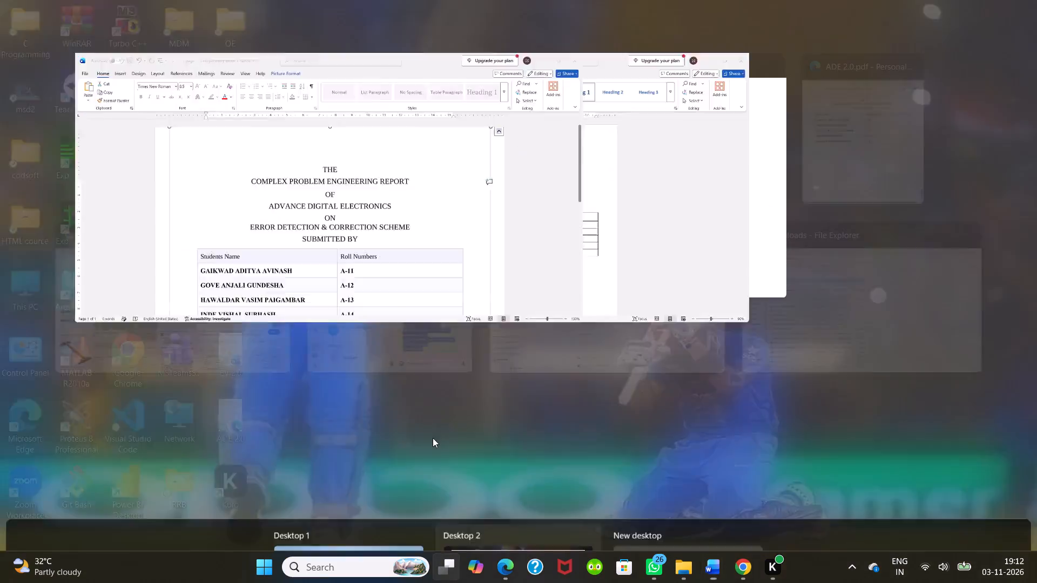
{"action": "left_click", "coordinate": [484, 147]}
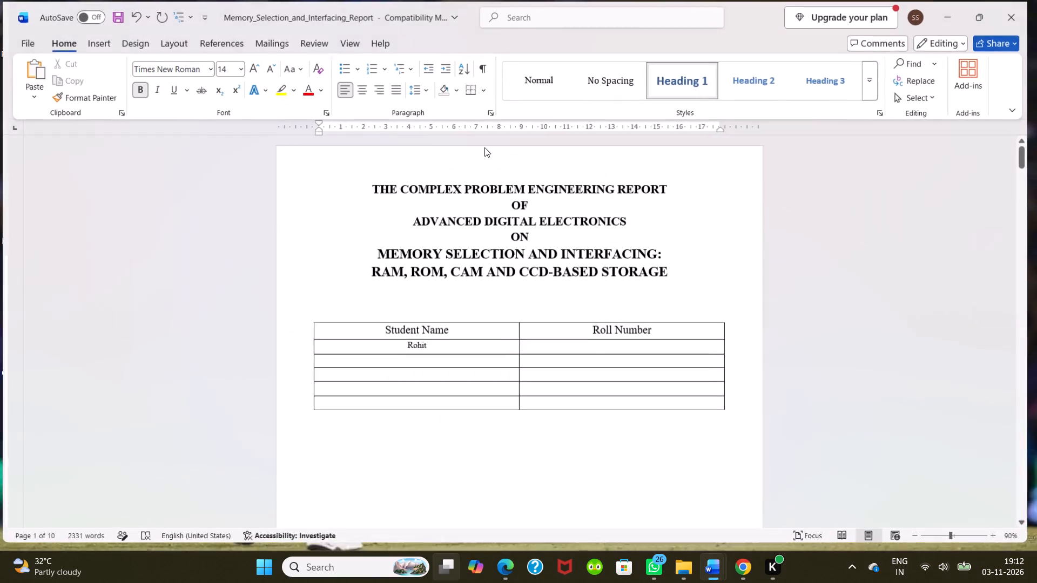
{"action": "left_click", "coordinate": [443, 352]}
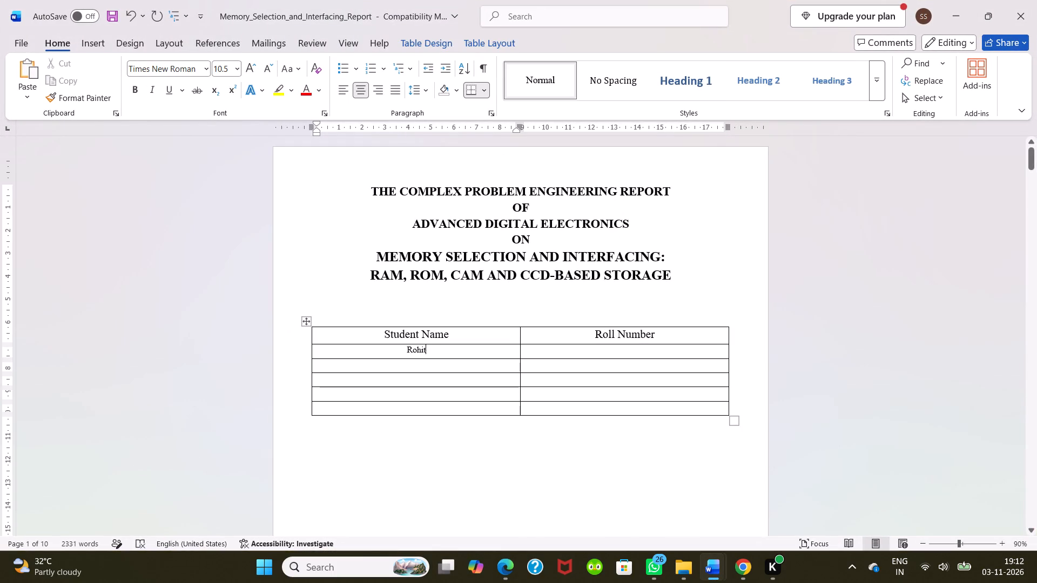
{"action": "key", "text": "BackSpace"}
{"action": "key", "text": "BackSpace"}
{"action": "key", "text": "BackSpace"}
{"action": "key", "text": "BackSpace"}
{"action": "key", "text": "BackSpace"}
{"action": "key", "text": "BackSpace"}
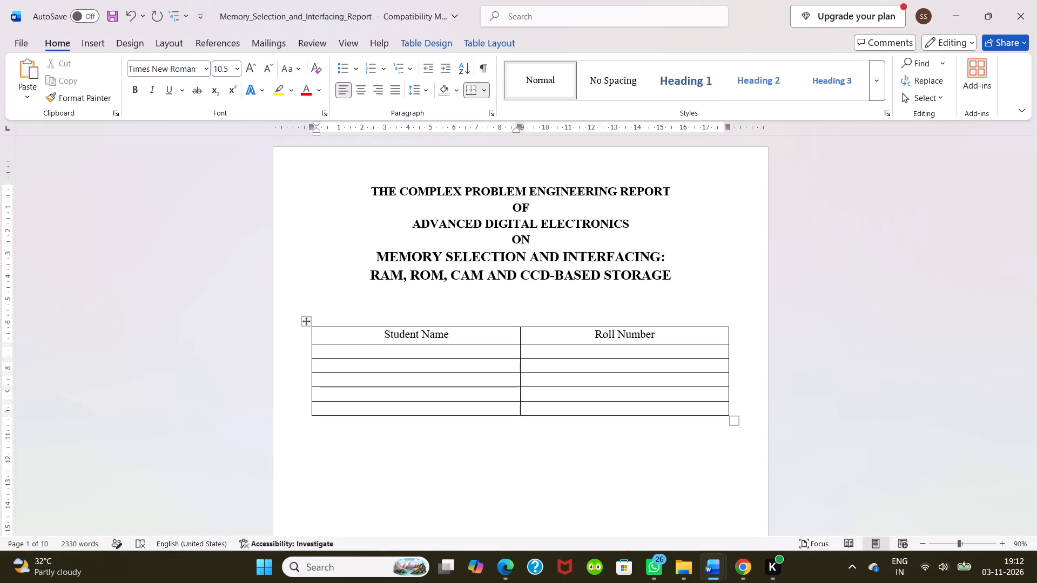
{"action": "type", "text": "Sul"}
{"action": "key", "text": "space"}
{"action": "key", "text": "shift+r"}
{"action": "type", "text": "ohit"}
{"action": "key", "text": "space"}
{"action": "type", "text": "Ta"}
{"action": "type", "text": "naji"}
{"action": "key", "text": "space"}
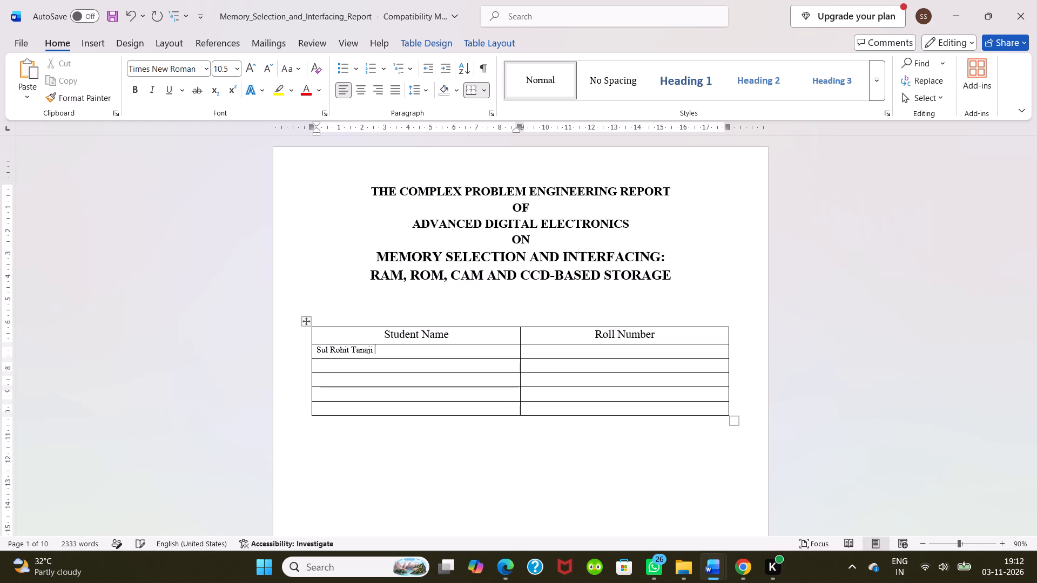
Enter the first student's roll number in the "Roll Number" column.
{"action": "left_click", "coordinate": [624, 352]}
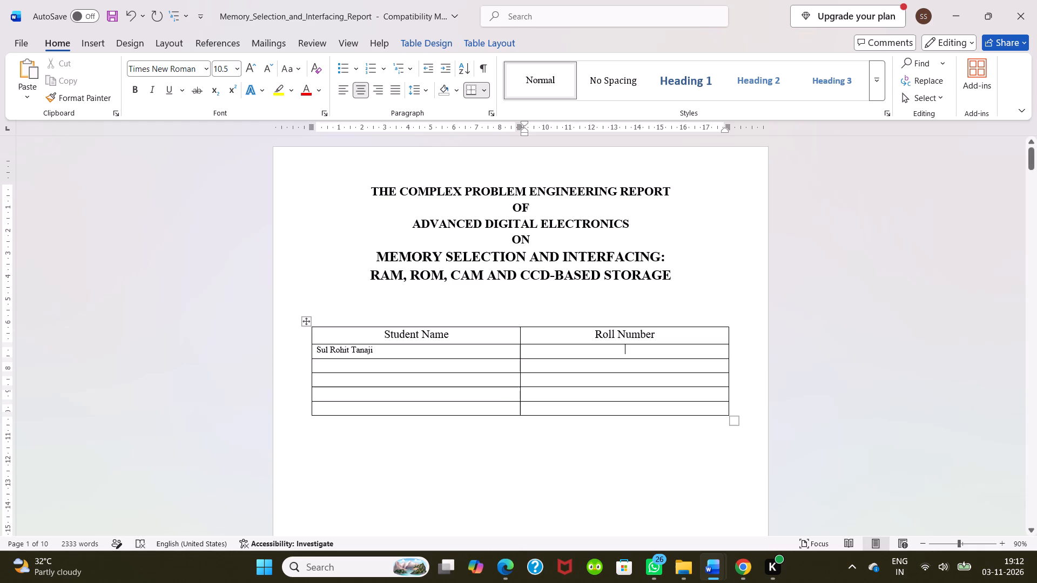
{"action": "left_click", "coordinate": [621, 352]}
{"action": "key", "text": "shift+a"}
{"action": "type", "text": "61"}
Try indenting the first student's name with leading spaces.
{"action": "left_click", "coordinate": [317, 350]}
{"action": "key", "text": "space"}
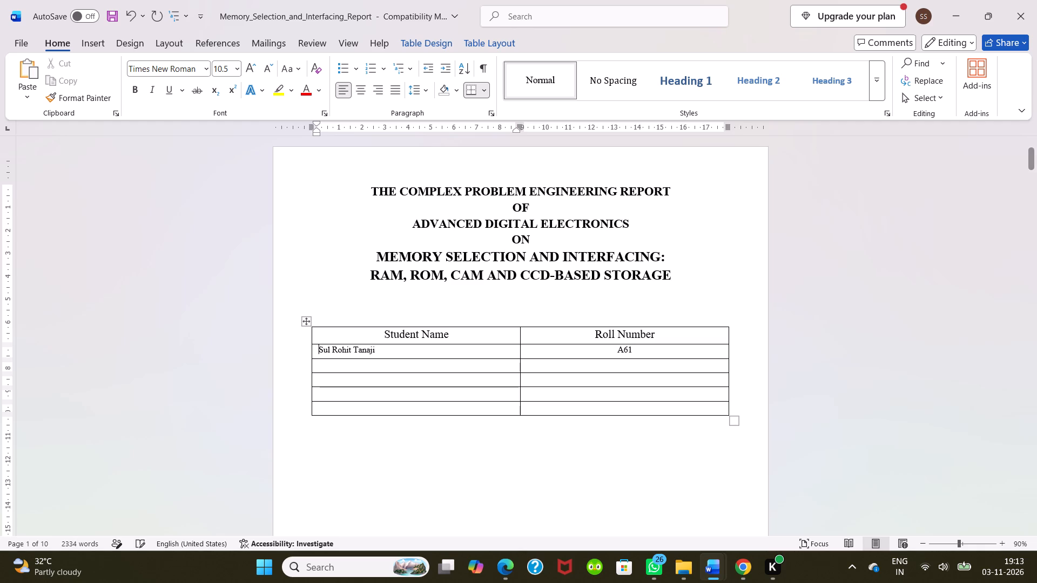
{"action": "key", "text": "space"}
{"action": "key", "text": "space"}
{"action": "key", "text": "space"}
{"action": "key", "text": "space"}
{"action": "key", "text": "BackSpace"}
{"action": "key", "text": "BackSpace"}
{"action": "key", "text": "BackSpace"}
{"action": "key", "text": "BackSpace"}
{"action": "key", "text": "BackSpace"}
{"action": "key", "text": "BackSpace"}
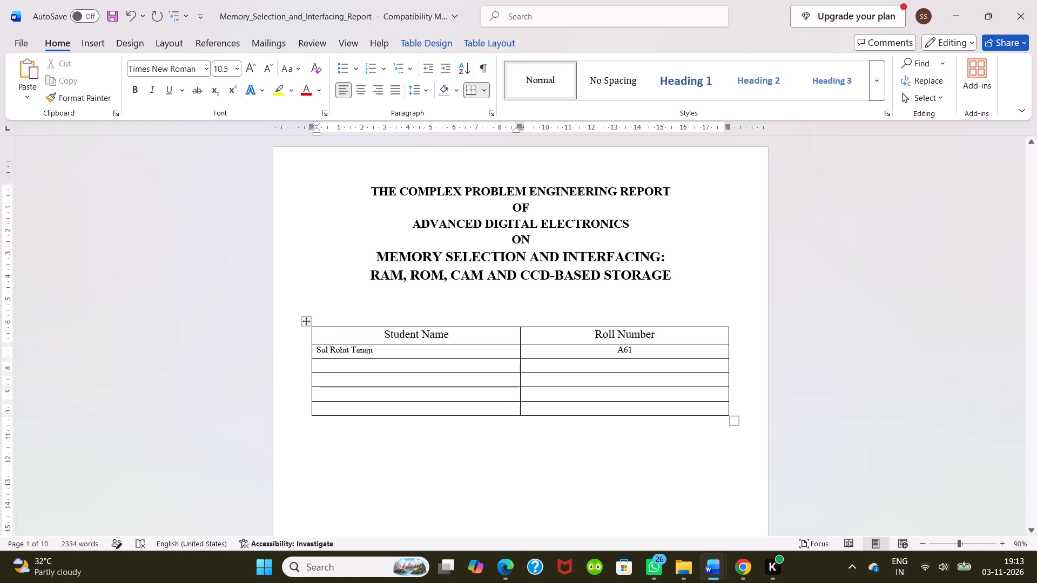
Enter the second student's full name, surname first, in the second student row and left-align it.
{"action": "left_click", "coordinate": [333, 364]}
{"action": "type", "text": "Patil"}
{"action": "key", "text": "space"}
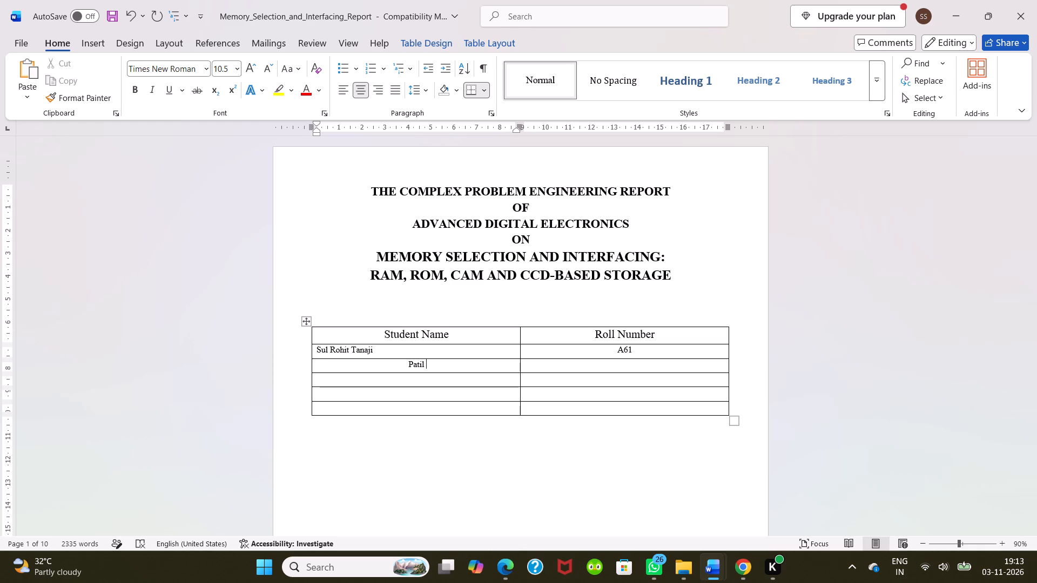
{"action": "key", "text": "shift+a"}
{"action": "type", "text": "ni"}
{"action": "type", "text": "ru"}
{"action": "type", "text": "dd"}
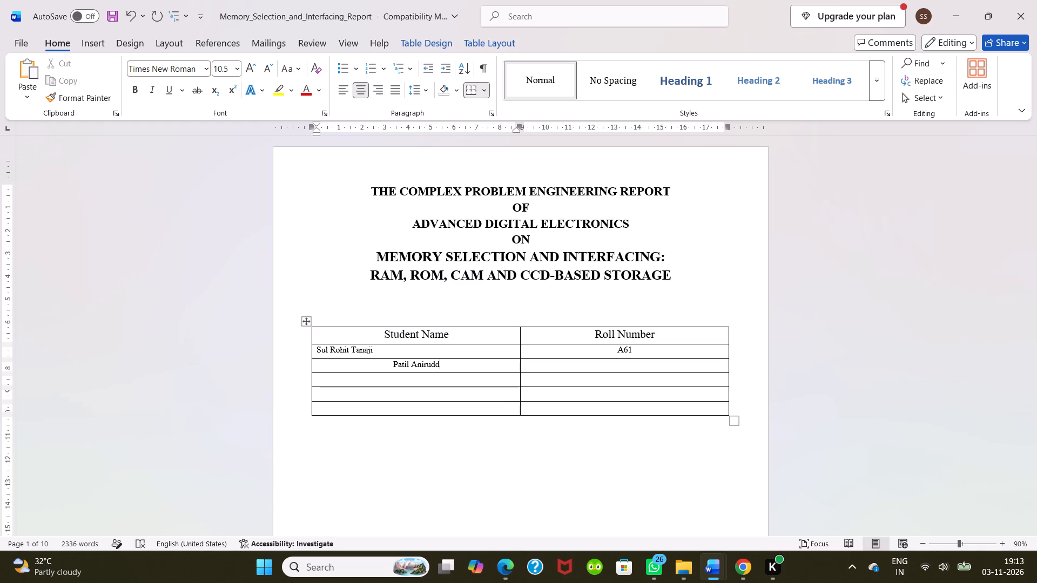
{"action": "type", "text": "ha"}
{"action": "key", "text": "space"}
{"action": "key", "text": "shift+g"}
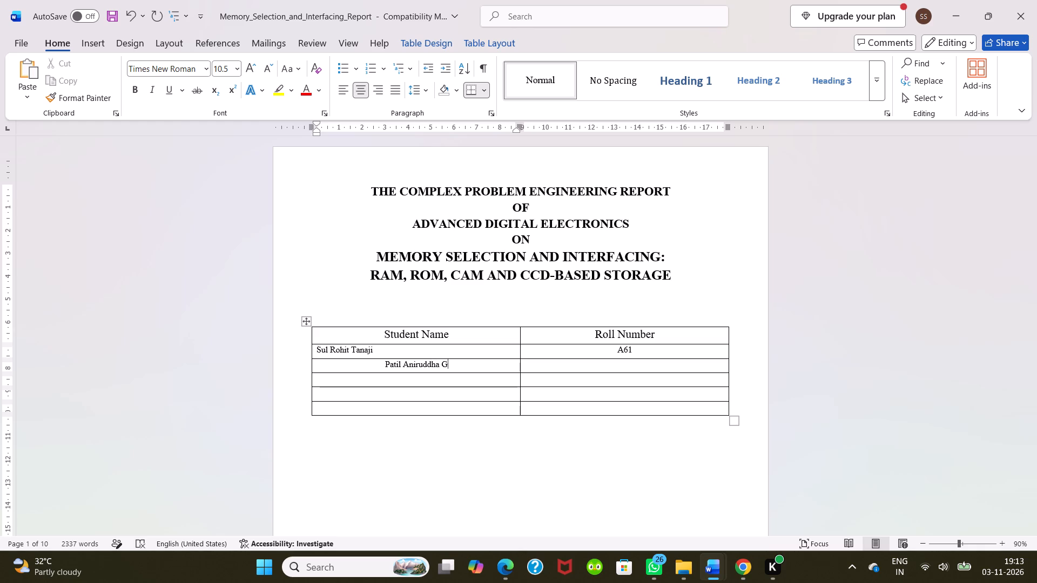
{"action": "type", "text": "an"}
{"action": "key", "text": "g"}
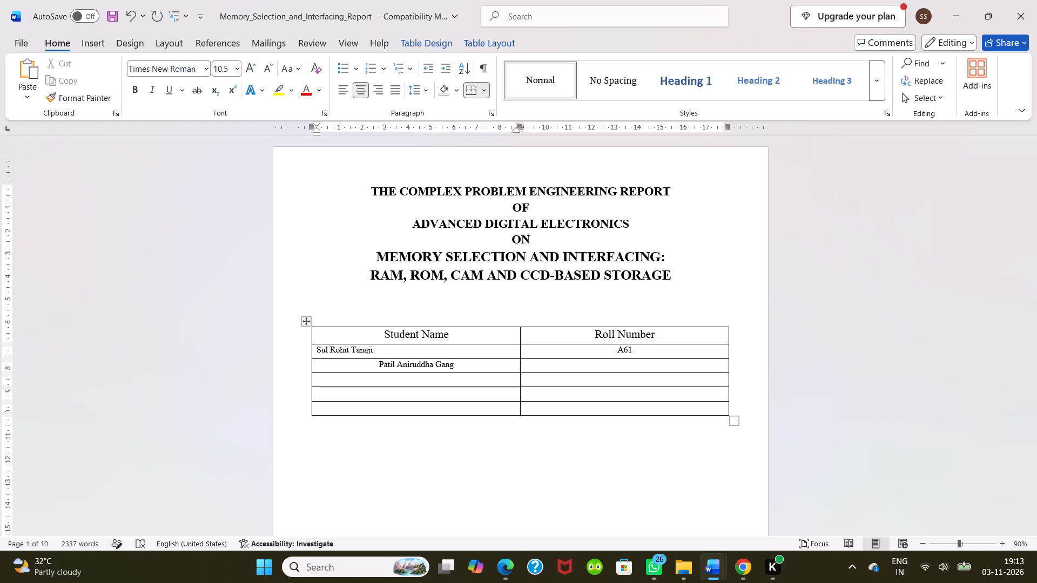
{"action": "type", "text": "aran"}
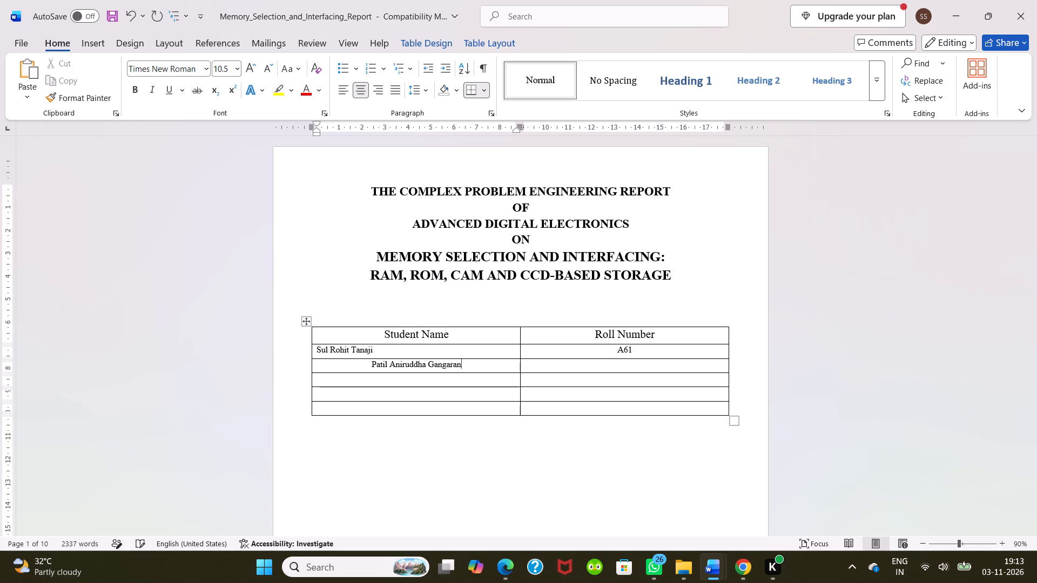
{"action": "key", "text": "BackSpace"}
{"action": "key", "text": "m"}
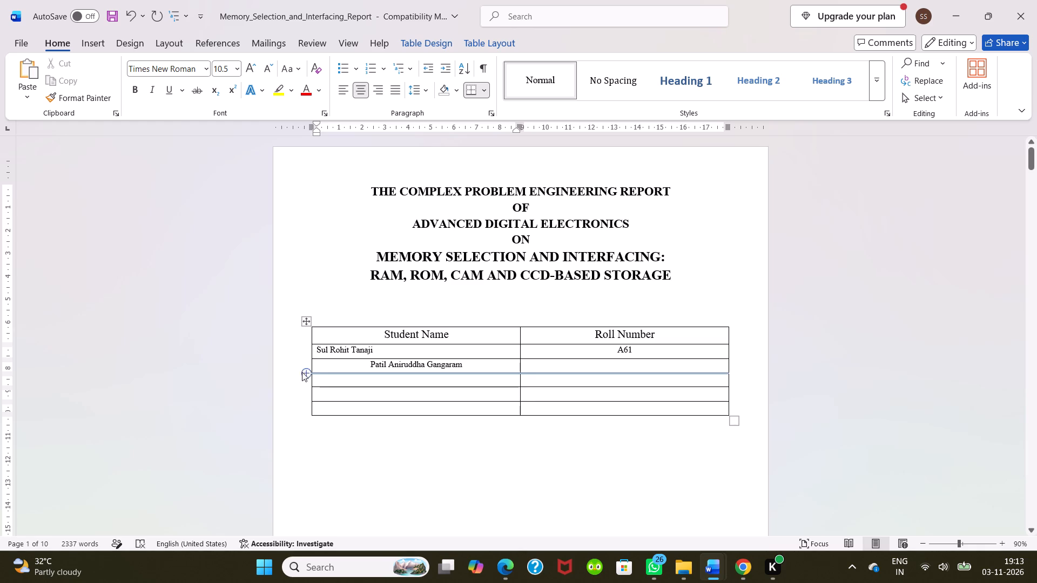
{"action": "left_click", "coordinate": [369, 365]}
{"action": "key", "text": "BackSpace"}
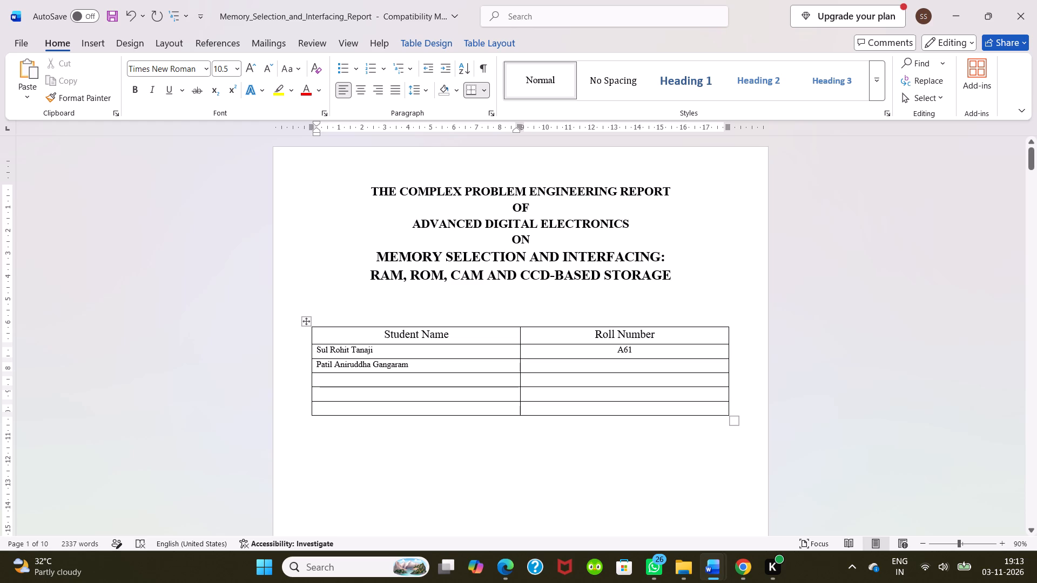
Enter the second student's roll number in the "Roll Number" column.
{"action": "left_click", "coordinate": [610, 368]}
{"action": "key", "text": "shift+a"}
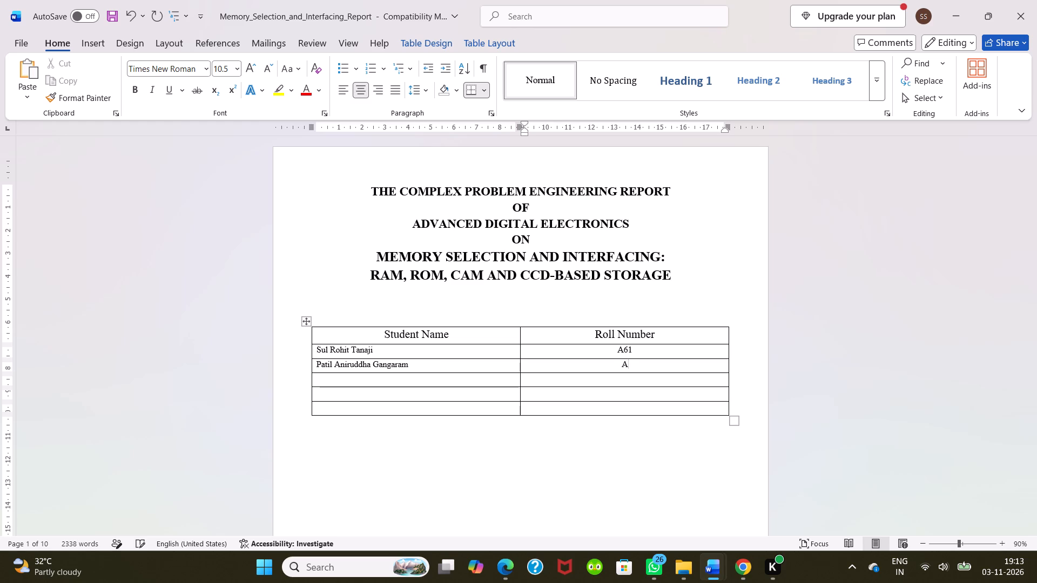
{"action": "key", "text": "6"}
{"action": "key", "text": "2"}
Enter the third student's full name, surname first, in the third student row and left-align it.
{"action": "left_click", "coordinate": [500, 379]}
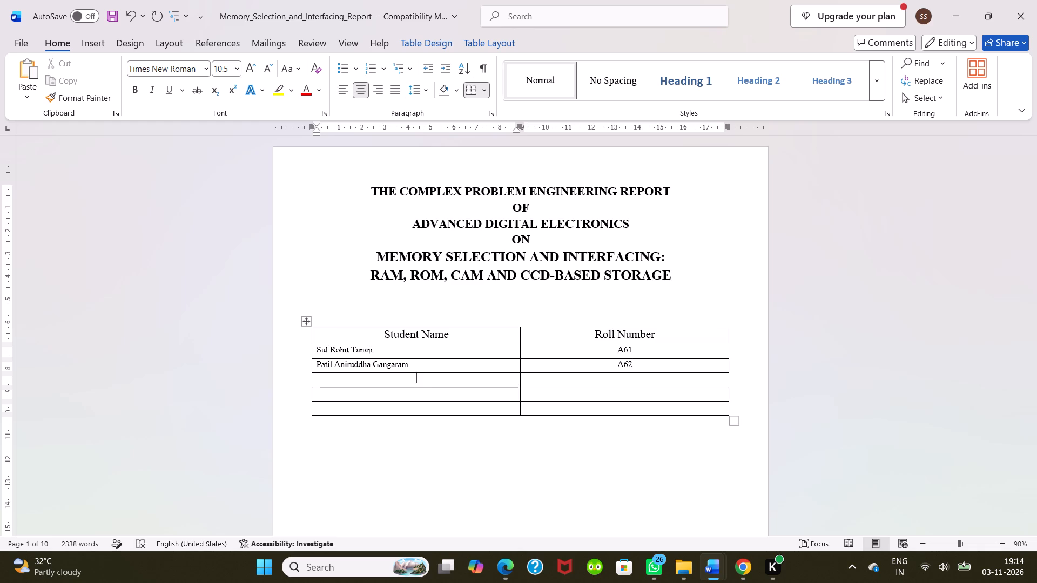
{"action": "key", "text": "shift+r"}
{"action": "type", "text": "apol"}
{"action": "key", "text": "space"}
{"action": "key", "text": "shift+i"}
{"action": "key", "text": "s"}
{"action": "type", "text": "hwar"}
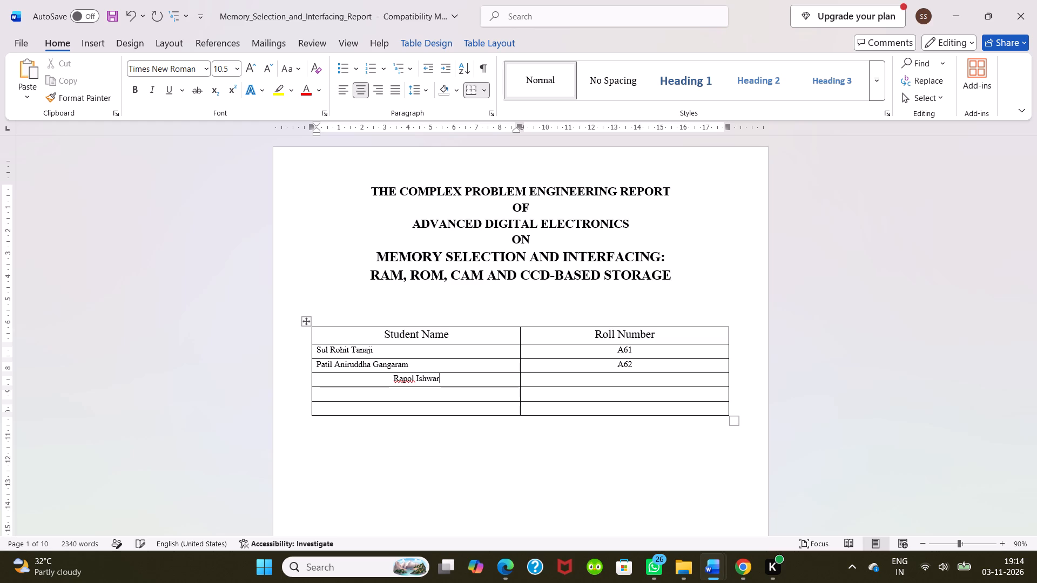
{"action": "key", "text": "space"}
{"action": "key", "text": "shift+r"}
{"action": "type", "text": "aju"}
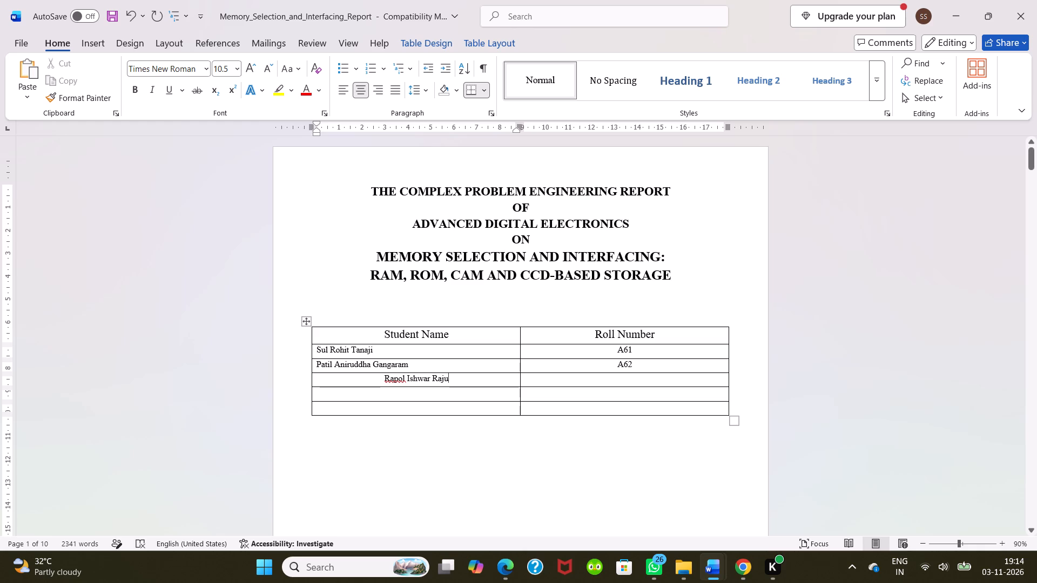
{"action": "left_click", "coordinate": [382, 381]}
{"action": "key", "text": "BackSpace"}
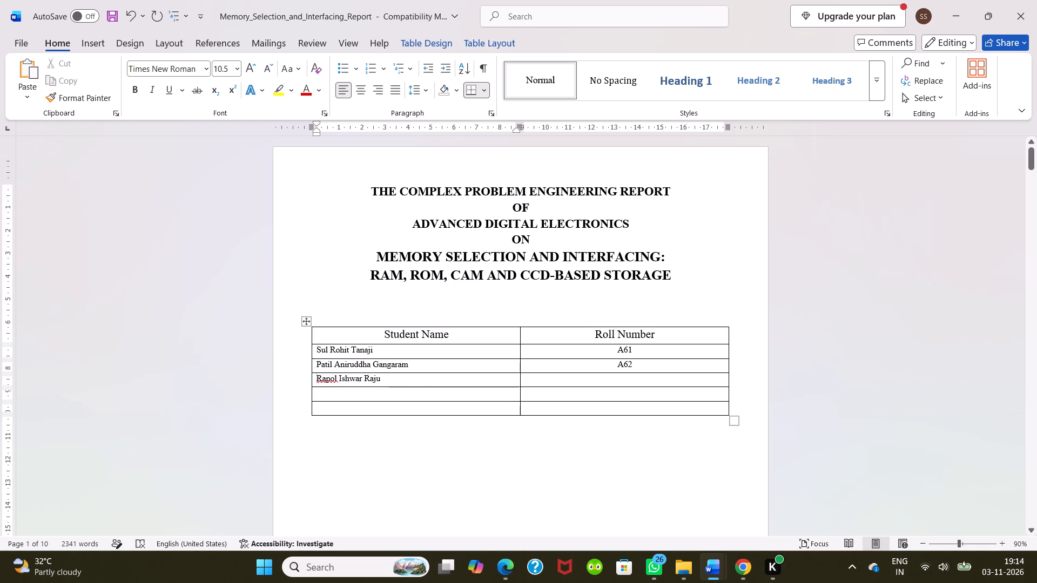
Enter the third student's roll number in the "Roll Number" column.
{"action": "left_click", "coordinate": [621, 381]}
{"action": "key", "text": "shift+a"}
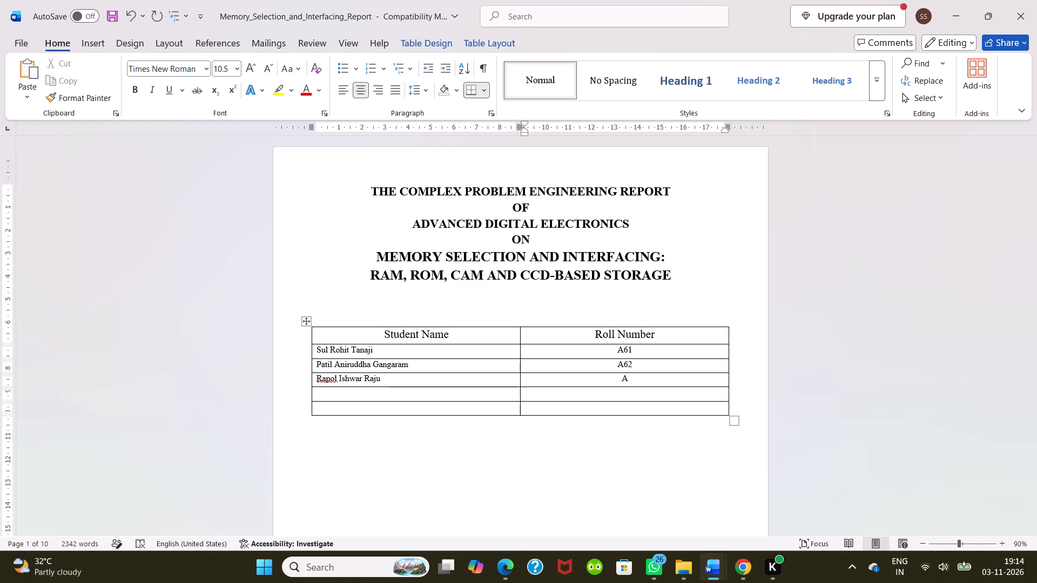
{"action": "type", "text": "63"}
Enter the fourth student's full name, surname first, in the fourth student row and left-align it.
{"action": "left_click", "coordinate": [401, 393]}
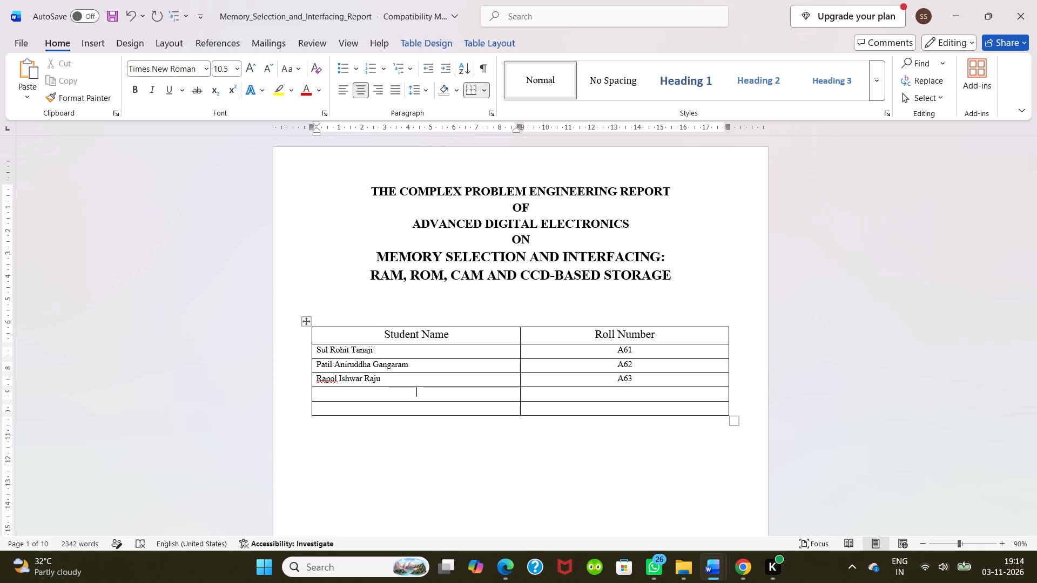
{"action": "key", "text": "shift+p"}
{"action": "key", "text": "BackSpace"}
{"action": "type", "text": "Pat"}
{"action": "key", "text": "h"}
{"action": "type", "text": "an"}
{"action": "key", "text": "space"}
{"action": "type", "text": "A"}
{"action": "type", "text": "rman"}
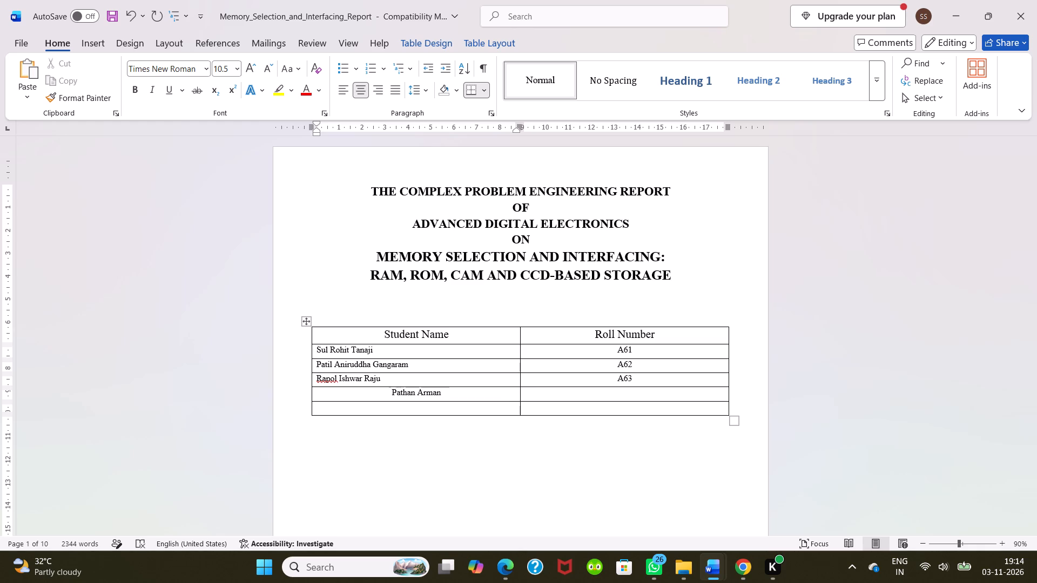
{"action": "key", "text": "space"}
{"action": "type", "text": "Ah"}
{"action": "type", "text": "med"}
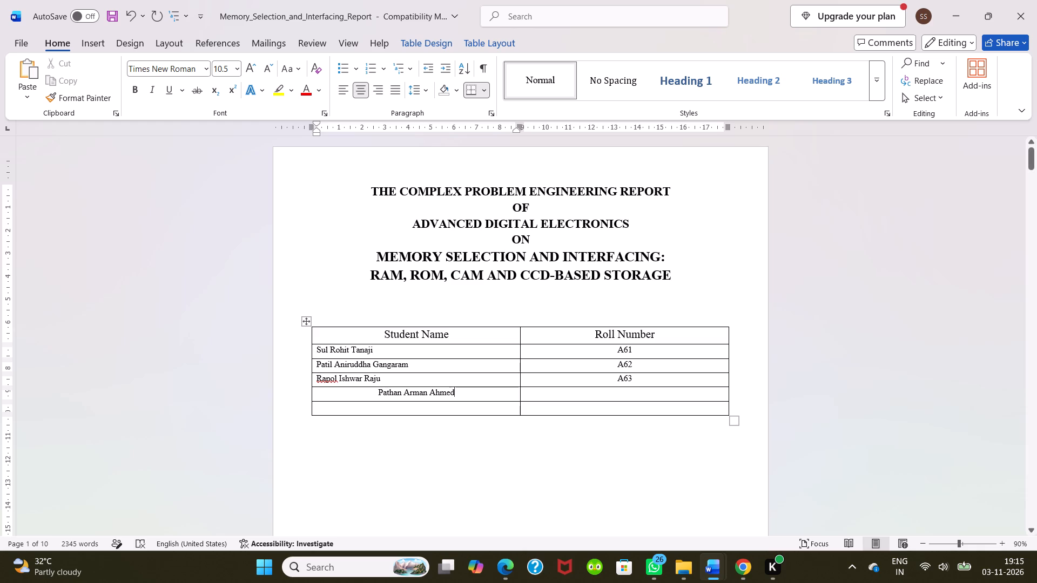
{"action": "left_click", "coordinate": [379, 392]}
{"action": "key", "text": "BackSpace"}
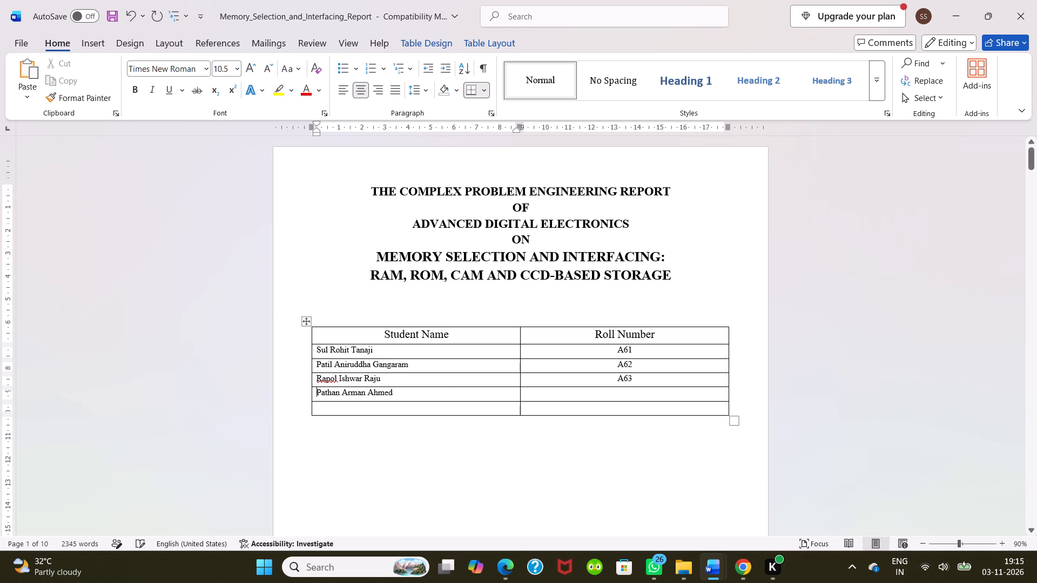
Enter the fourth student's roll number in the "Roll Number" column.
{"action": "left_click", "coordinate": [616, 394]}
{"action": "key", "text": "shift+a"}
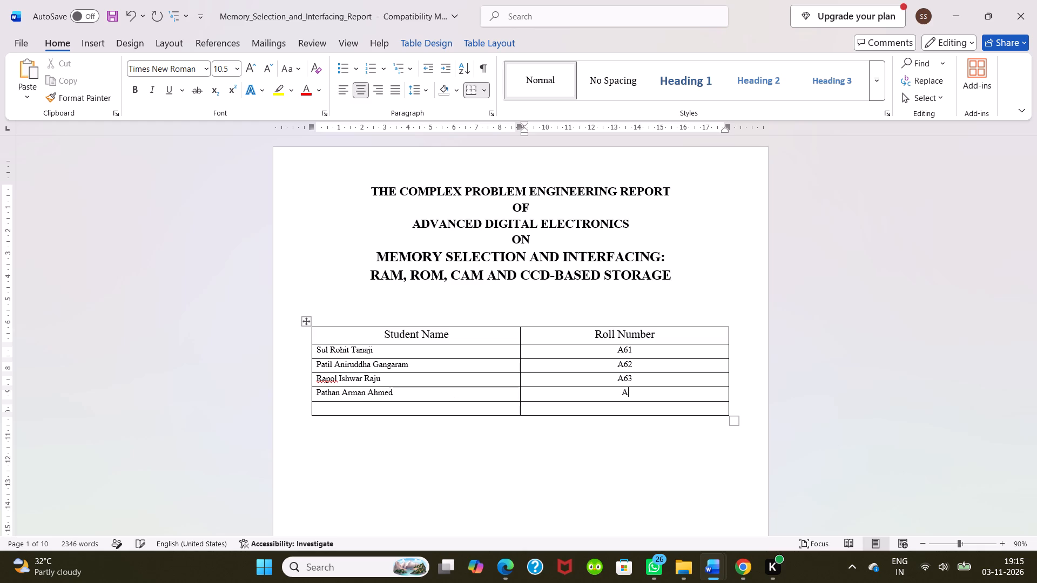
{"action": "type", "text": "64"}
Enter the fifth student's full name, surname first, in the last row of the "Student Name" column.
{"action": "left_click", "coordinate": [450, 410]}
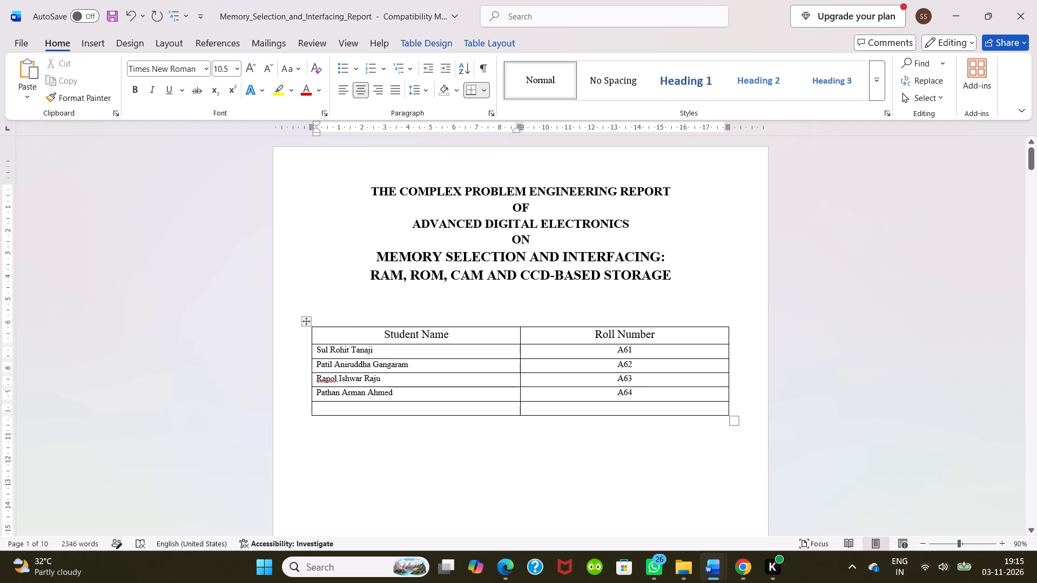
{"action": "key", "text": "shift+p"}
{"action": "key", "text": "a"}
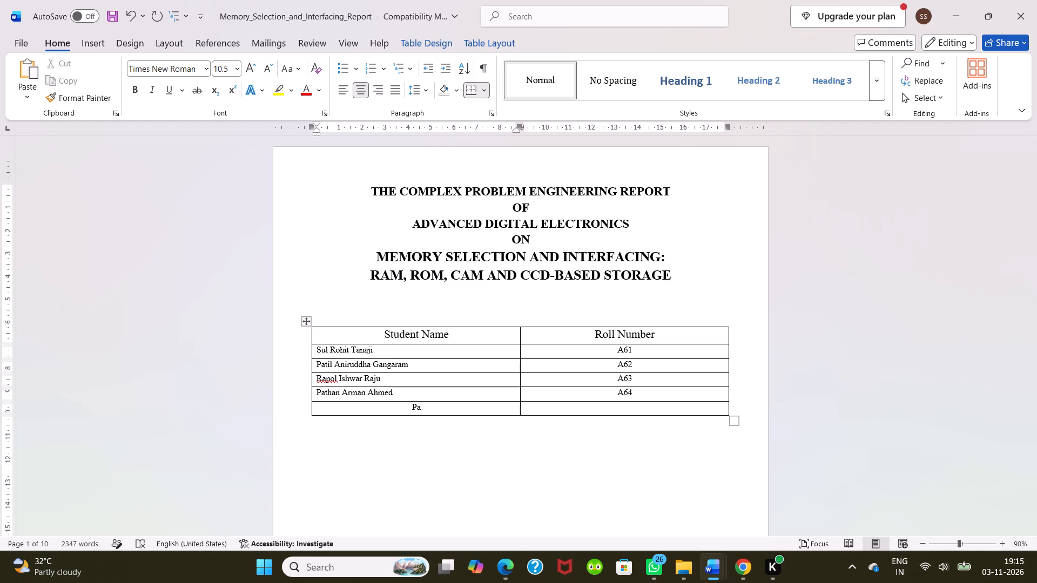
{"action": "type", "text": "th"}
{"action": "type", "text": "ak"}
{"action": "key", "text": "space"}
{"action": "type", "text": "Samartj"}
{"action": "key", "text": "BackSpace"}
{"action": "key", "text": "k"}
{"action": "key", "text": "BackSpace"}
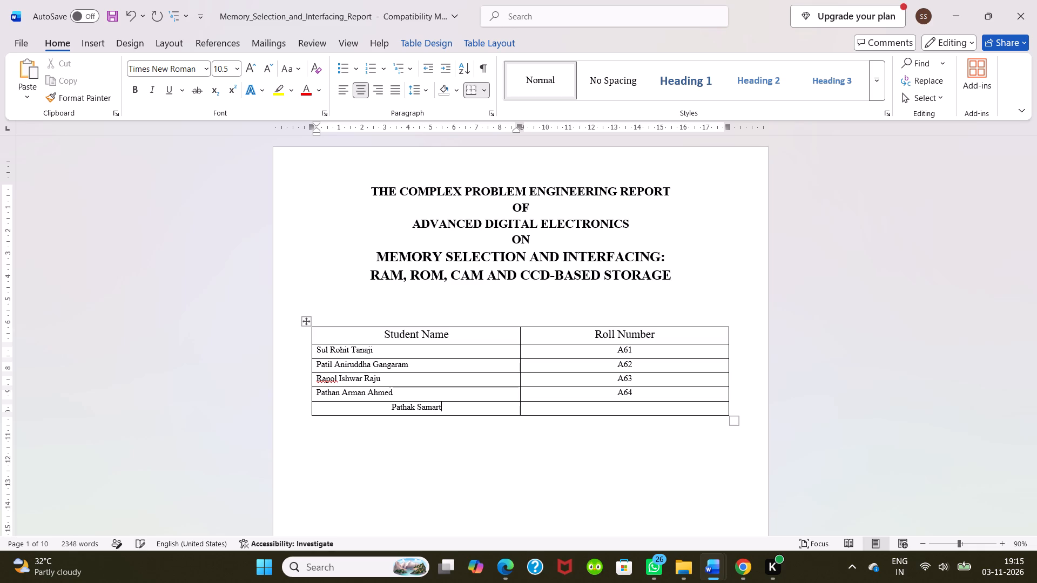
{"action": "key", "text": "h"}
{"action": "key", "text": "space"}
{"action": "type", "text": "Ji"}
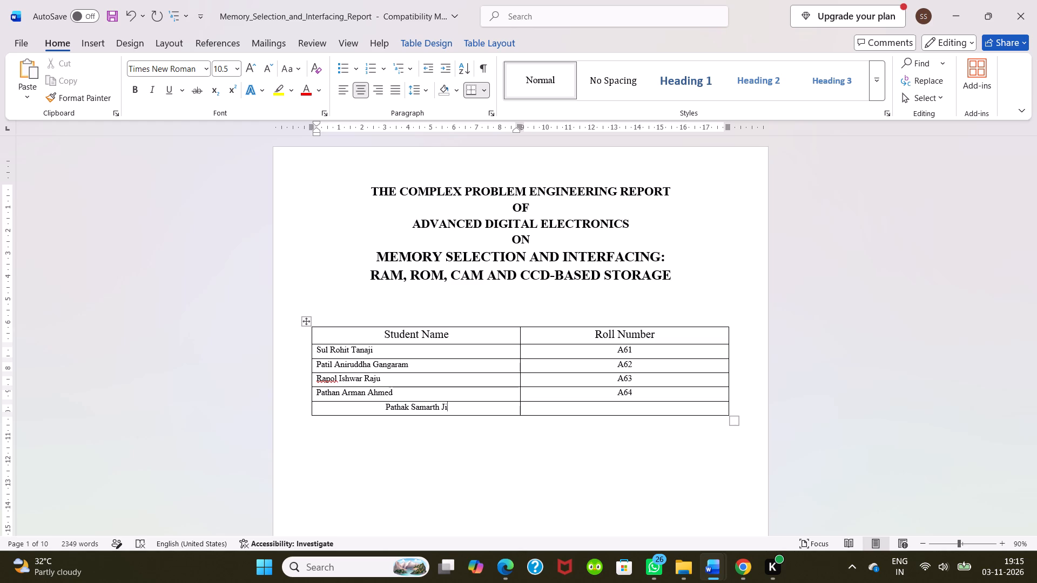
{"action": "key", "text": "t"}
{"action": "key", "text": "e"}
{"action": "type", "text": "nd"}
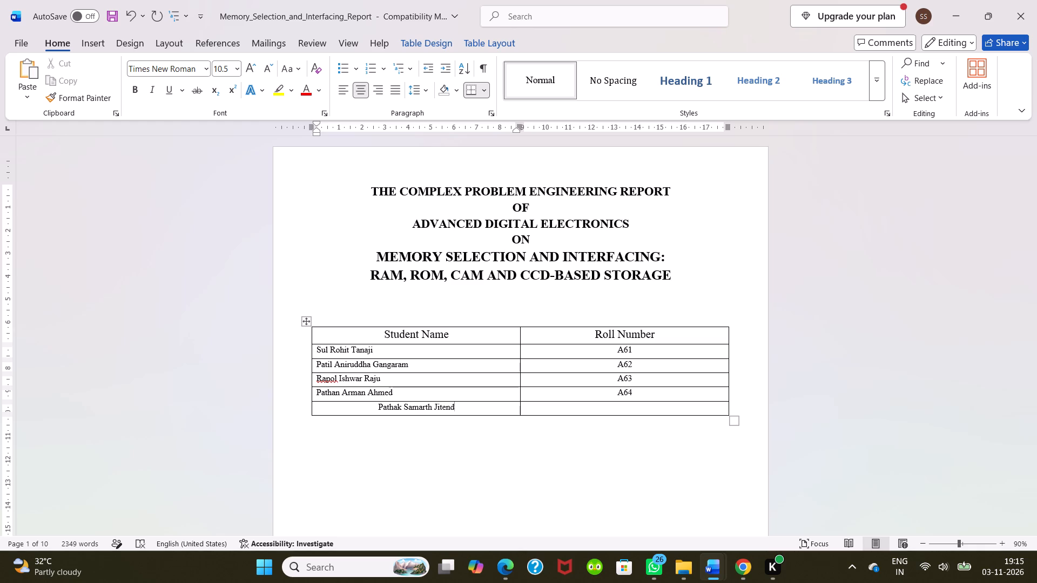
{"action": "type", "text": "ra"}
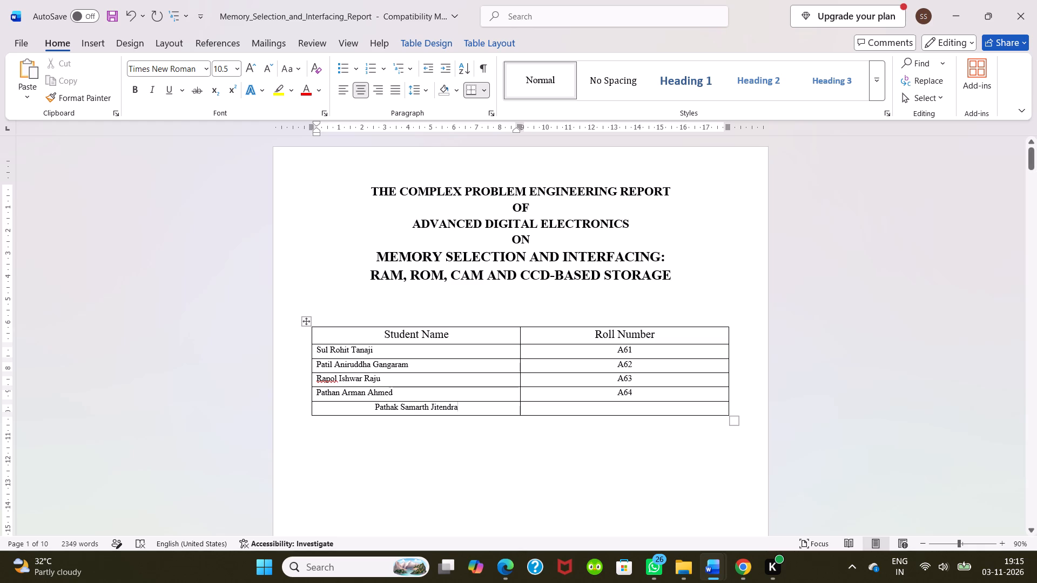
Enter the fifth student's roll number in the "Roll Number" column.
{"action": "left_click", "coordinate": [614, 410]}
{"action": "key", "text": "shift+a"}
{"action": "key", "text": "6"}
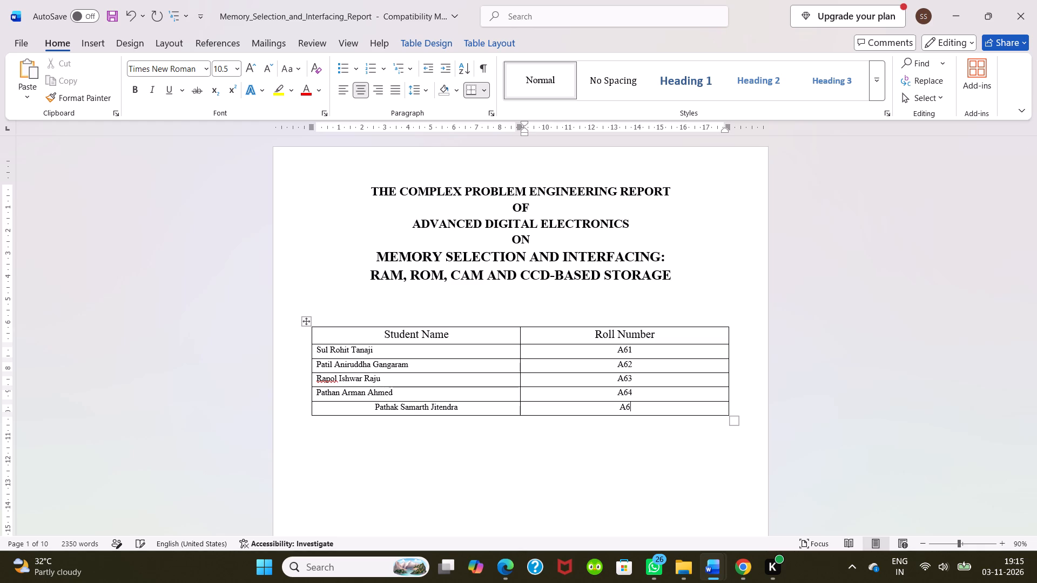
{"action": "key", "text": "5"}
Left-align the fifth student's name in its cell to match the names above.
{"action": "left_click", "coordinate": [365, 410]}
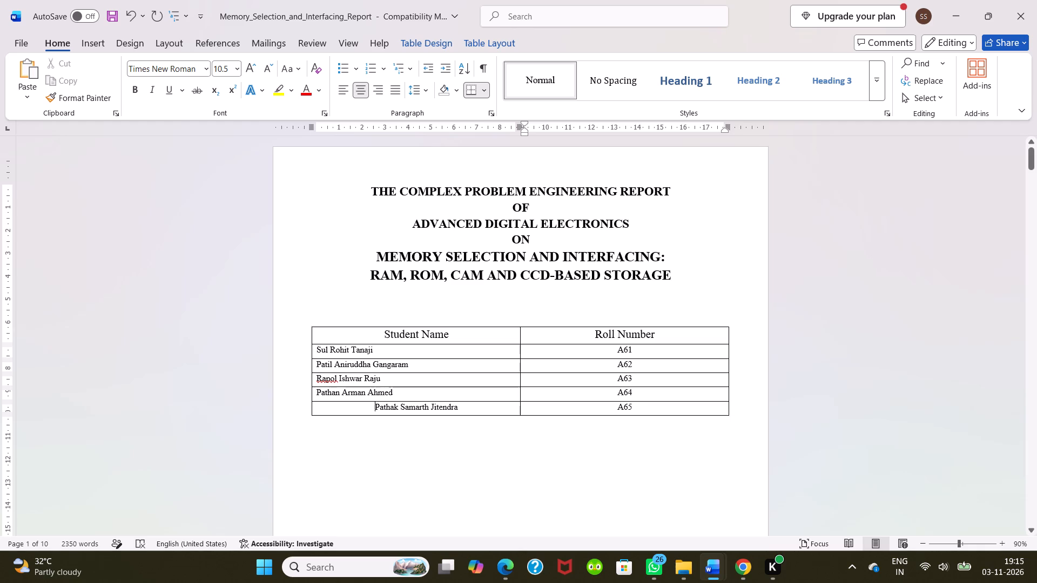
{"action": "key", "text": "BackSpace"}
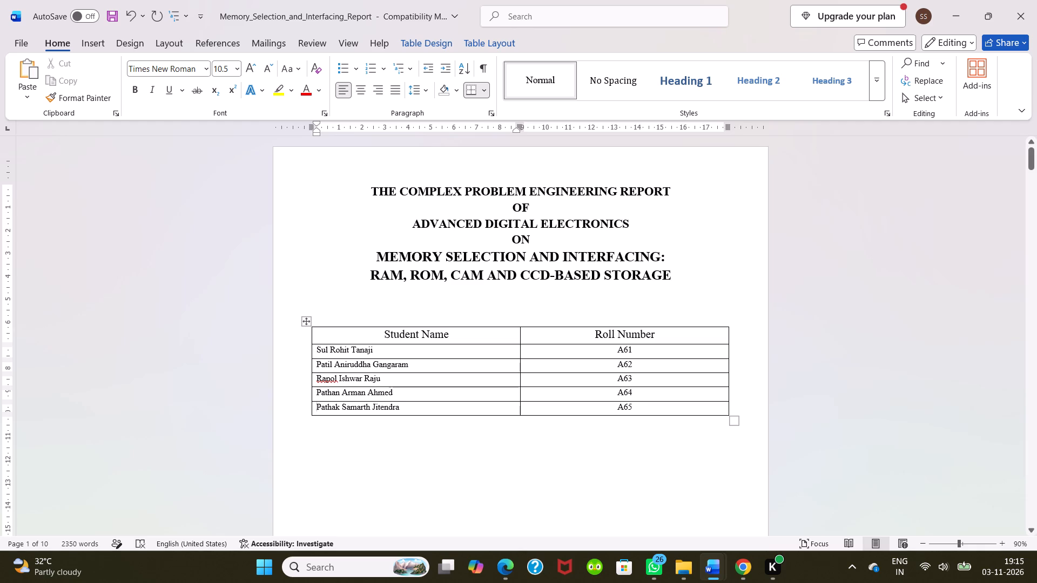
Set the font size of all five student rows, names and roll numbers, to 12 pt.
{"action": "left_click_drag", "start_coordinate": [317, 348], "coordinate": [489, 397]}
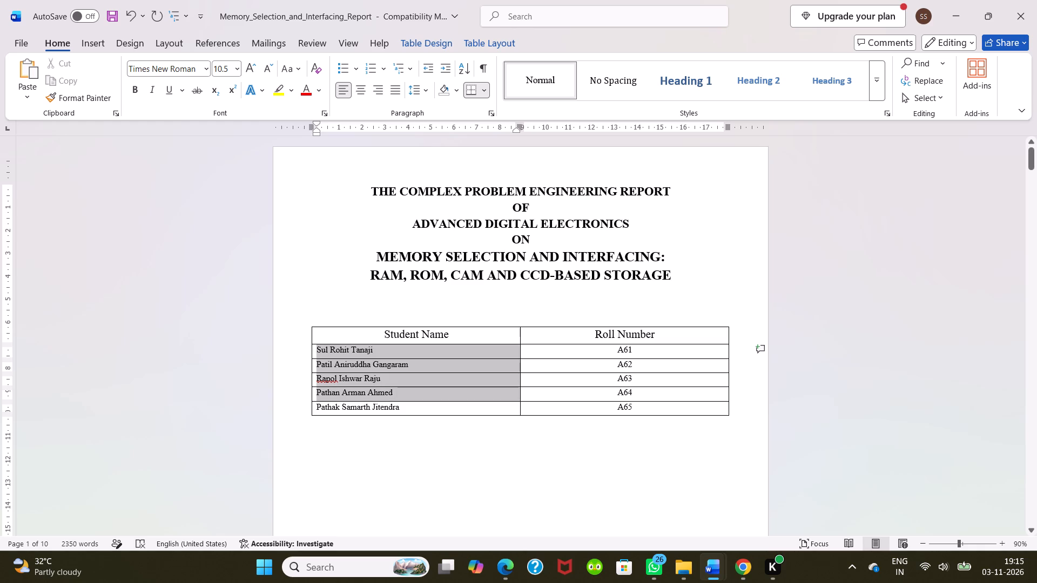
{"action": "left_click_drag", "start_coordinate": [489, 397], "coordinate": [632, 406]}
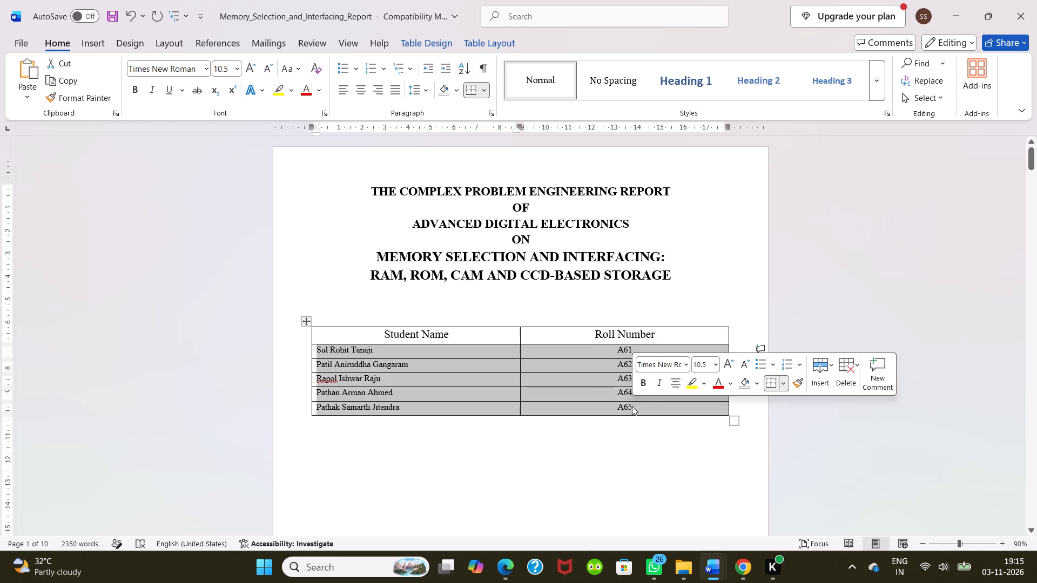
{"action": "left_click", "coordinate": [704, 366]}
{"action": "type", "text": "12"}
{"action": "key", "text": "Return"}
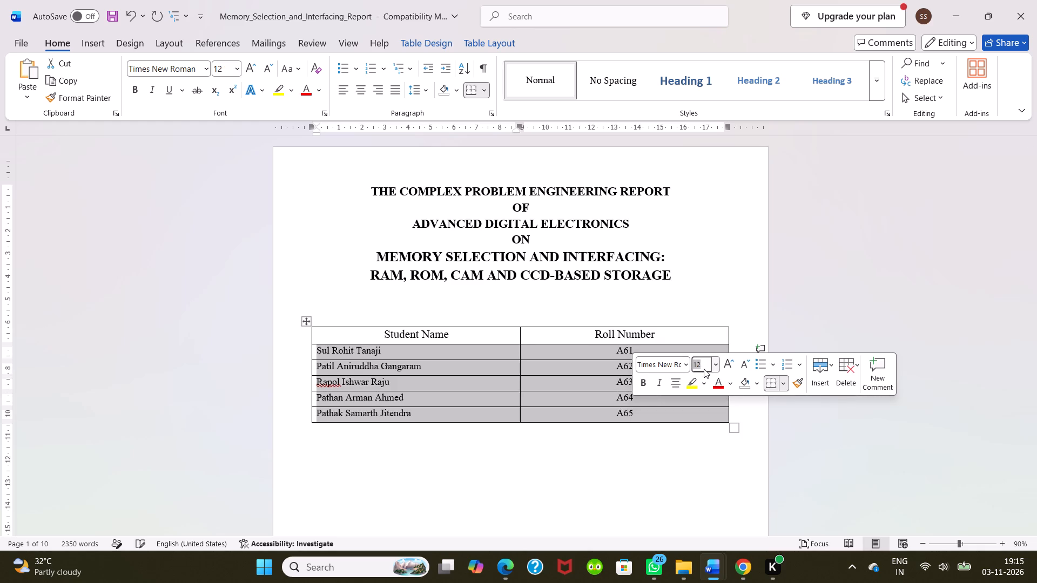
{"action": "left_click", "coordinate": [570, 493]}
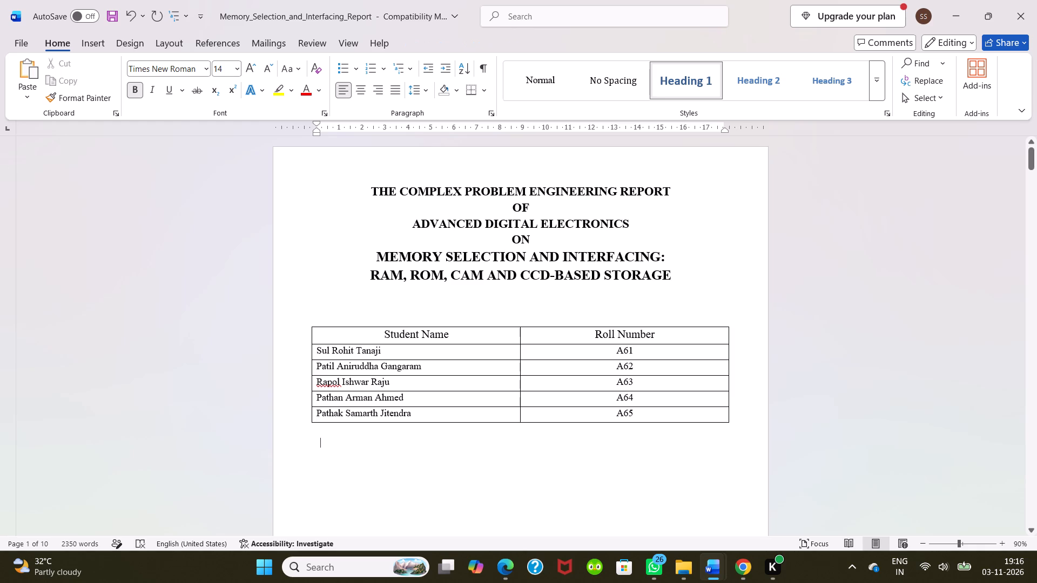
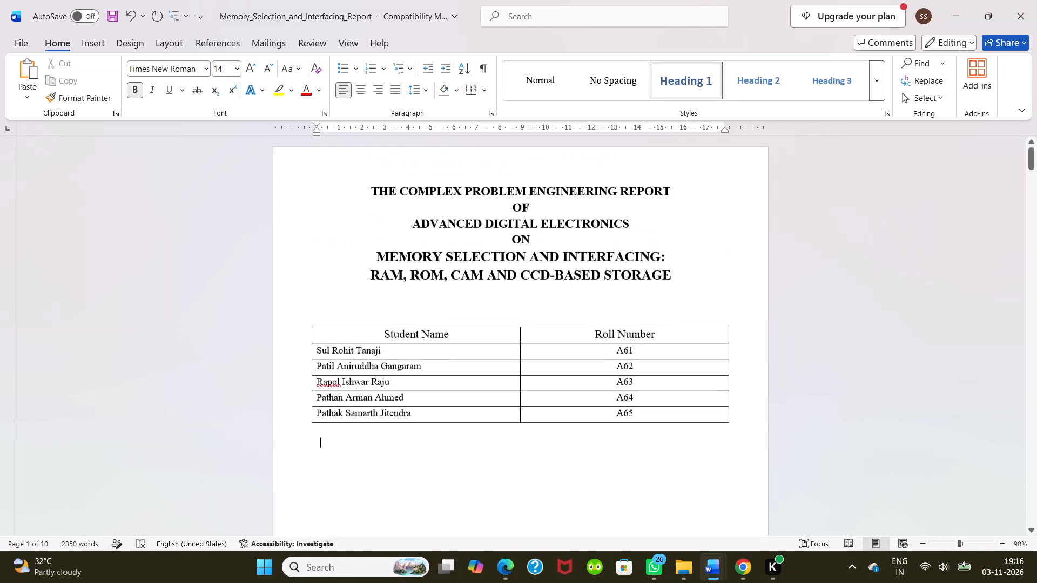
Review the formatted report from the title page table through the start of section 4, checking headings, body text and tables.
{"action": "scroll", "coordinate": [578, 499], "scroll_direction": "up", "scroll_amount": 1}
{"action": "scroll", "coordinate": [578, 499], "scroll_direction": "down", "scroll_amount": 4}
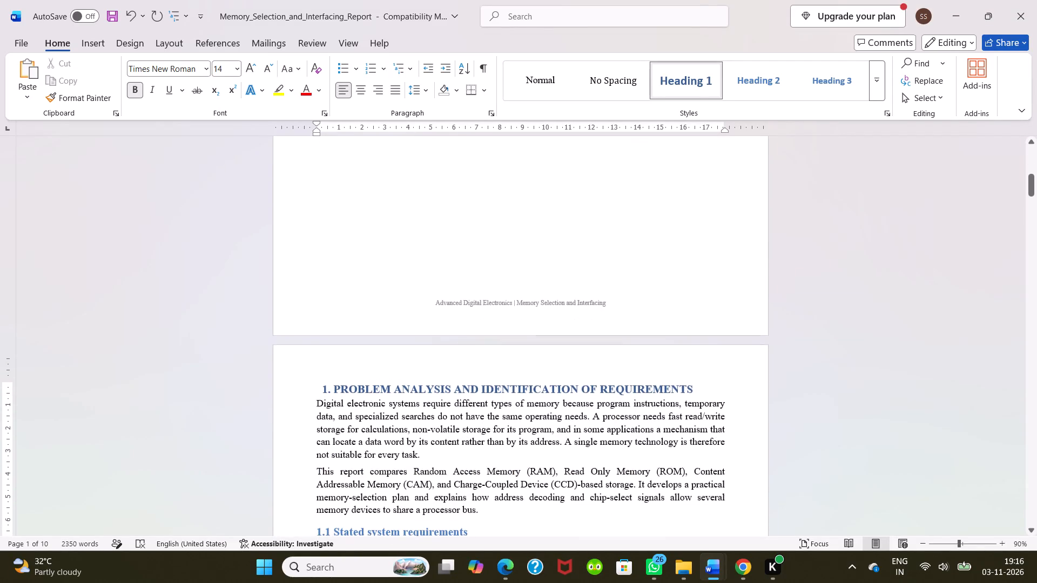
{"action": "scroll", "coordinate": [578, 499], "scroll_direction": "up", "scroll_amount": 3}
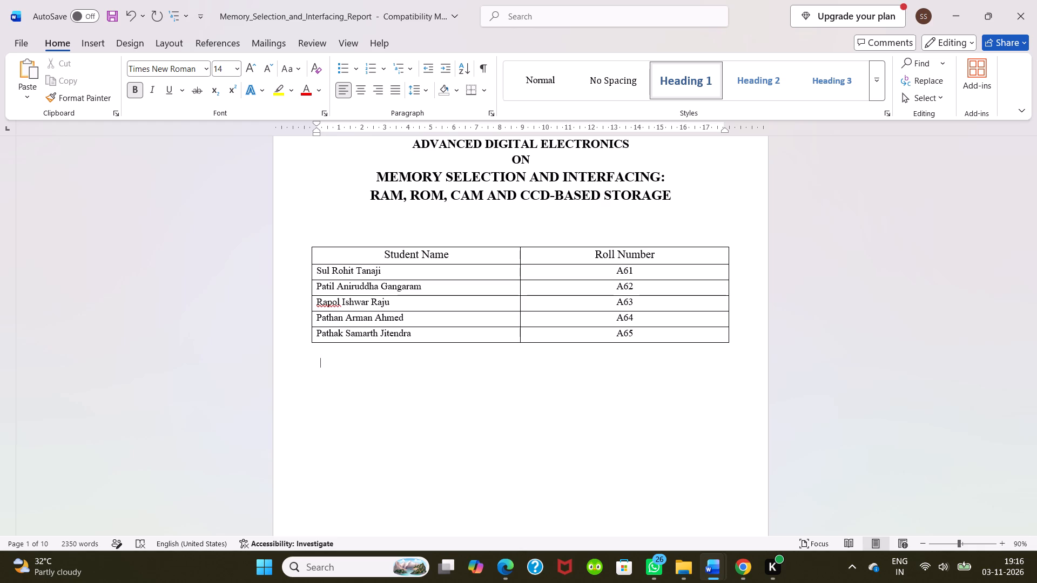
{"action": "scroll", "coordinate": [578, 499], "scroll_direction": "down", "scroll_amount": 4}
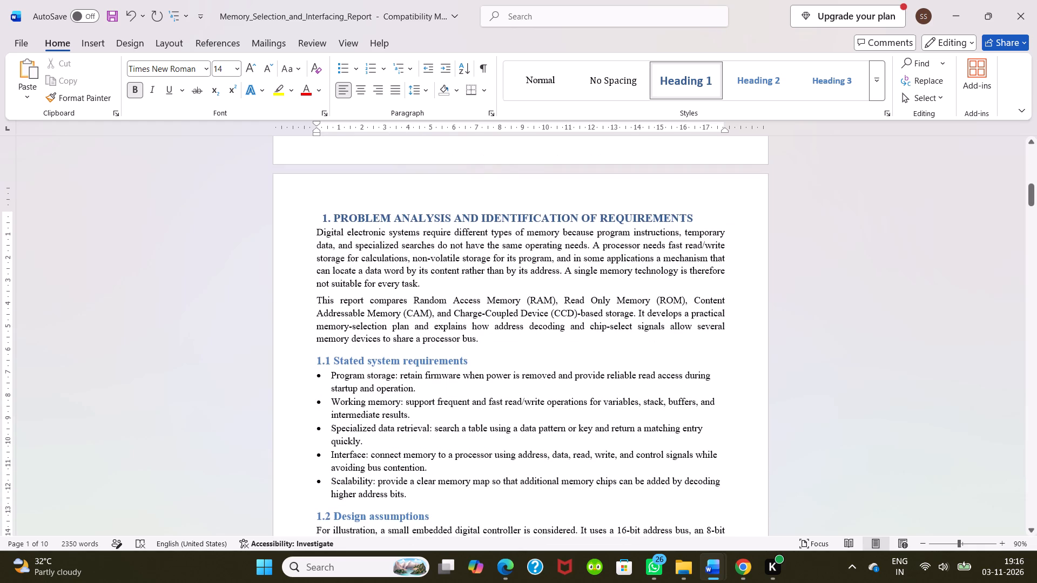
{"action": "scroll", "coordinate": [578, 499], "scroll_direction": "up", "scroll_amount": 3}
{"action": "scroll", "coordinate": [578, 499], "scroll_direction": "down", "scroll_amount": 7}
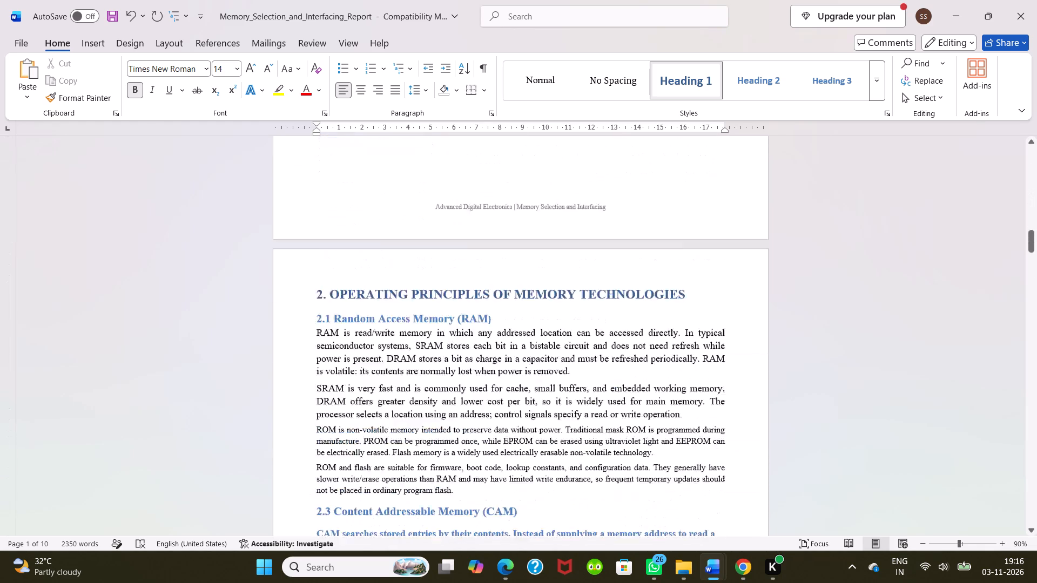
{"action": "scroll", "coordinate": [578, 499], "scroll_direction": "down", "scroll_amount": 6}
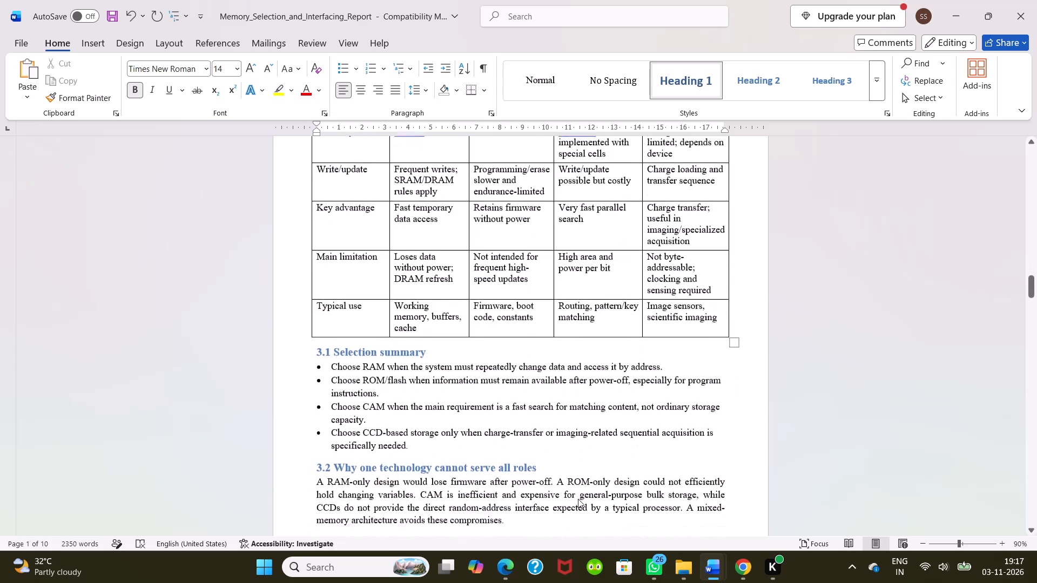
{"action": "scroll", "coordinate": [578, 499], "scroll_direction": "down", "scroll_amount": 3}
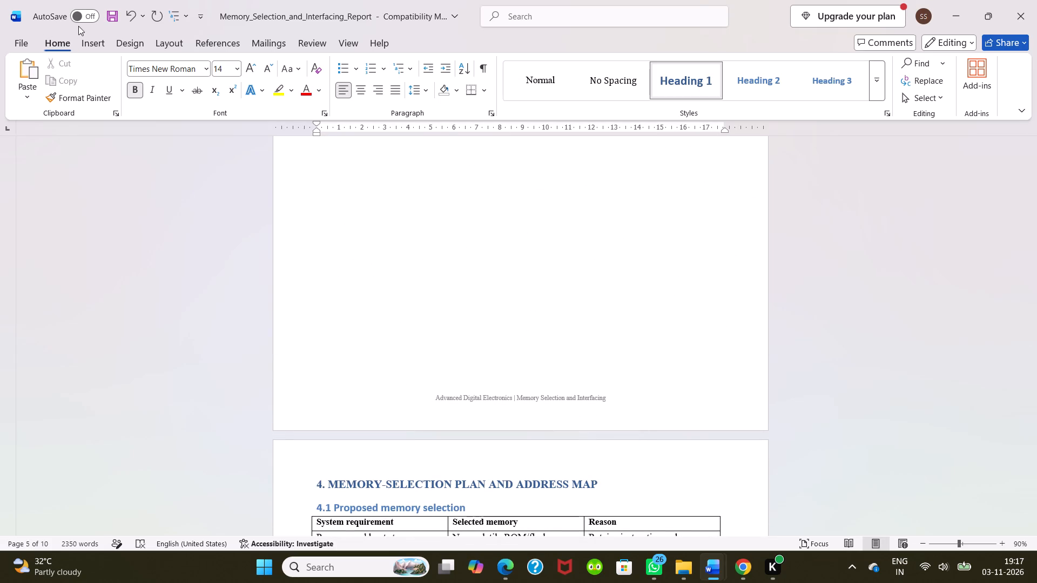
Save the formatted report under its existing file name.
{"action": "left_click", "coordinate": [109, 13]}
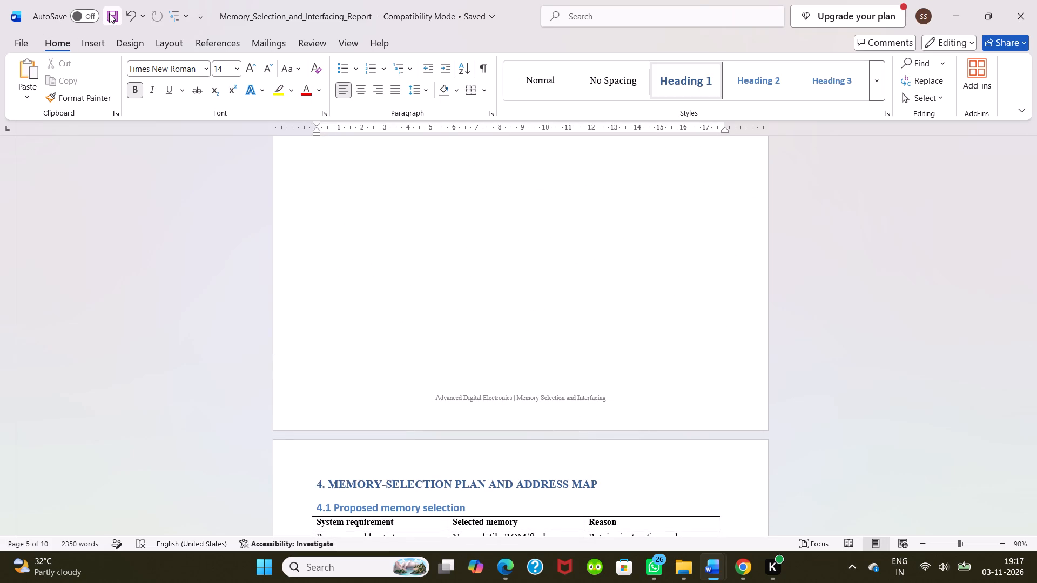
Save a copy of the report to the Desktop as a Word document named ADE REPORT, accepting the upgrade to the newest file format.
{"action": "left_click", "coordinate": [22, 44]}
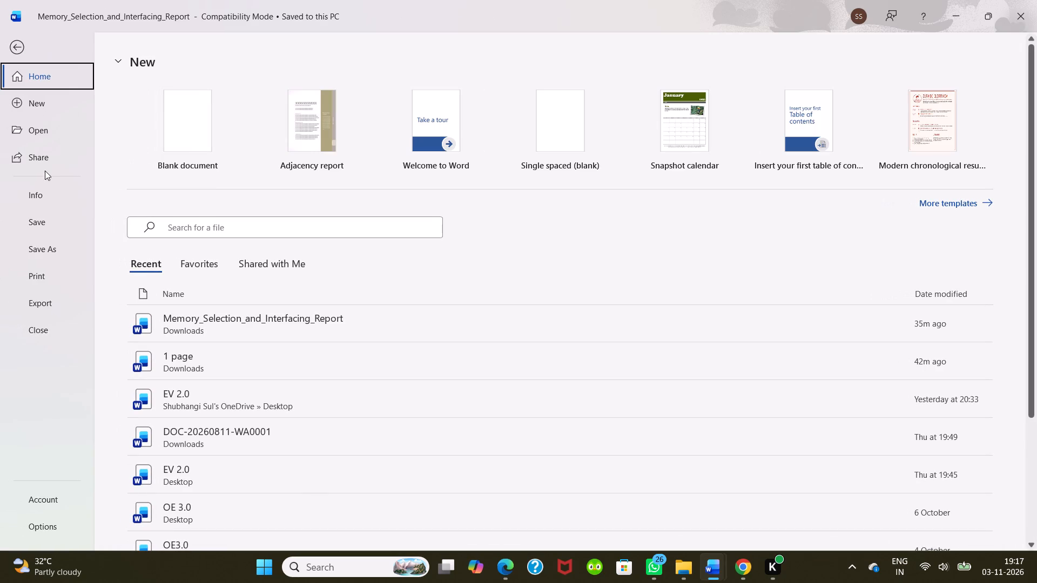
{"action": "left_click", "coordinate": [48, 251]}
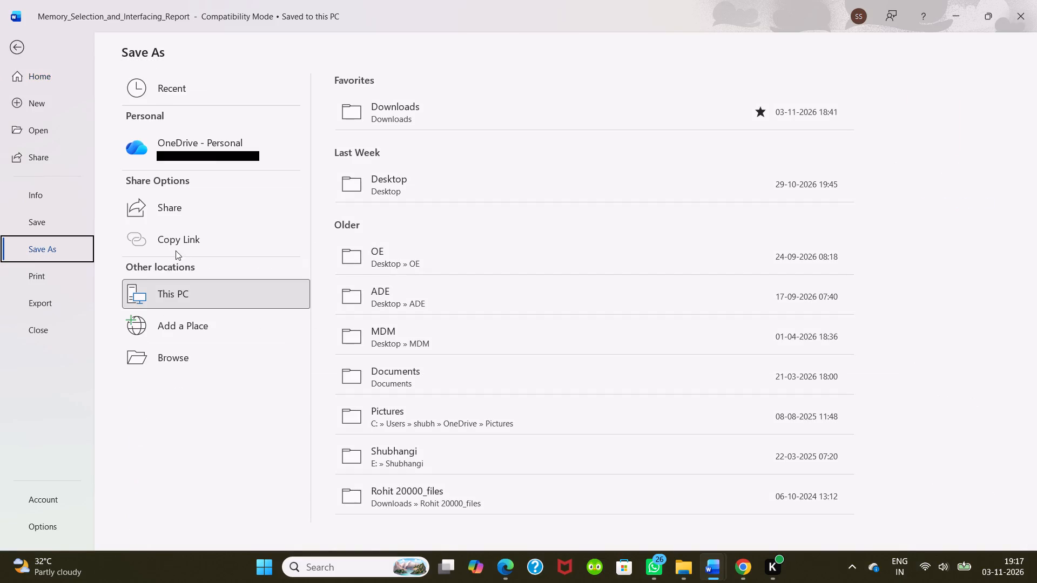
{"action": "left_click", "coordinate": [170, 296]}
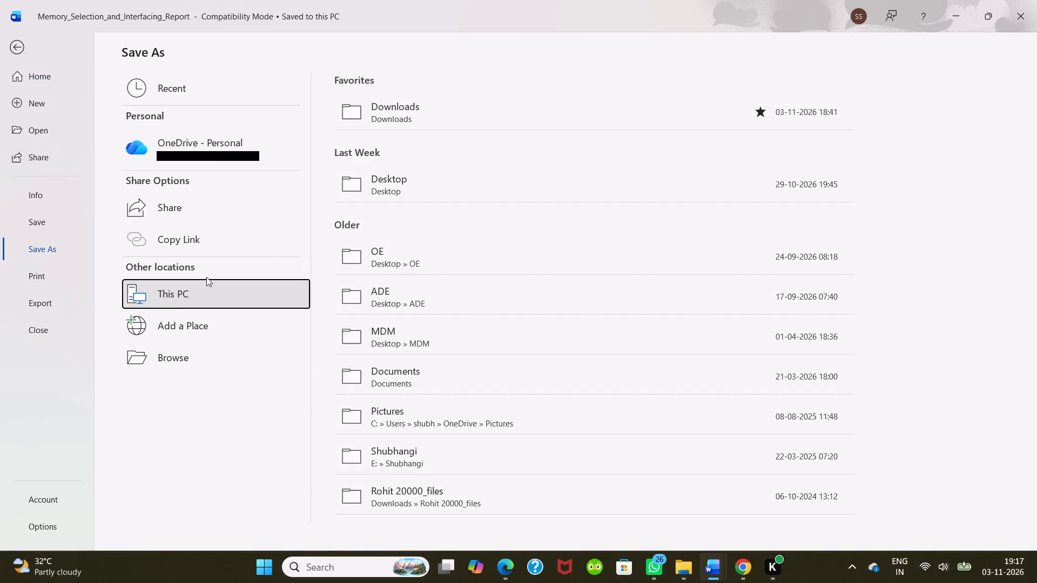
{"action": "left_click", "coordinate": [413, 184]}
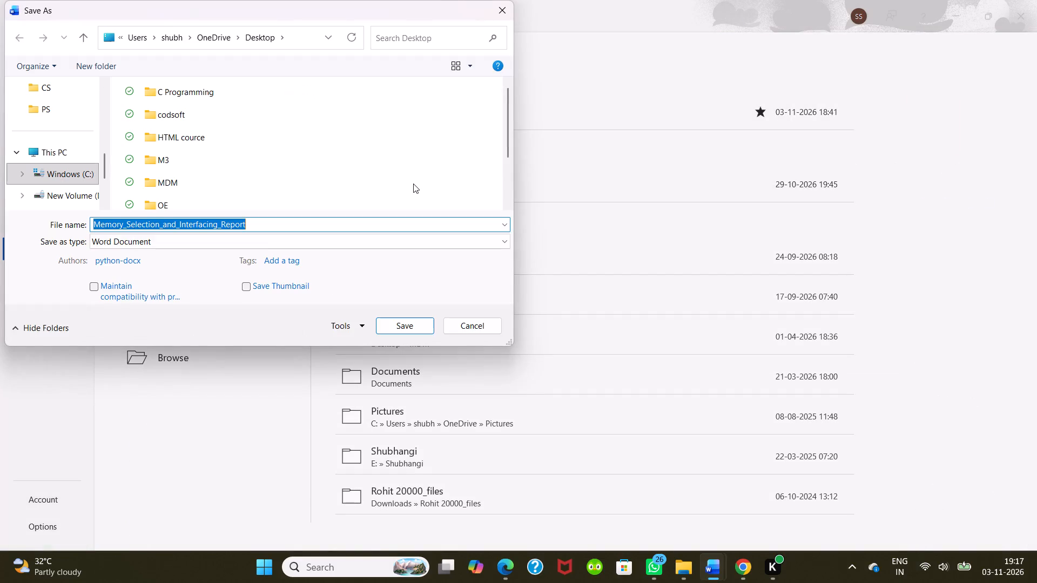
{"action": "key", "text": "BackSpace"}
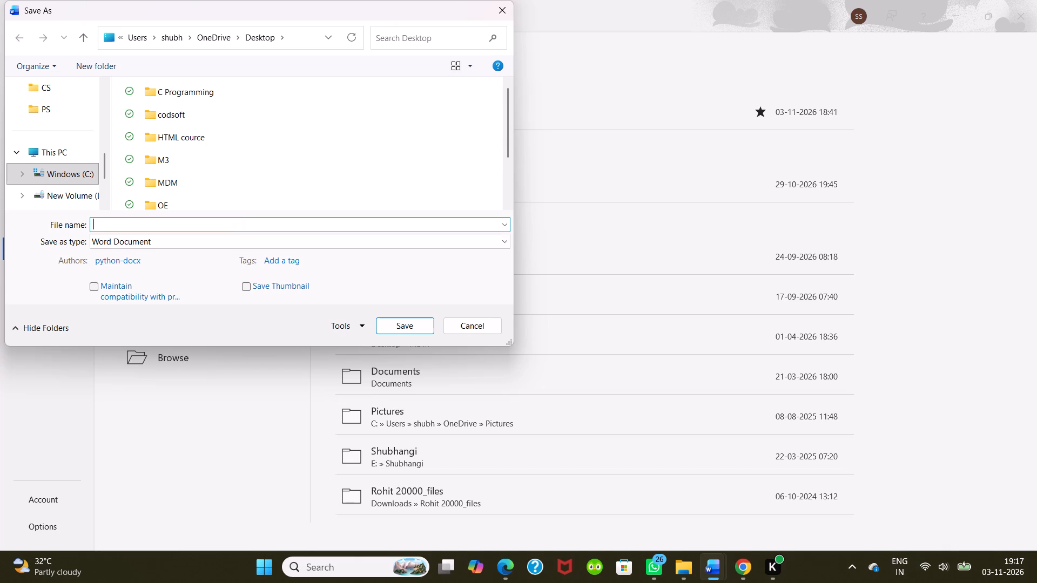
{"action": "key", "text": "shift+a"}
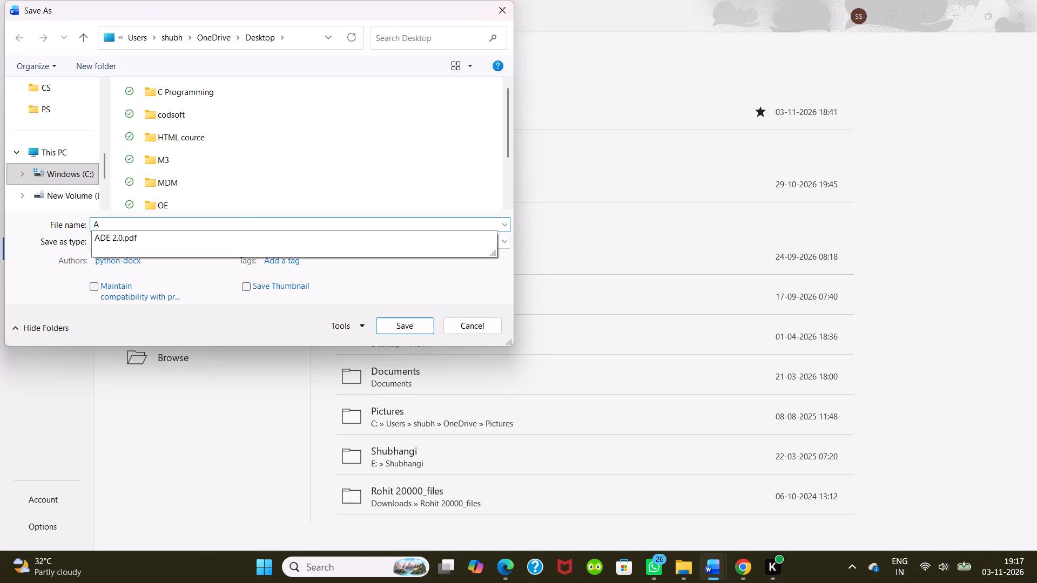
{"action": "key", "text": "BackSpace"}
{"action": "key", "text": "a"}
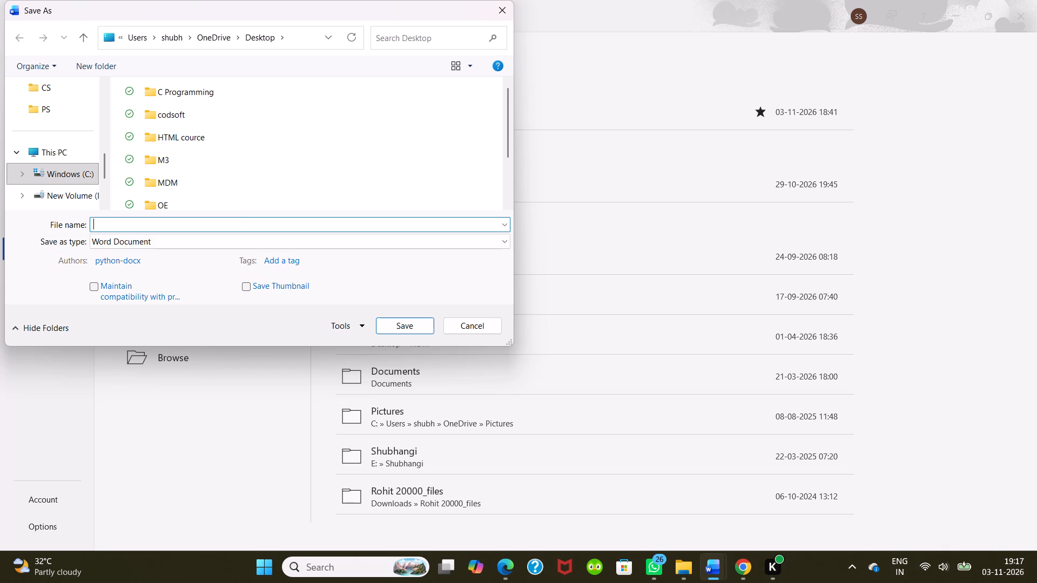
{"action": "type", "text": "DE"}
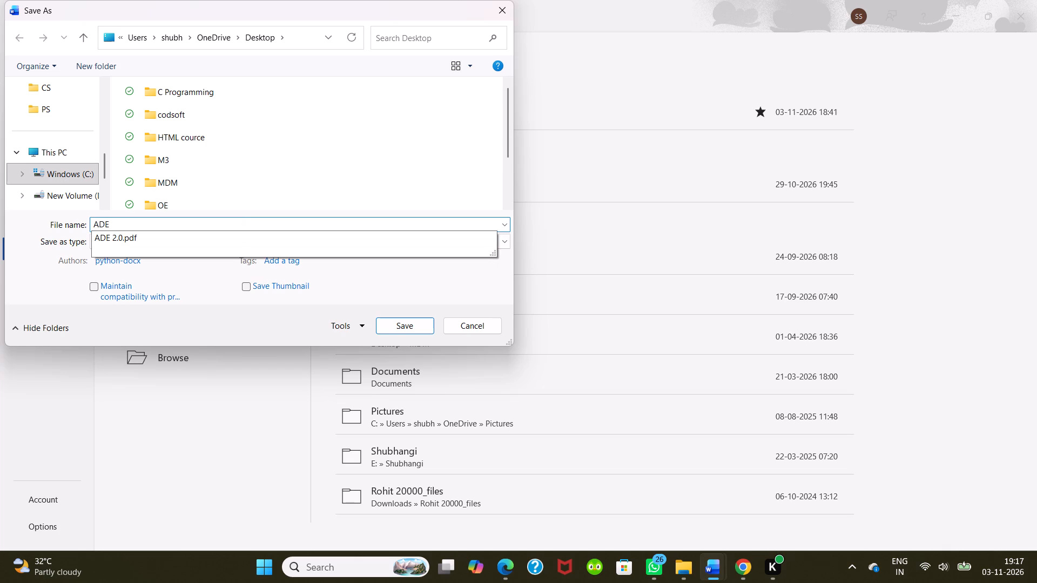
{"action": "key", "text": "space"}
{"action": "type", "text": "REPO"}
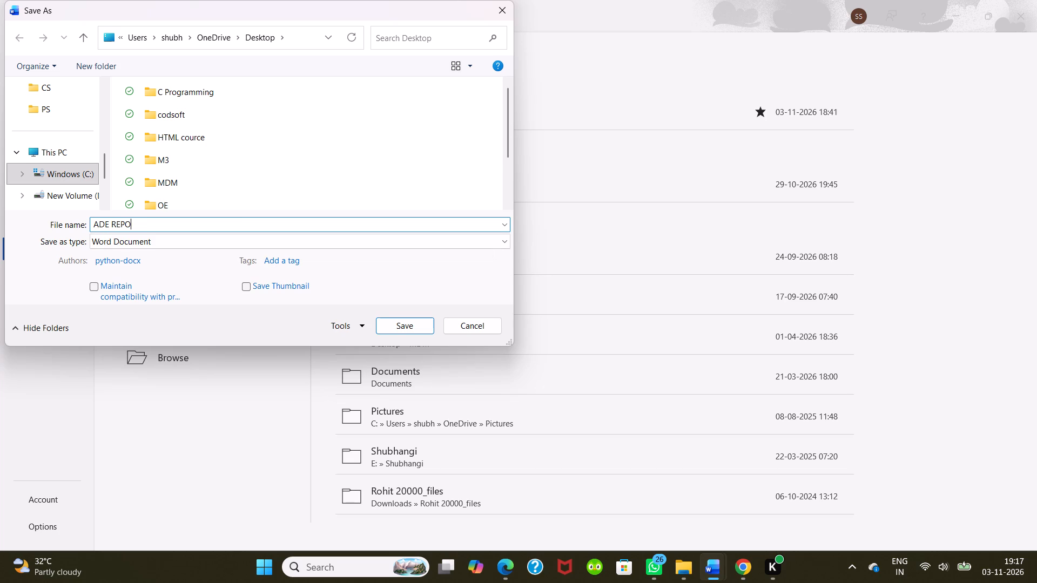
{"action": "type", "text": "RT"}
{"action": "key", "text": "Return"}
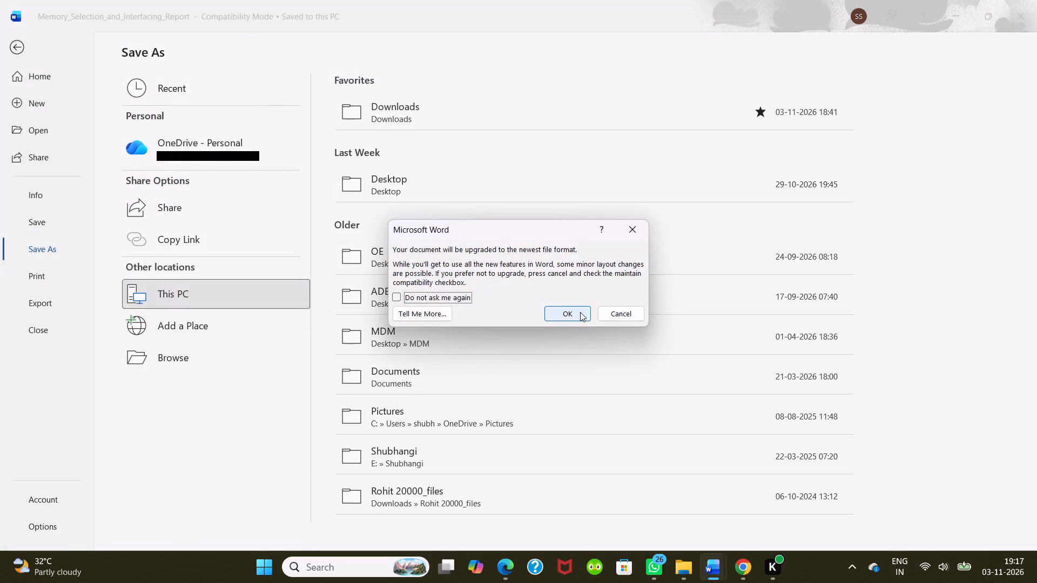
{"action": "left_click", "coordinate": [580, 312]}
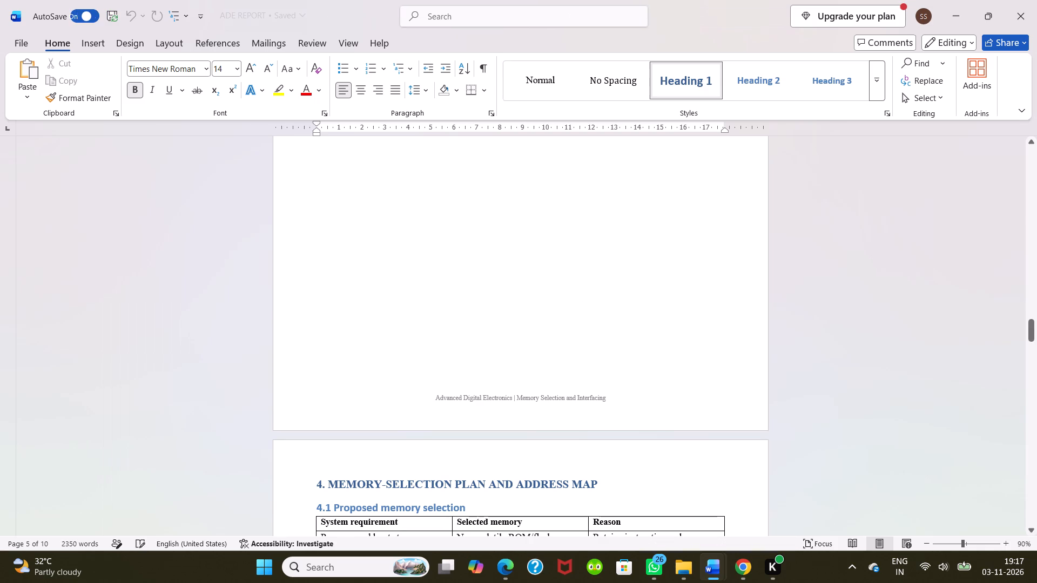
Minimize the ADE REPORT document window.
{"action": "left_click", "coordinate": [960, 9]}
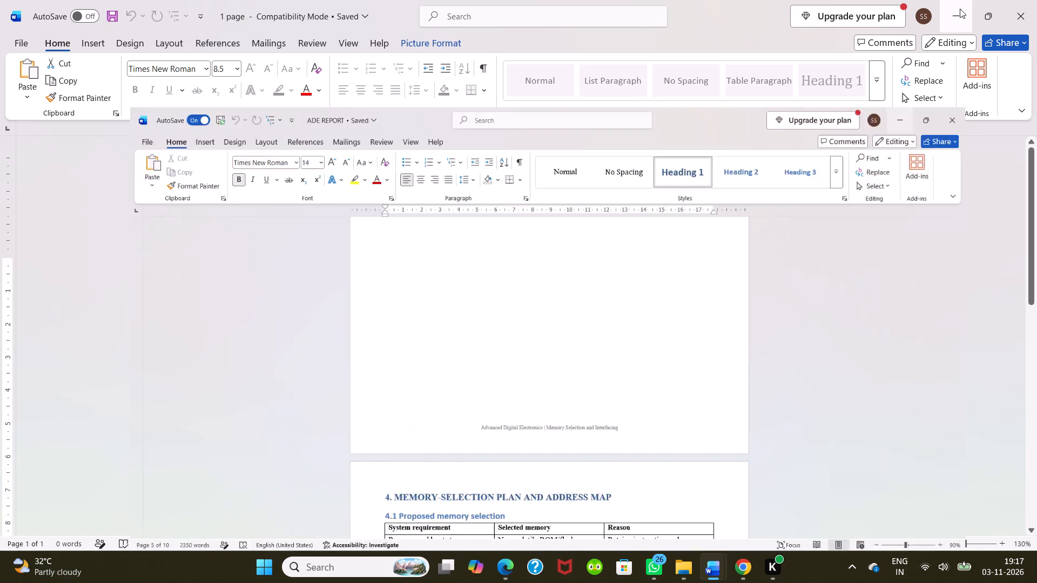
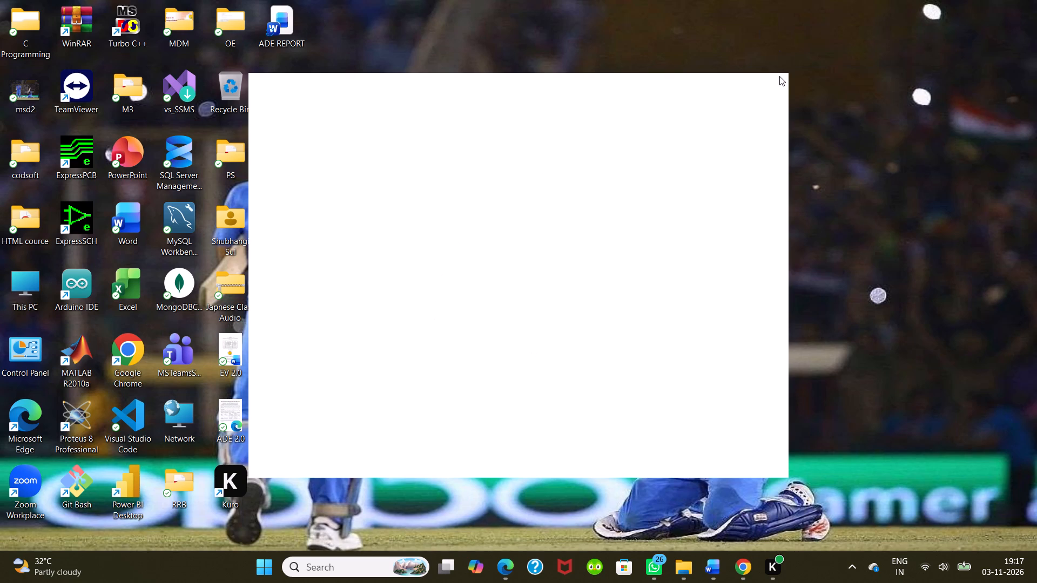
Switch from the desktop back to the ADE REPORT document in Word.
{"action": "left_click", "coordinate": [893, 256]}
{"action": "scroll", "coordinate": [867, 416], "scroll_direction": "down", "scroll_amount": 3}
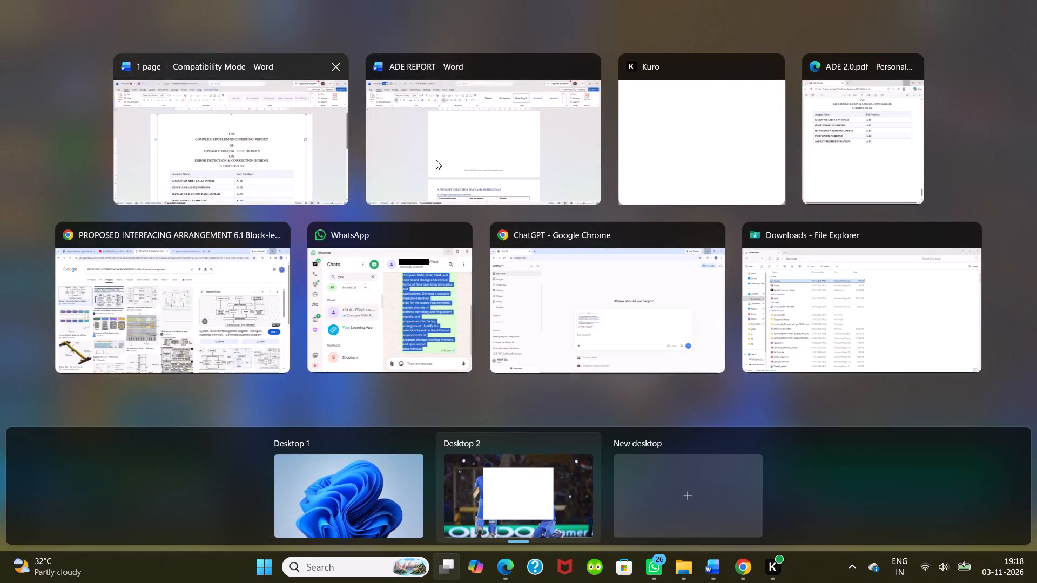
{"action": "left_click", "coordinate": [510, 153]}
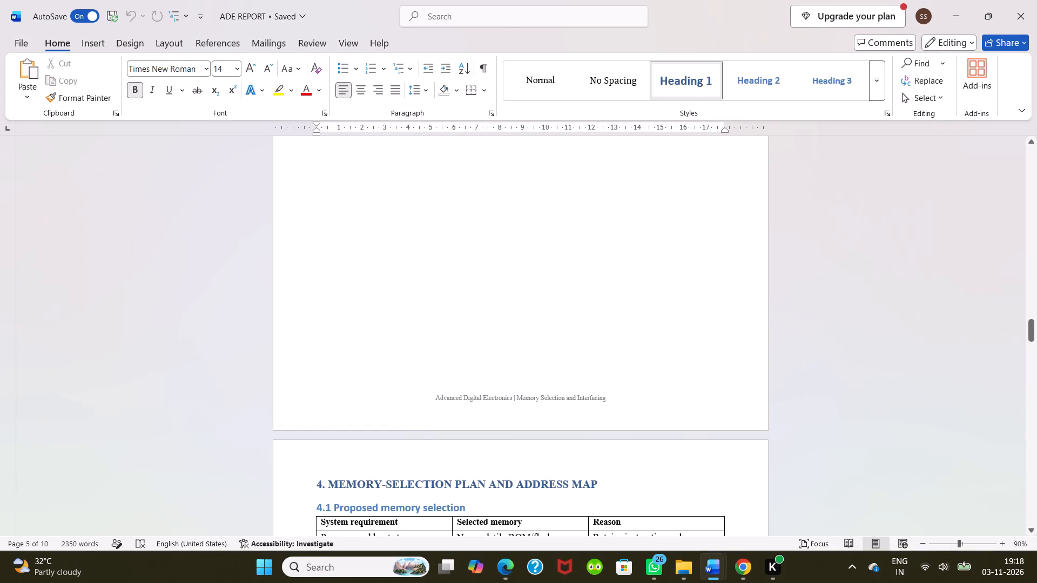